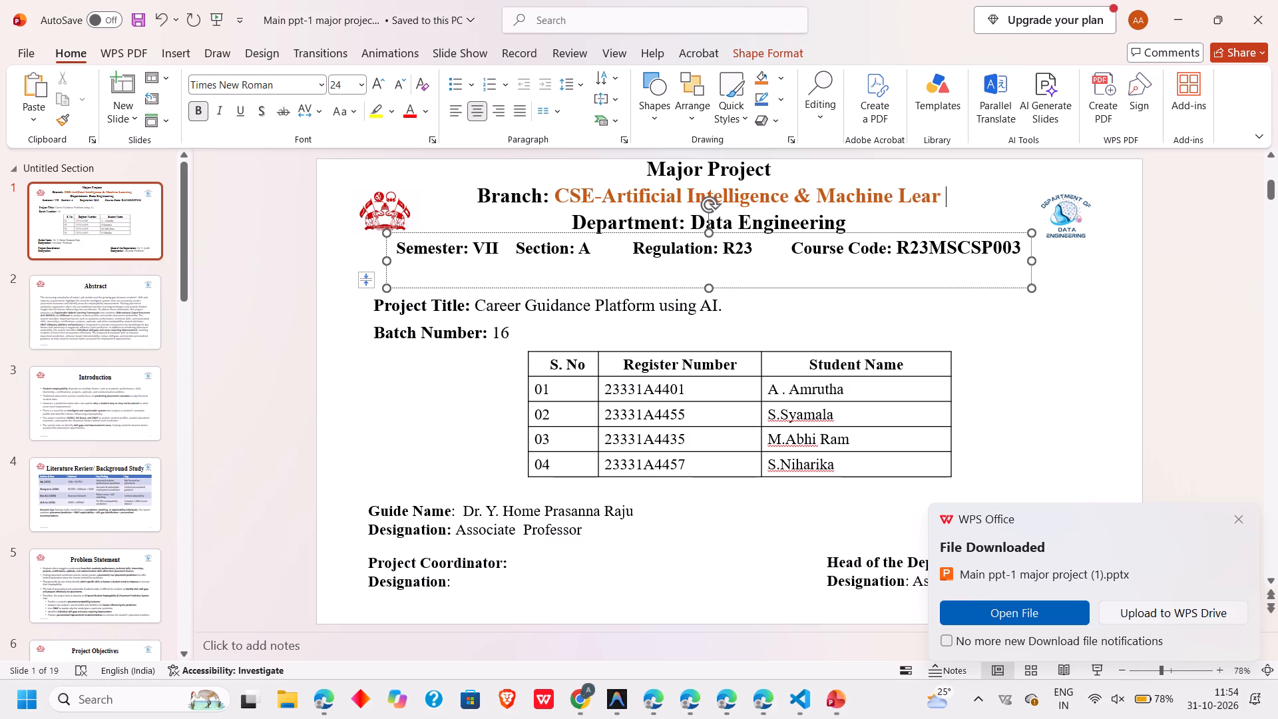
Change the Branch line on the title slide to read CSE-Data Science.
{"action": "key", "text": "BackSpace"}
{"action": "key", "text": "BackSpace"}
{"action": "key", "text": "BackSpace"}
{"action": "key", "text": "BackSpace"}
{"action": "key", "text": "BackSpace"}
{"action": "key", "text": "BackSpace"}
{"action": "key", "text": "BackSpace"}
{"action": "key", "text": "BackSpace"}
{"action": "key", "text": "BackSpace"}
{"action": "key", "text": "BackSpace"}
{"action": "key", "text": "BackSpace"}
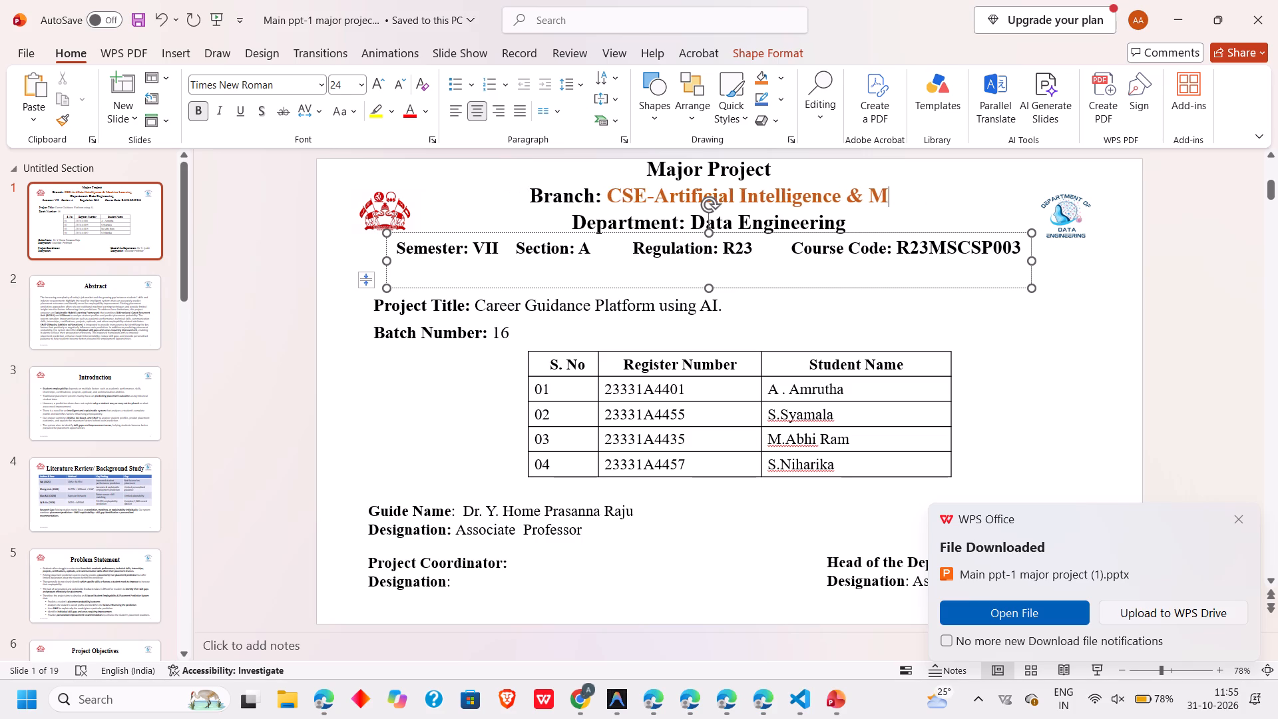
{"action": "key", "text": "BackSpace"}
{"action": "key", "text": "BackSpace"}
{"action": "key", "text": "BackSpace"}
{"action": "key", "text": "BackSpace"}
{"action": "key", "text": "BackSpace"}
{"action": "key", "text": "BackSpace"}
{"action": "key", "text": "BackSpace"}
{"action": "key", "text": "BackSpace"}
{"action": "key", "text": "BackSpace"}
{"action": "key", "text": "BackSpace"}
{"action": "key", "text": "BackSpace"}
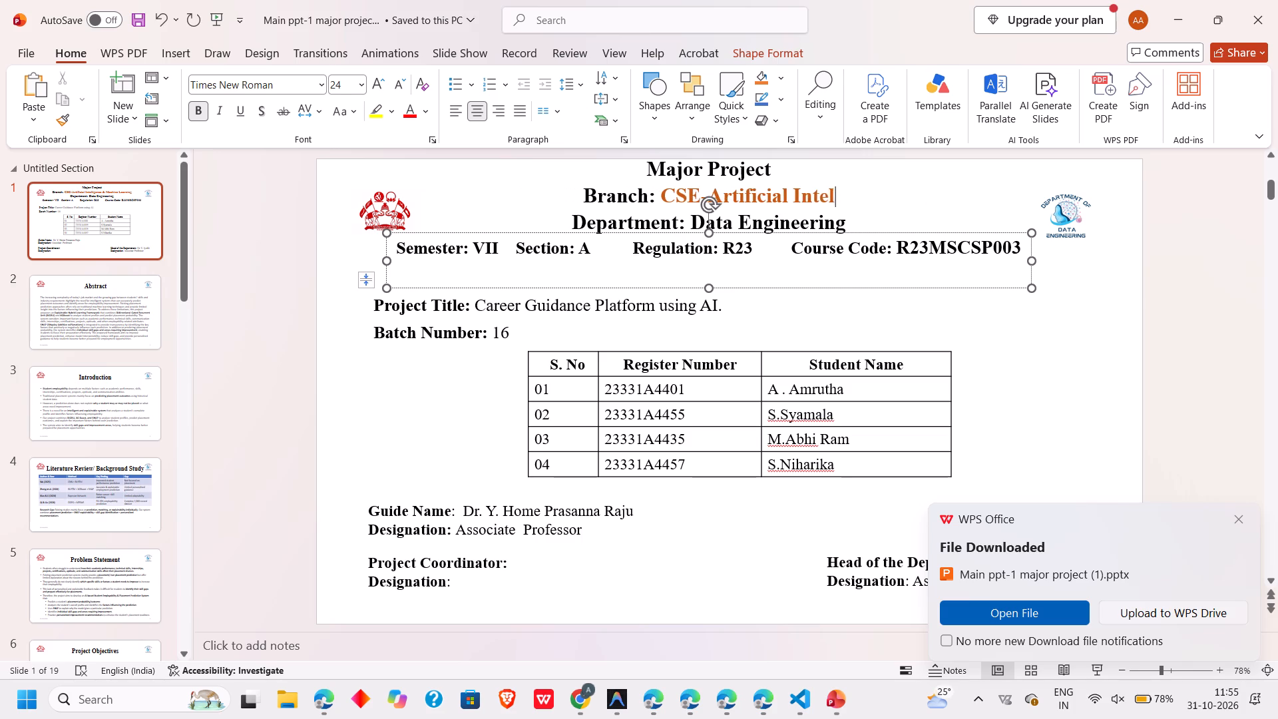
{"action": "key", "text": "BackSpace"}
{"action": "key", "text": "BackSpace"}
{"action": "key", "text": "BackSpace"}
{"action": "key", "text": "BackSpace"}
{"action": "key", "text": "BackSpace"}
{"action": "key", "text": "BackSpace"}
{"action": "key", "text": "BackSpace"}
{"action": "key", "text": "BackSpace"}
{"action": "key", "text": "BackSpace"}
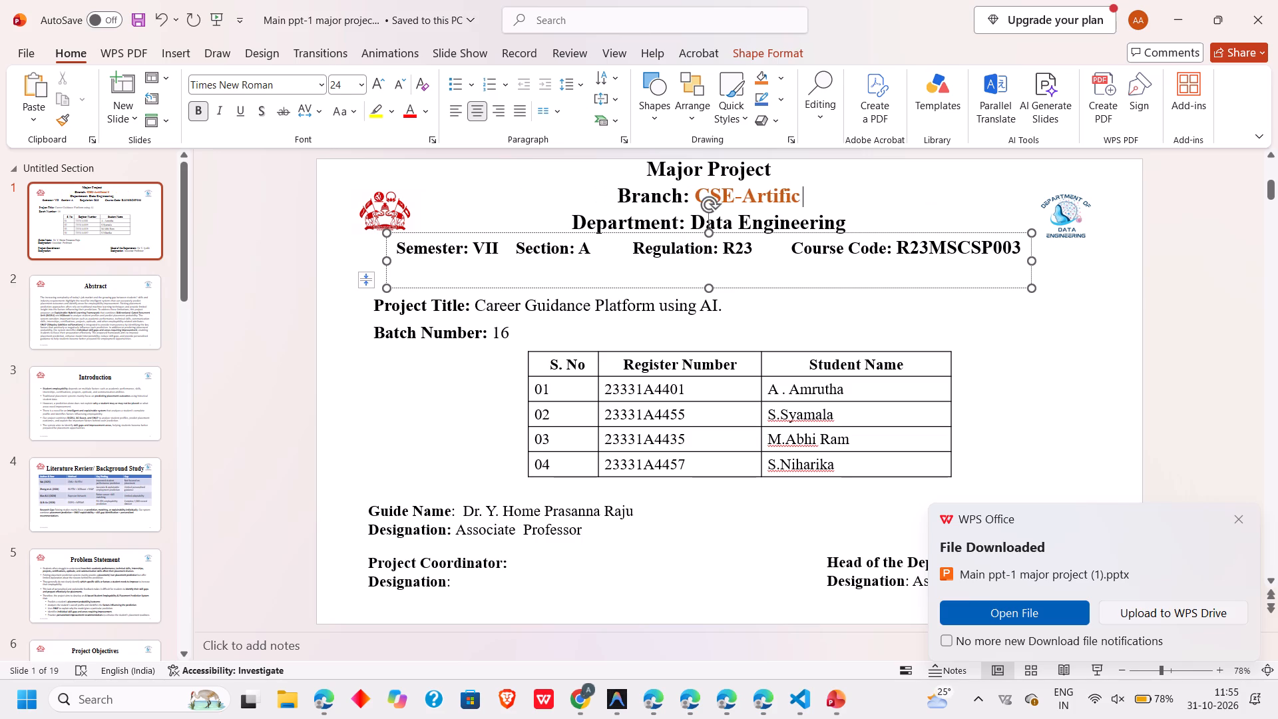
{"action": "key", "text": "BackSpace"}
{"action": "key", "text": "BackSpace"}
{"action": "key", "text": "BackSpace"}
{"action": "key", "text": "BackSpace"}
{"action": "key", "text": "BackSpace"}
{"action": "key", "text": "BackSpace"}
{"action": "key", "text": "BackSpace"}
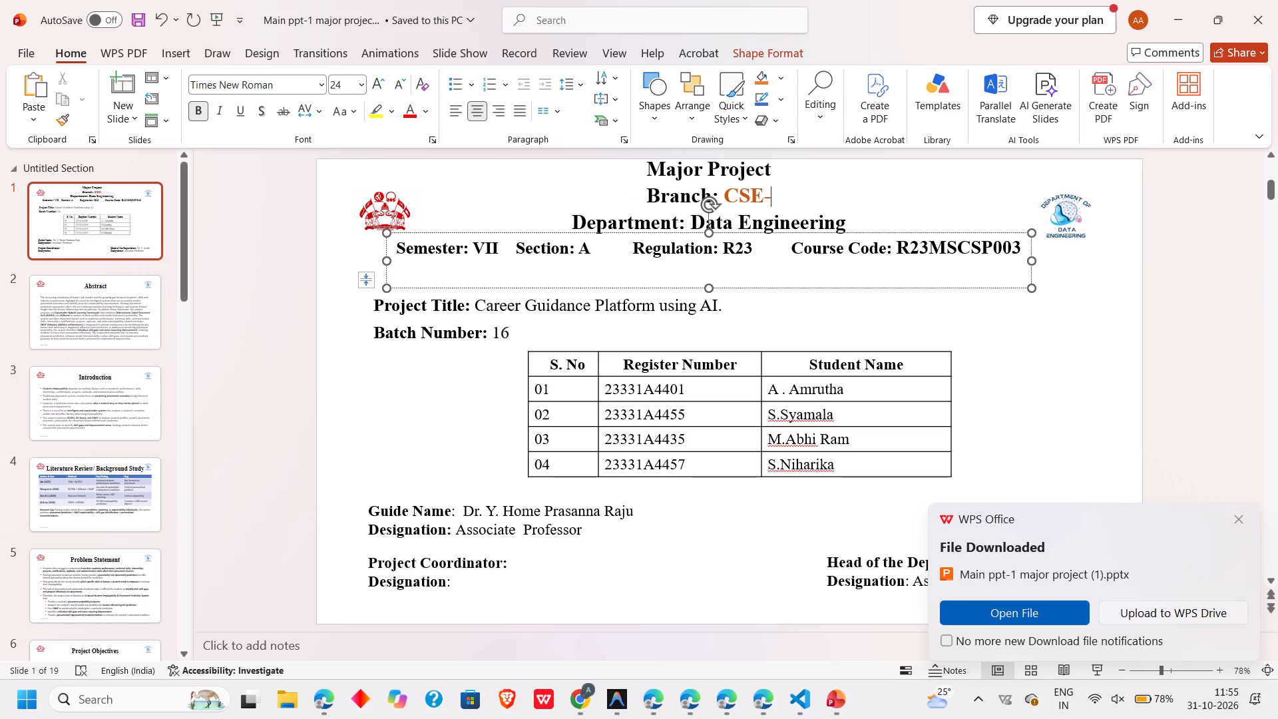
{"action": "type", "text": "Data"}
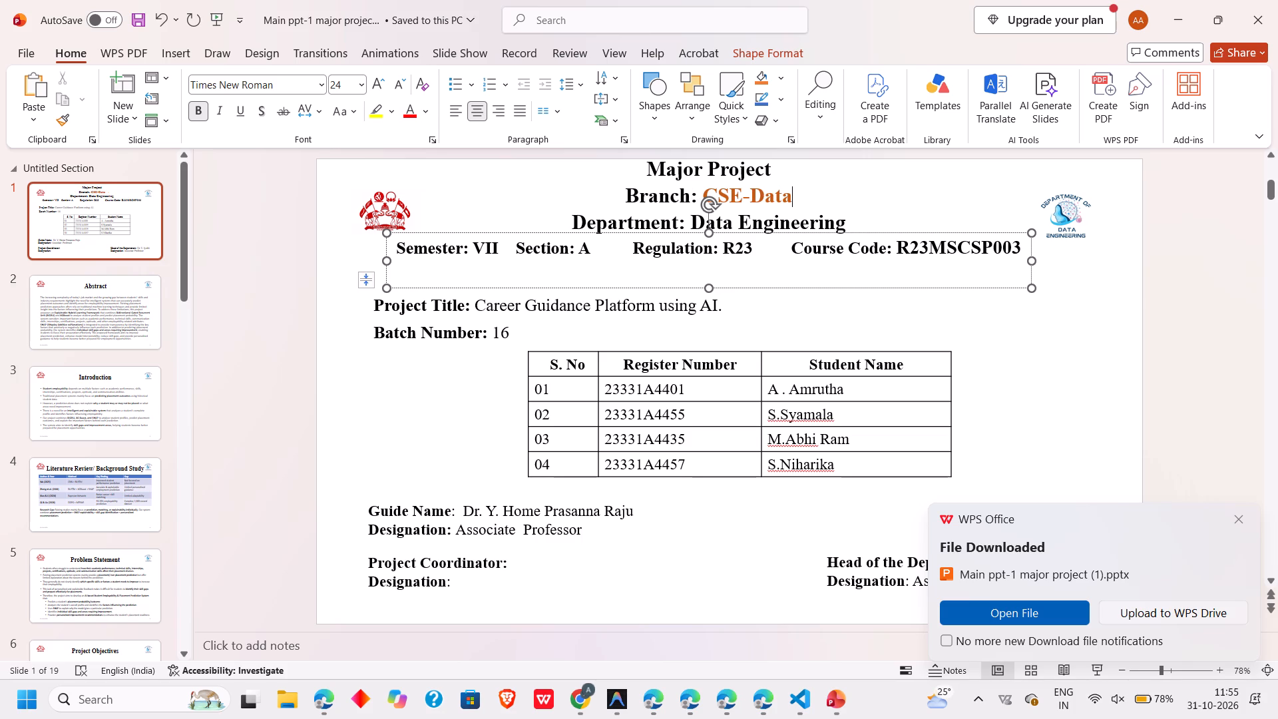
{"action": "key", "text": "space"}
{"action": "type", "text": "Science"}
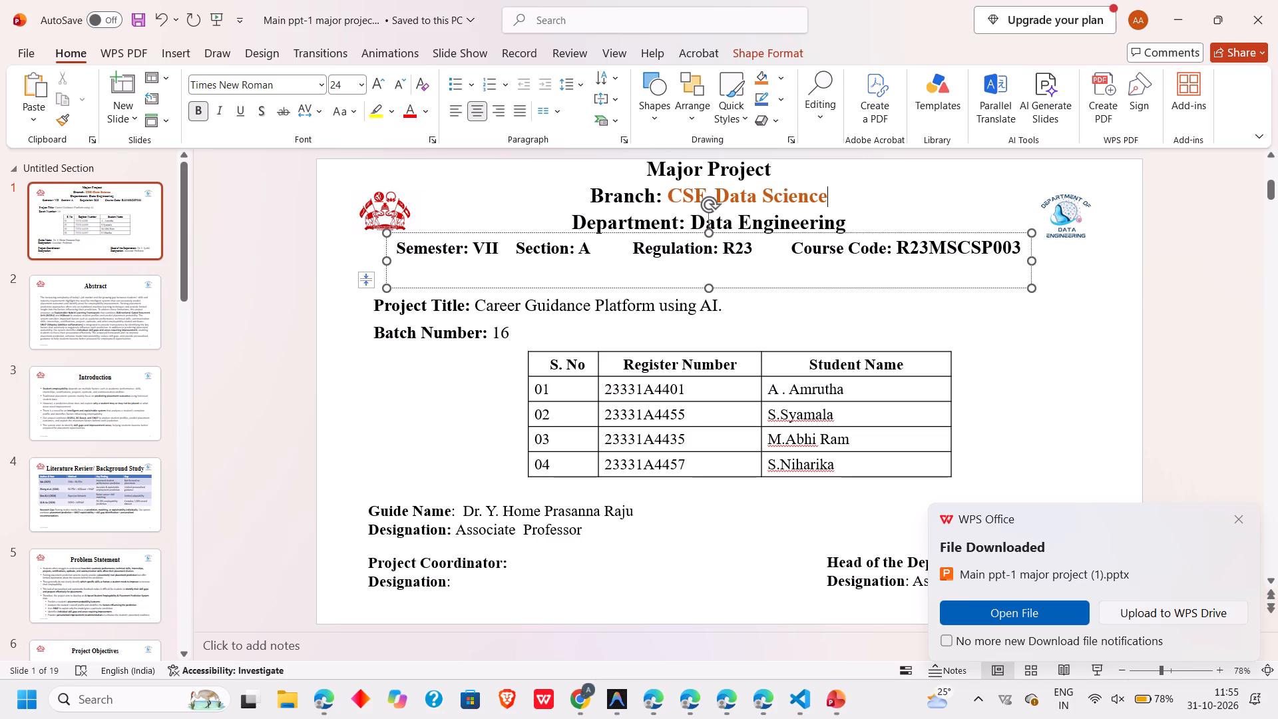
{"action": "key", "text": "space"}
Browse the slides and open slide 11, Implementation / Modules.
{"action": "scroll", "coordinate": [907, 367], "scroll_direction": "down", "scroll_amount": 1}
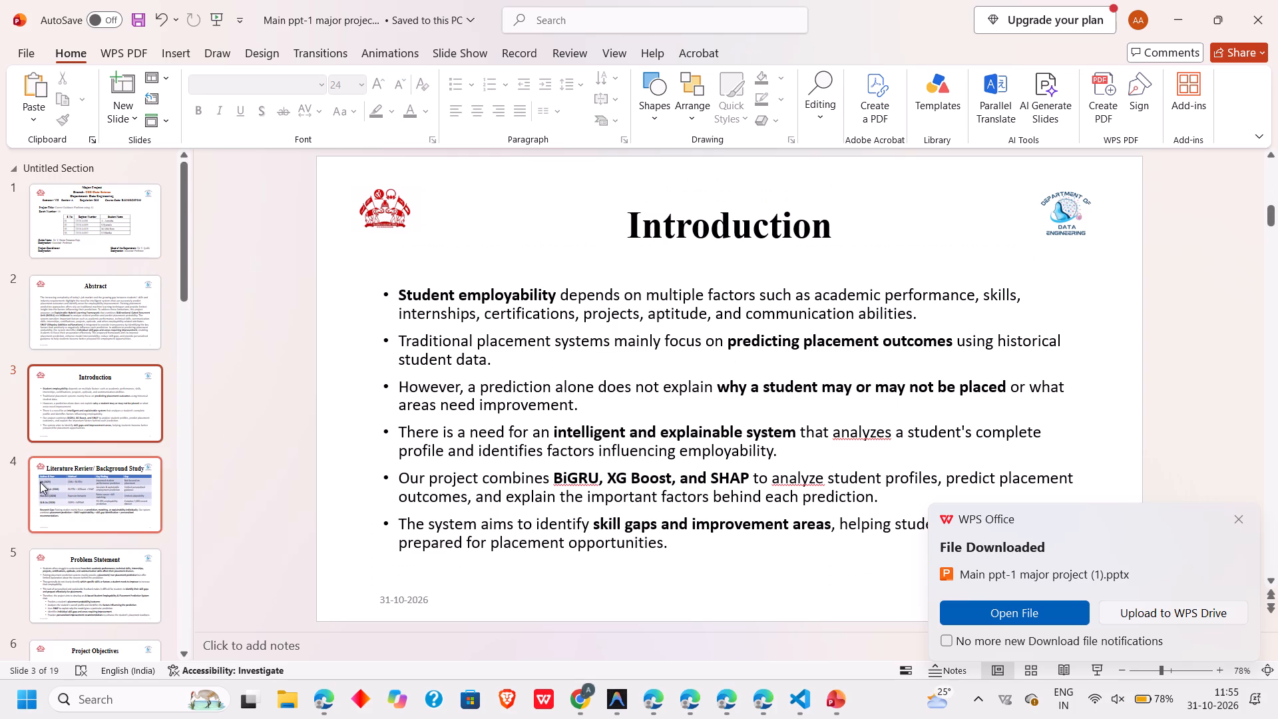
{"action": "scroll", "coordinate": [40, 482], "scroll_direction": "down", "scroll_amount": 20}
{"action": "scroll", "coordinate": [40, 482], "scroll_direction": "down", "scroll_amount": 2}
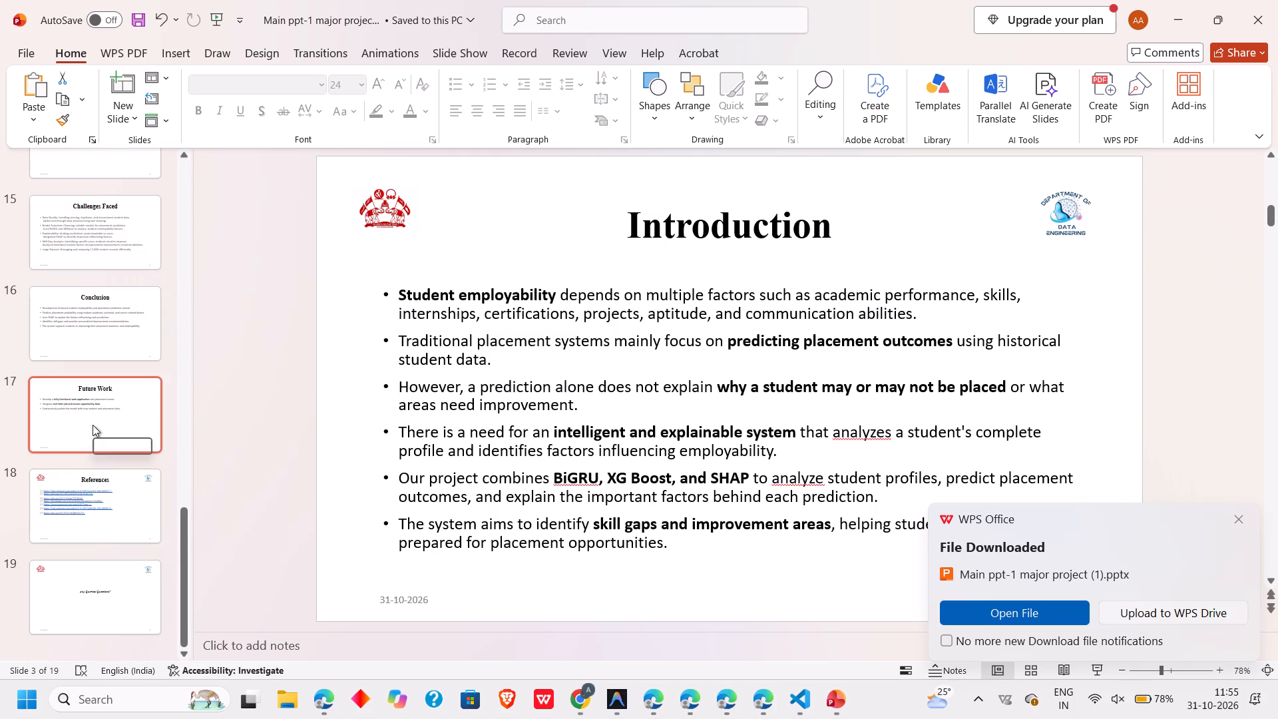
{"action": "scroll", "coordinate": [93, 425], "scroll_direction": "up", "scroll_amount": 2}
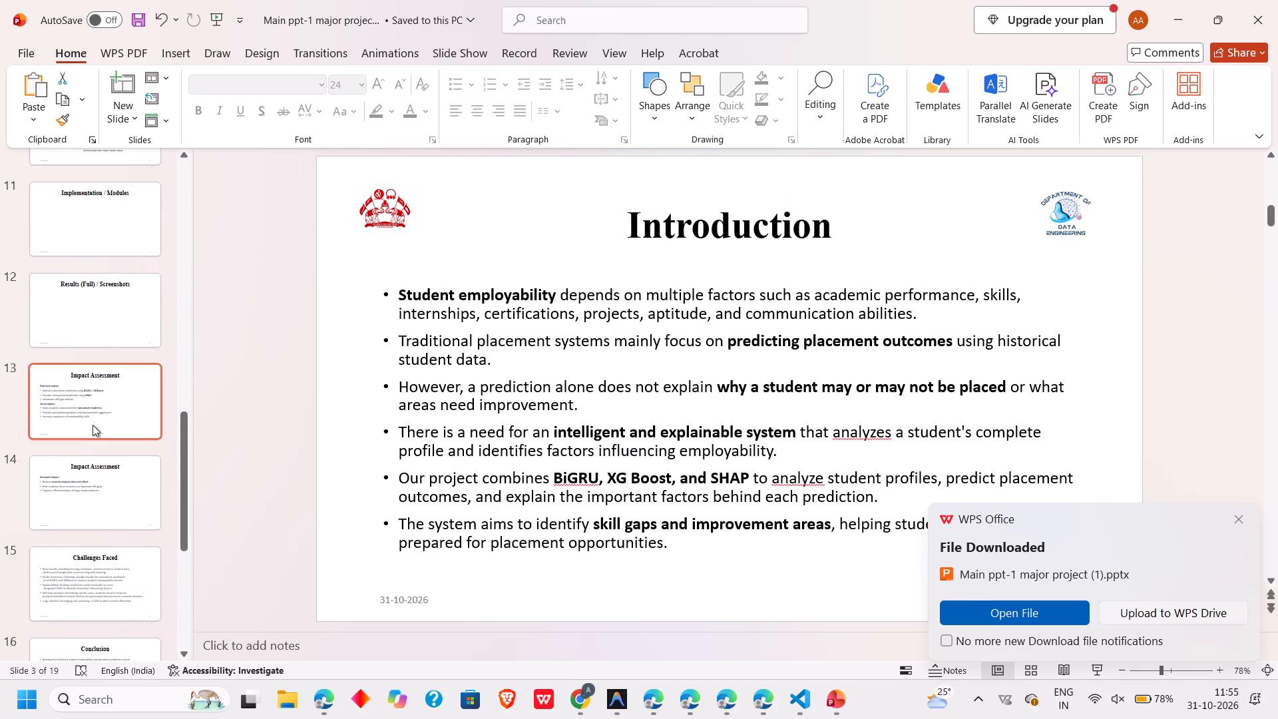
{"action": "scroll", "coordinate": [93, 425], "scroll_direction": "up", "scroll_amount": 1}
{"action": "left_click", "coordinate": [93, 441]}
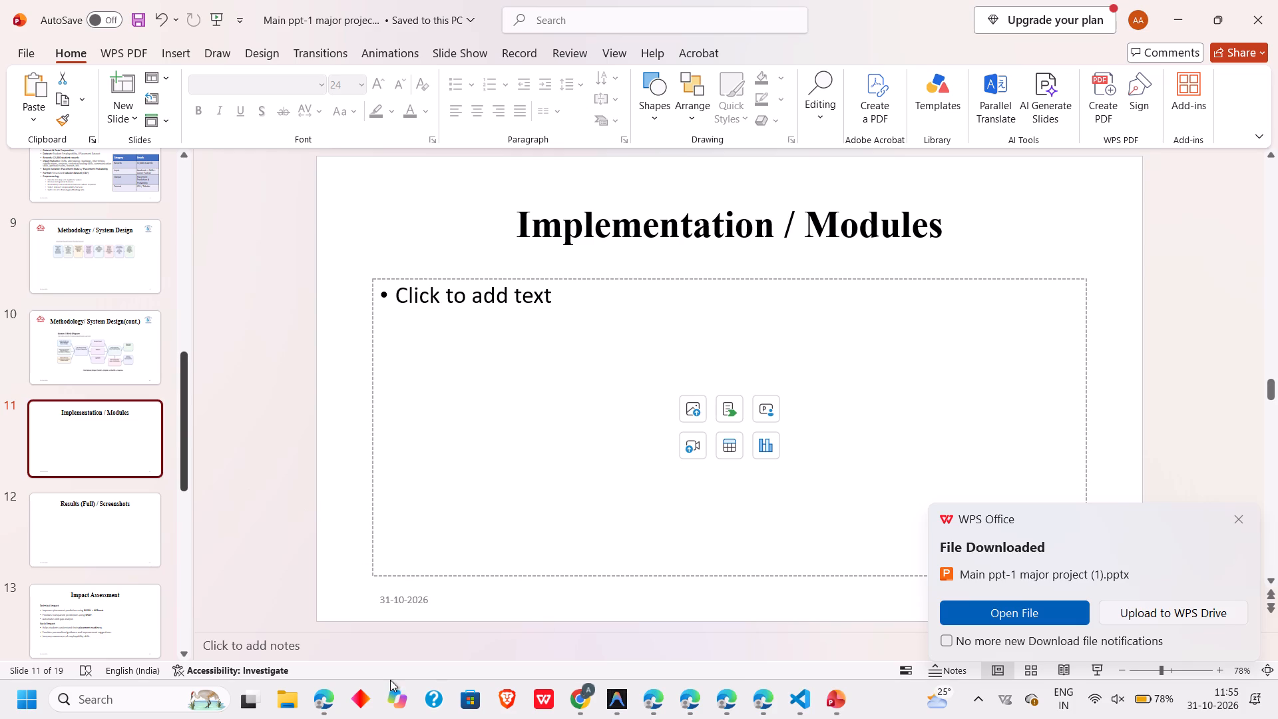
Switch to File Explorer and look through the recent files for earlier versions of the project presentation.
{"action": "left_click", "coordinate": [279, 713]}
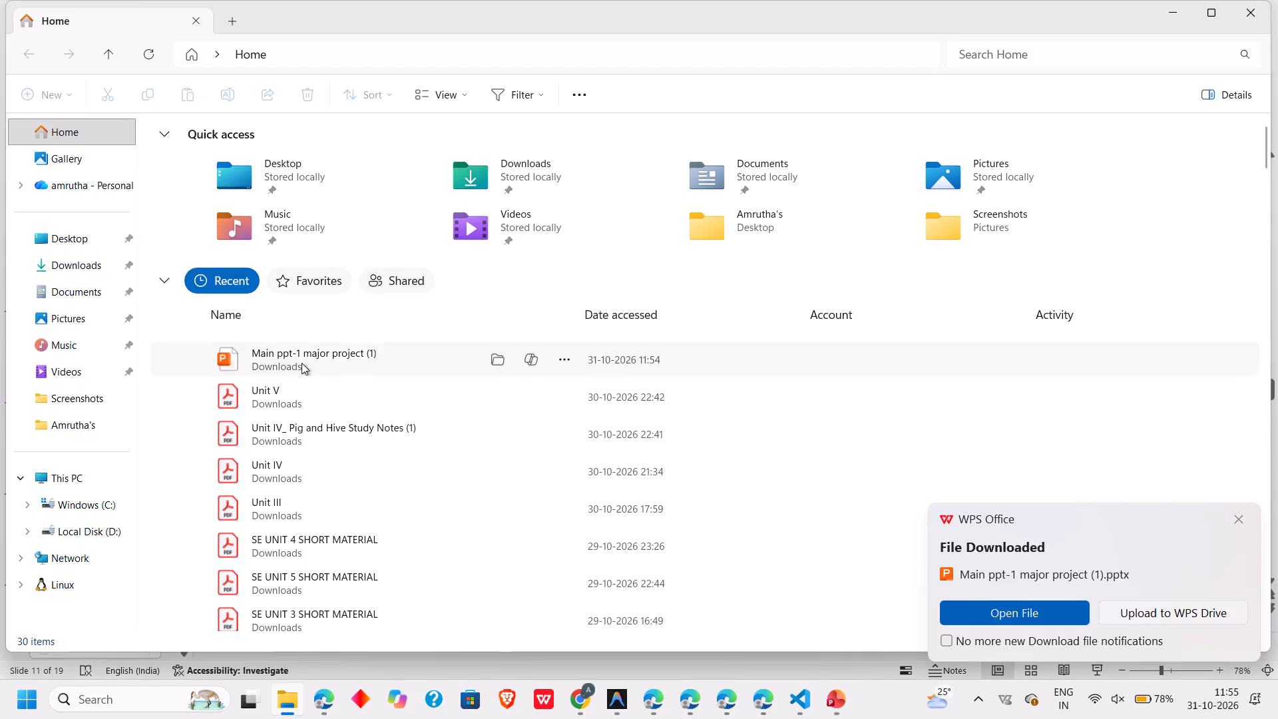
{"action": "scroll", "coordinate": [299, 380], "scroll_direction": "down", "scroll_amount": 6}
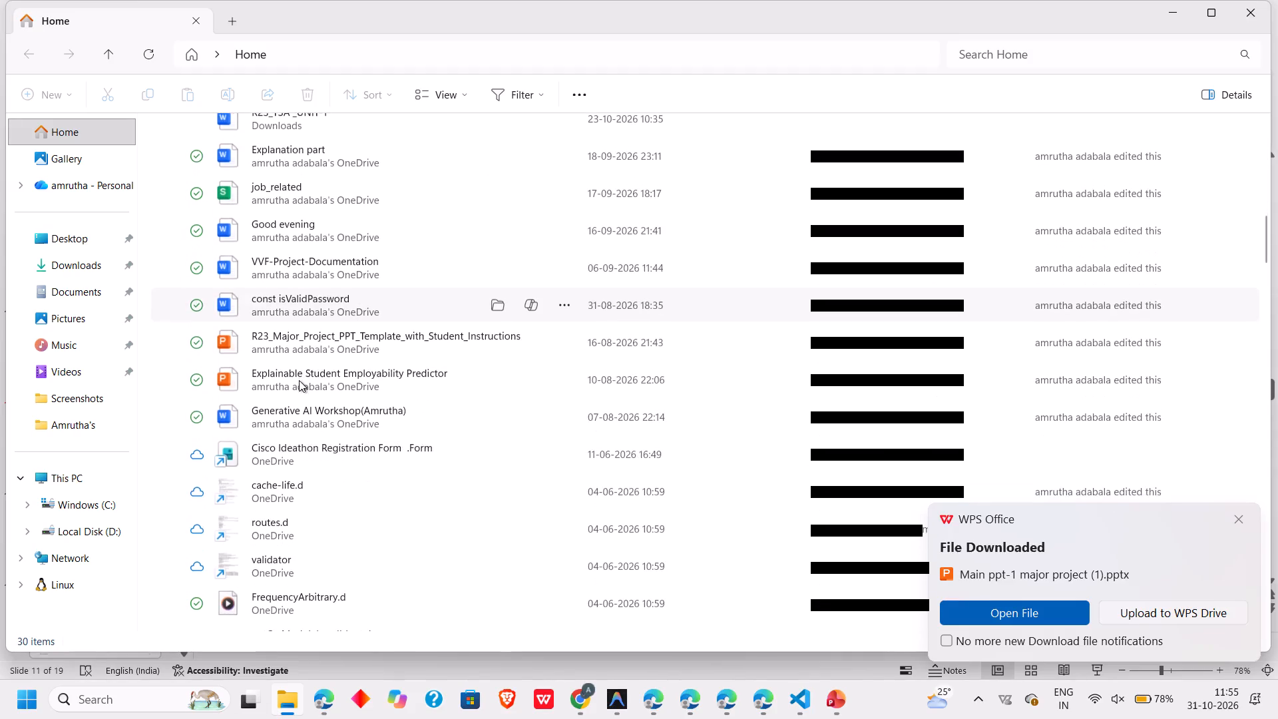
{"action": "scroll", "coordinate": [299, 380], "scroll_direction": "down", "scroll_amount": 1}
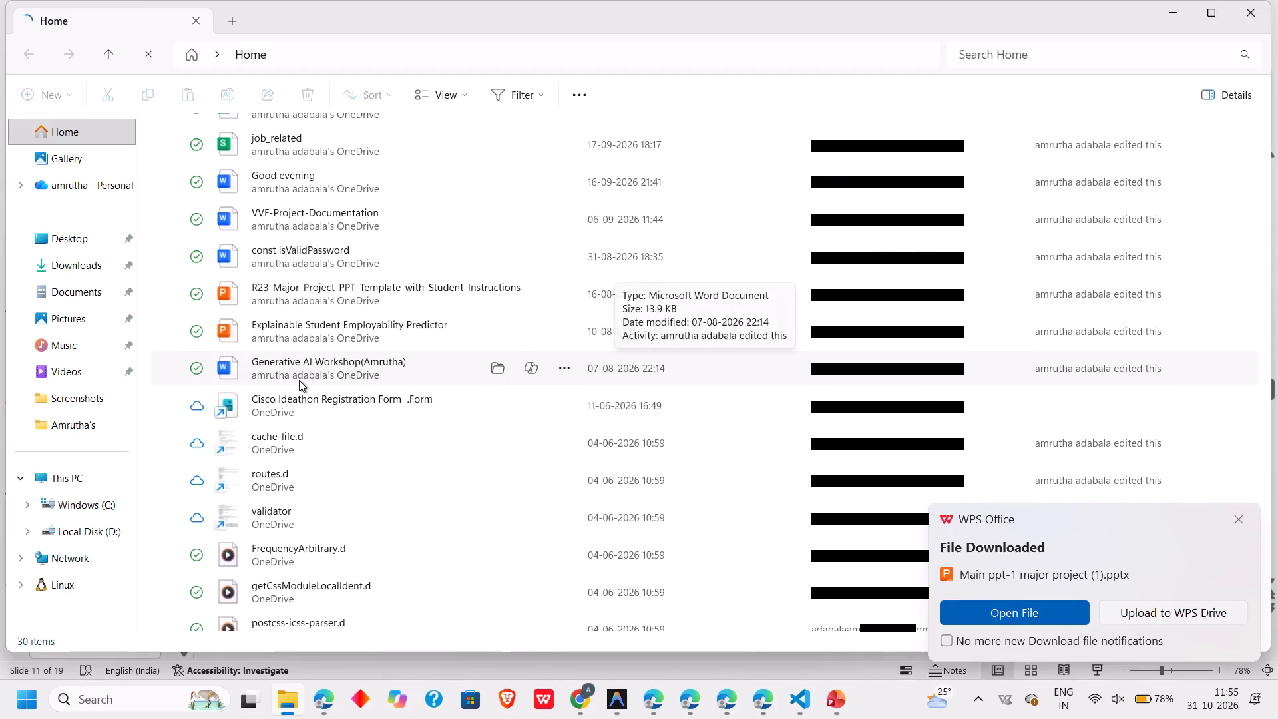
{"action": "left_click", "coordinate": [331, 298]}
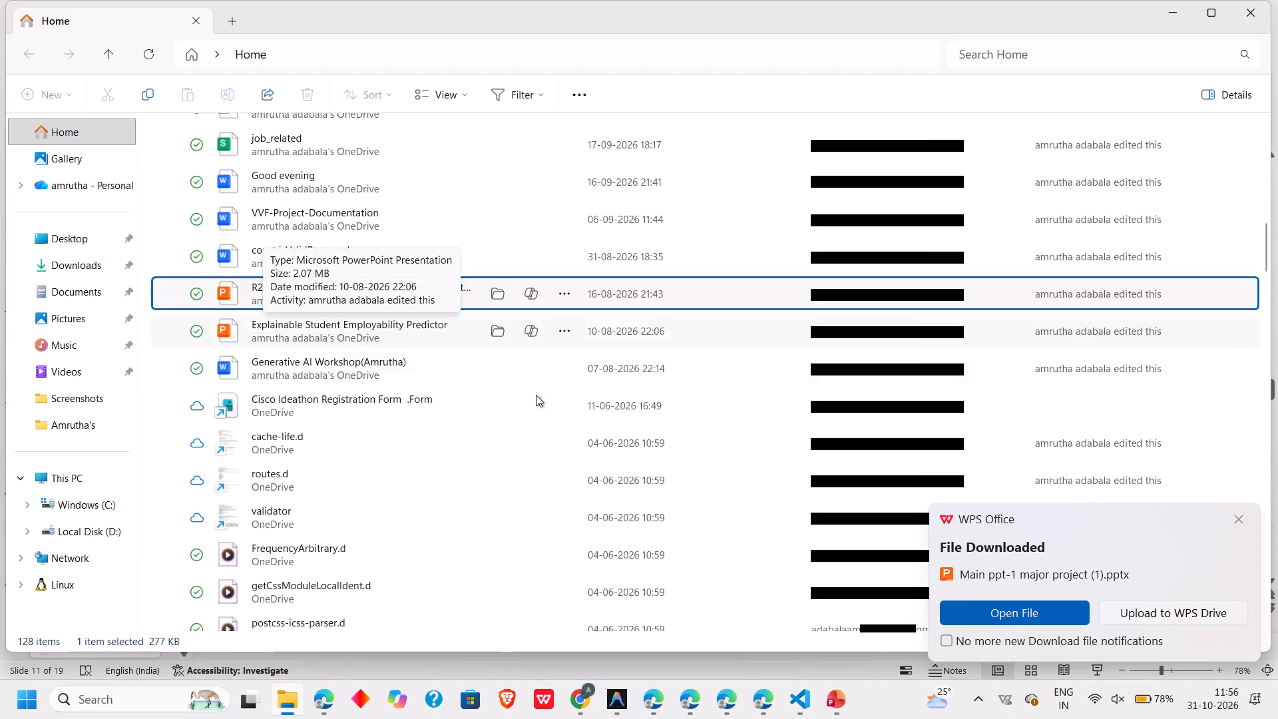
{"action": "scroll", "coordinate": [572, 413], "scroll_direction": "up", "scroll_amount": 3}
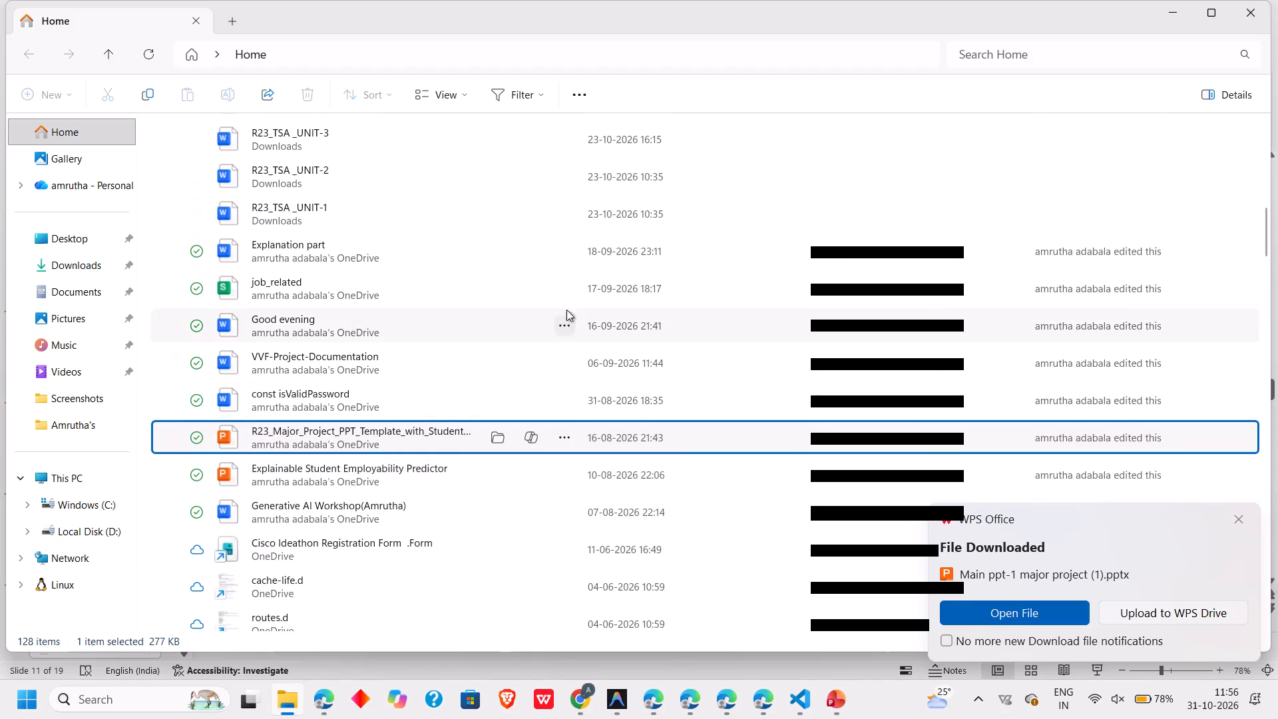
{"action": "scroll", "coordinate": [552, 265], "scroll_direction": "up", "scroll_amount": 2}
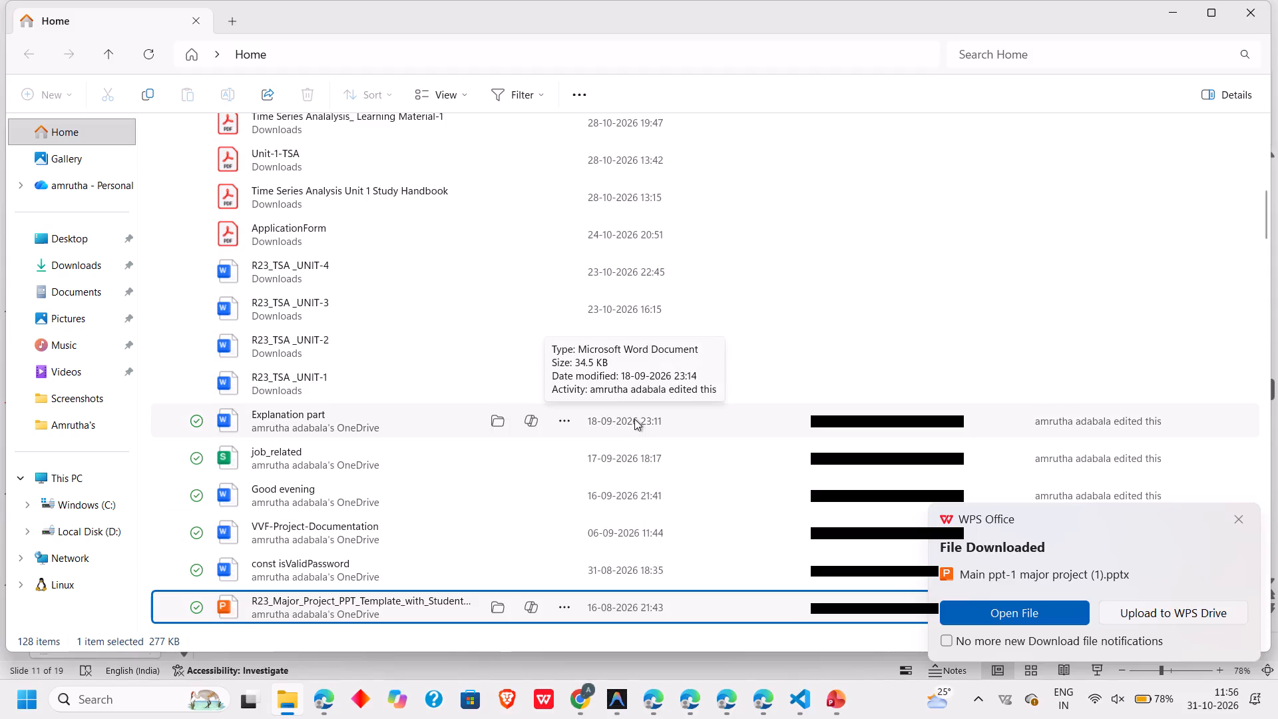
{"action": "scroll", "coordinate": [634, 419], "scroll_direction": "up", "scroll_amount": 1}
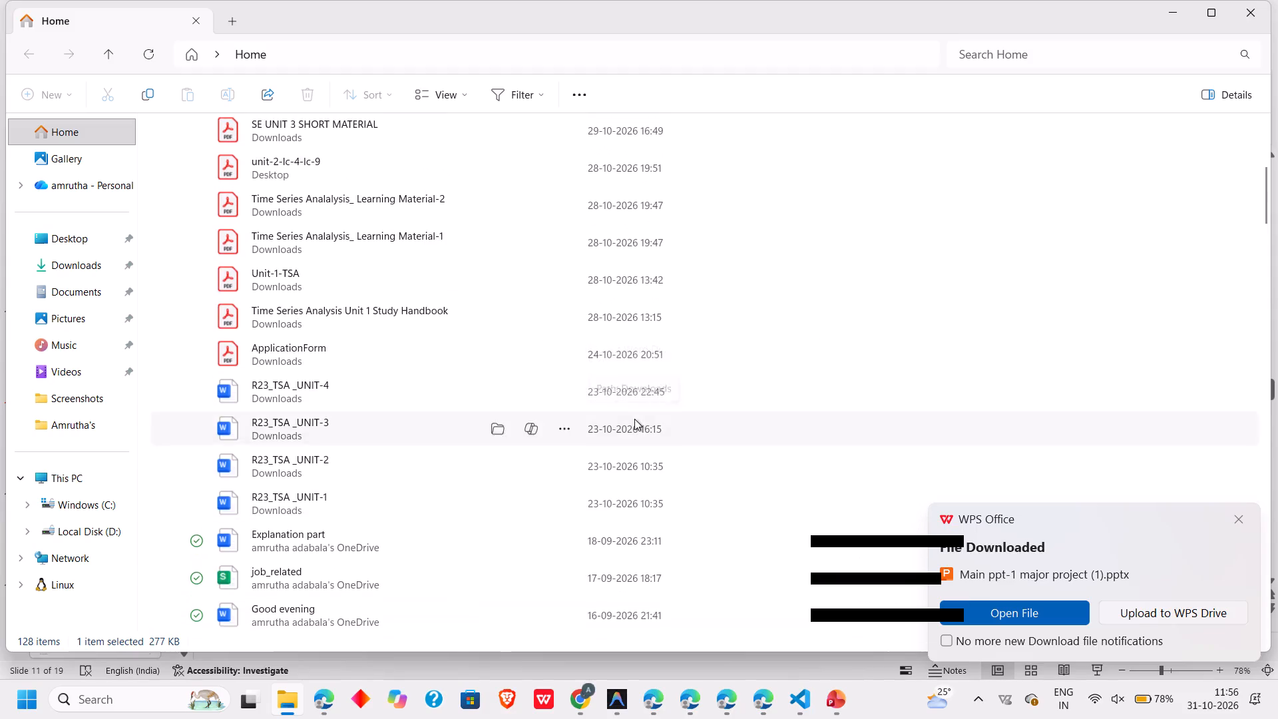
{"action": "scroll", "coordinate": [634, 419], "scroll_direction": "up", "scroll_amount": 4}
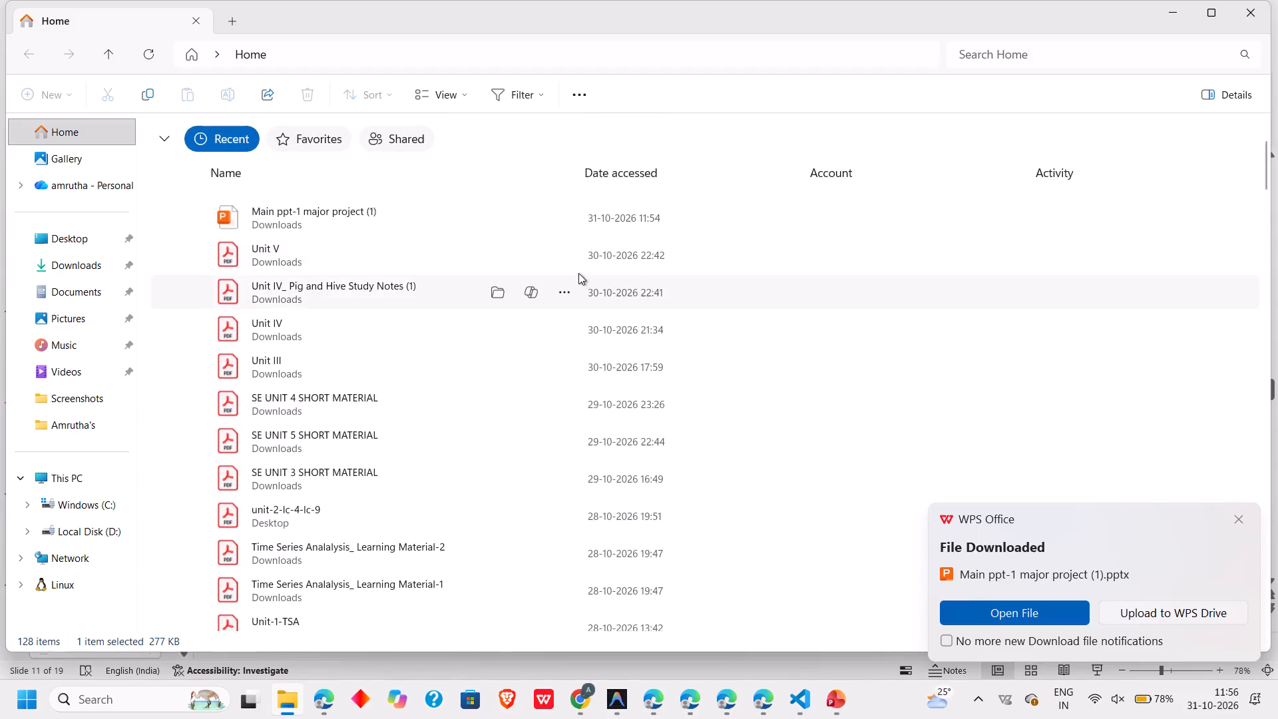
{"action": "scroll", "coordinate": [592, 584], "scroll_direction": "down", "scroll_amount": 3}
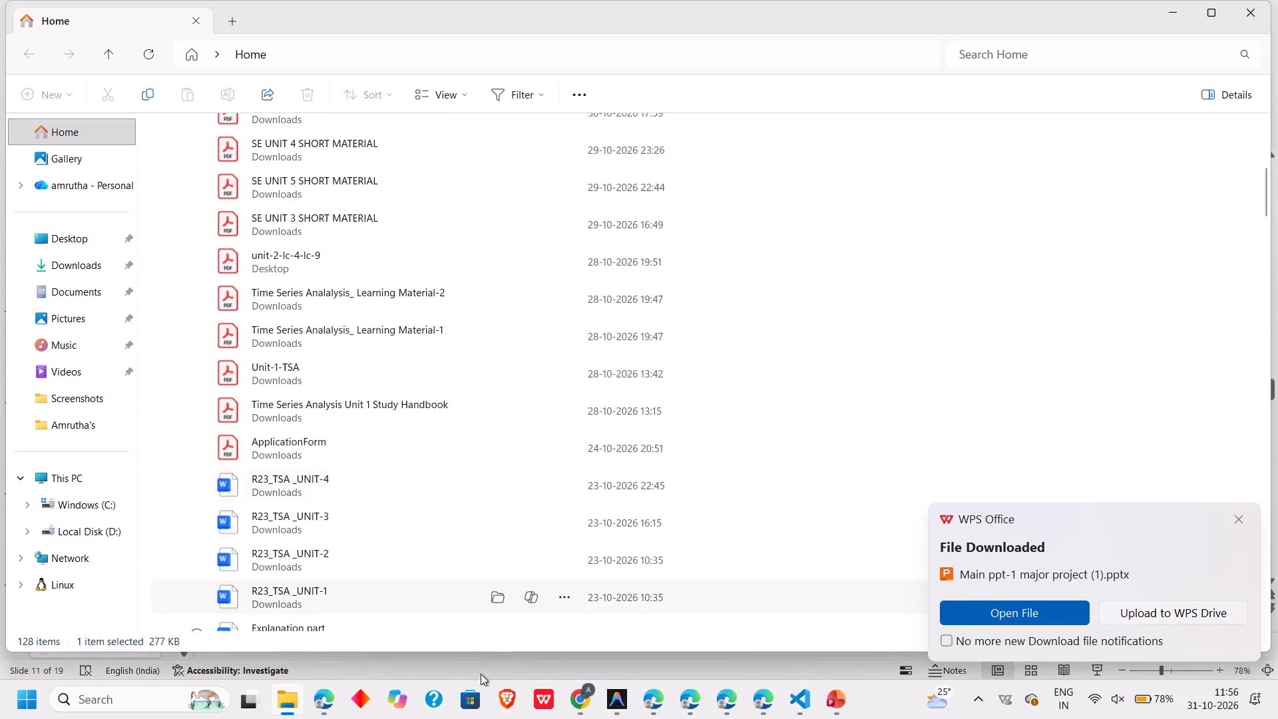
Switch back to PowerPoint, open the Downloads presentation Main ppt-1 major project without the (1) suffix, and look through its slides.
{"action": "left_click", "coordinate": [848, 692]}
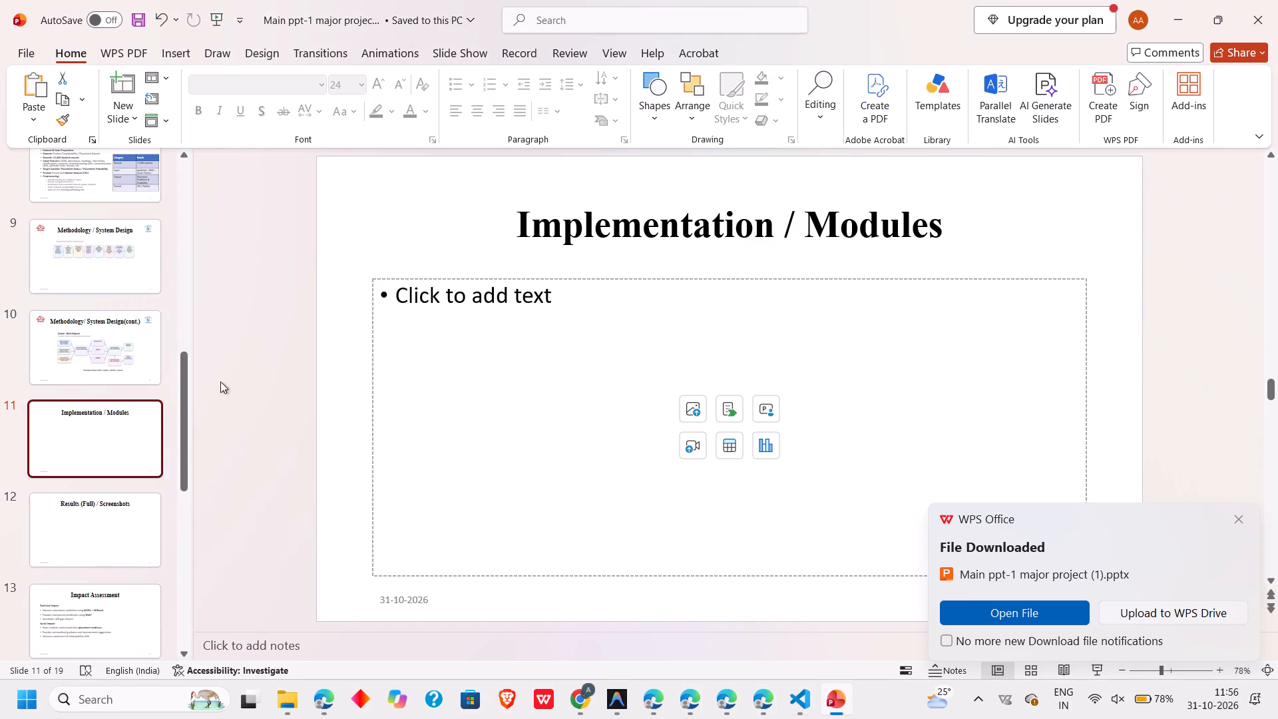
{"action": "left_click", "coordinate": [31, 53]}
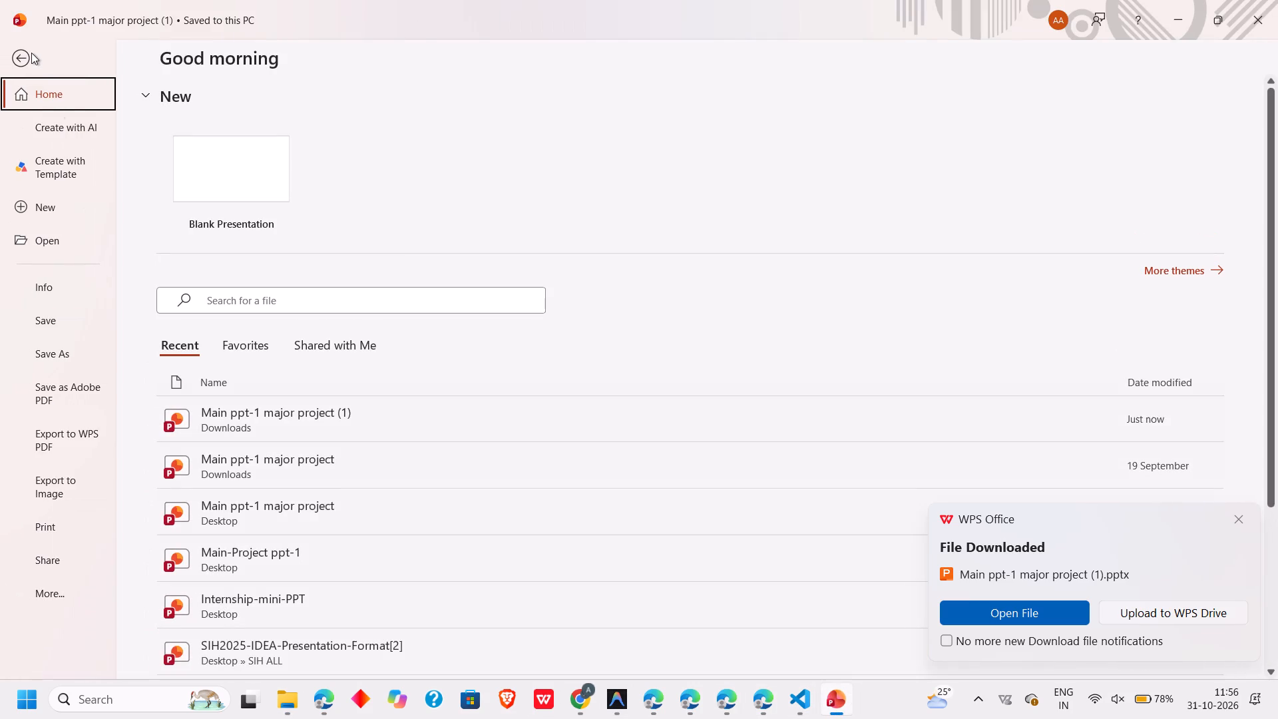
{"action": "scroll", "coordinate": [269, 447], "scroll_direction": "down", "scroll_amount": 1}
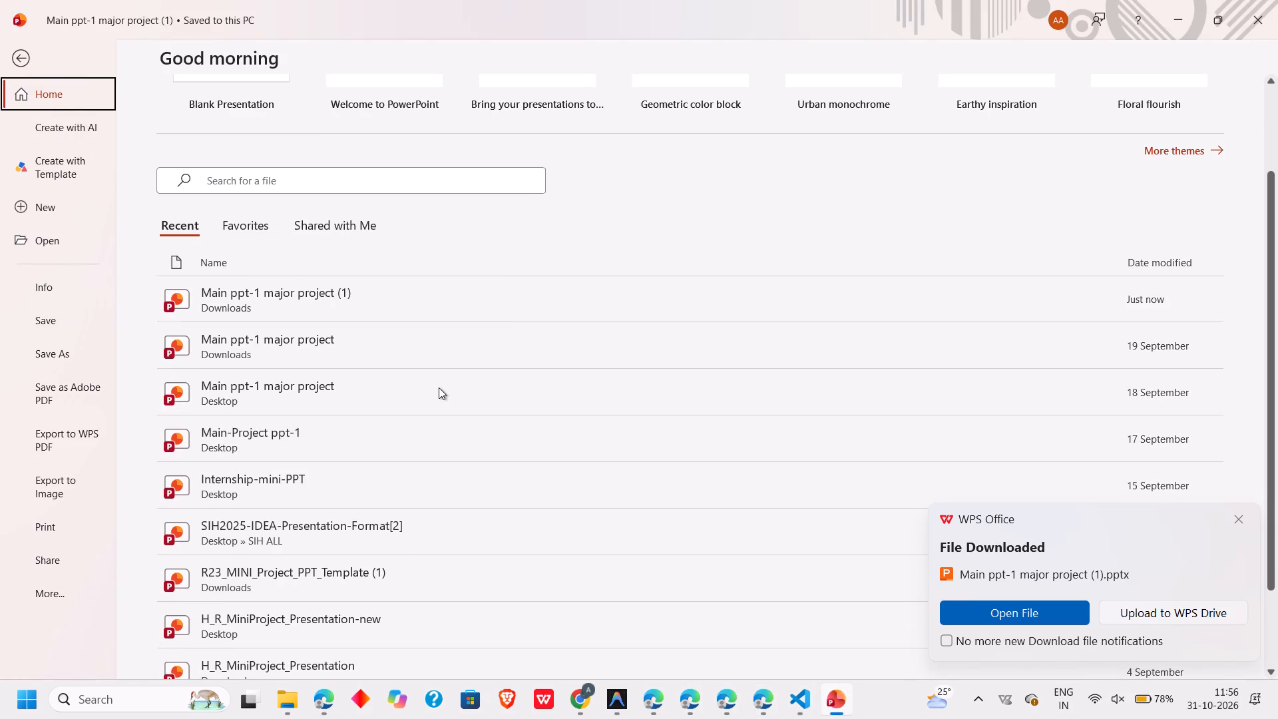
{"action": "left_click", "coordinate": [355, 339]}
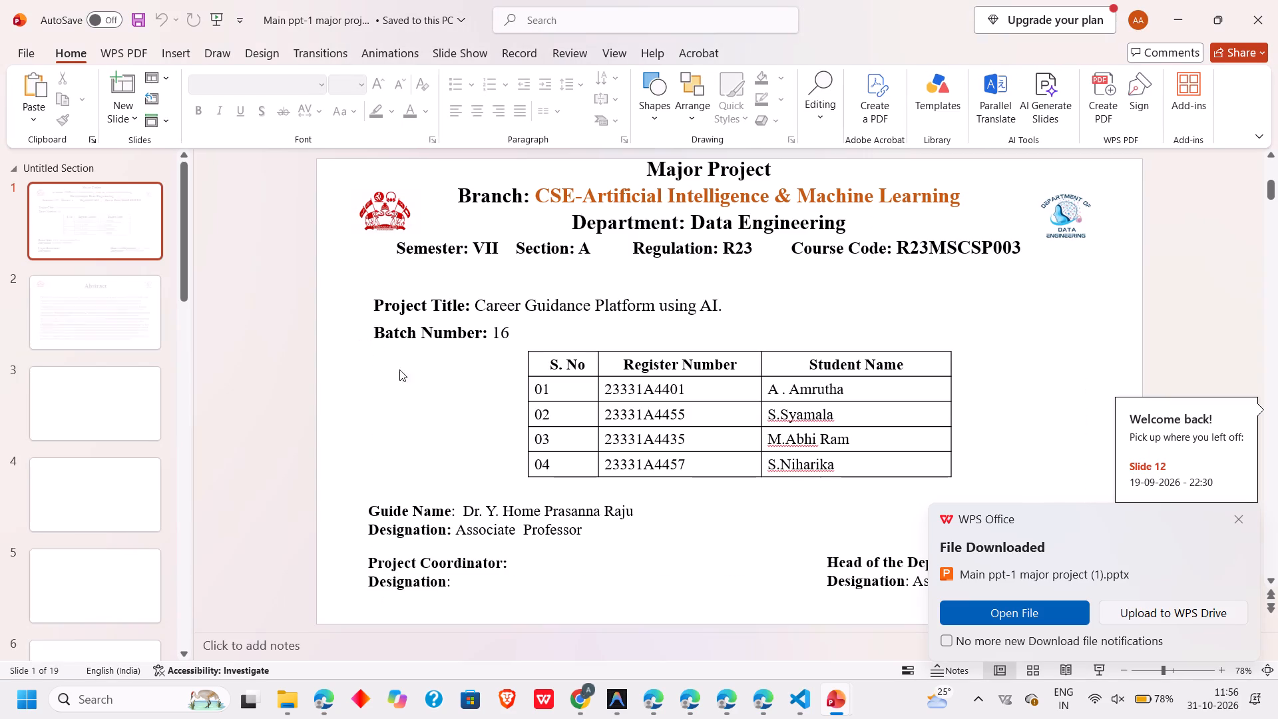
{"action": "scroll", "coordinate": [151, 474], "scroll_direction": "down", "scroll_amount": 5}
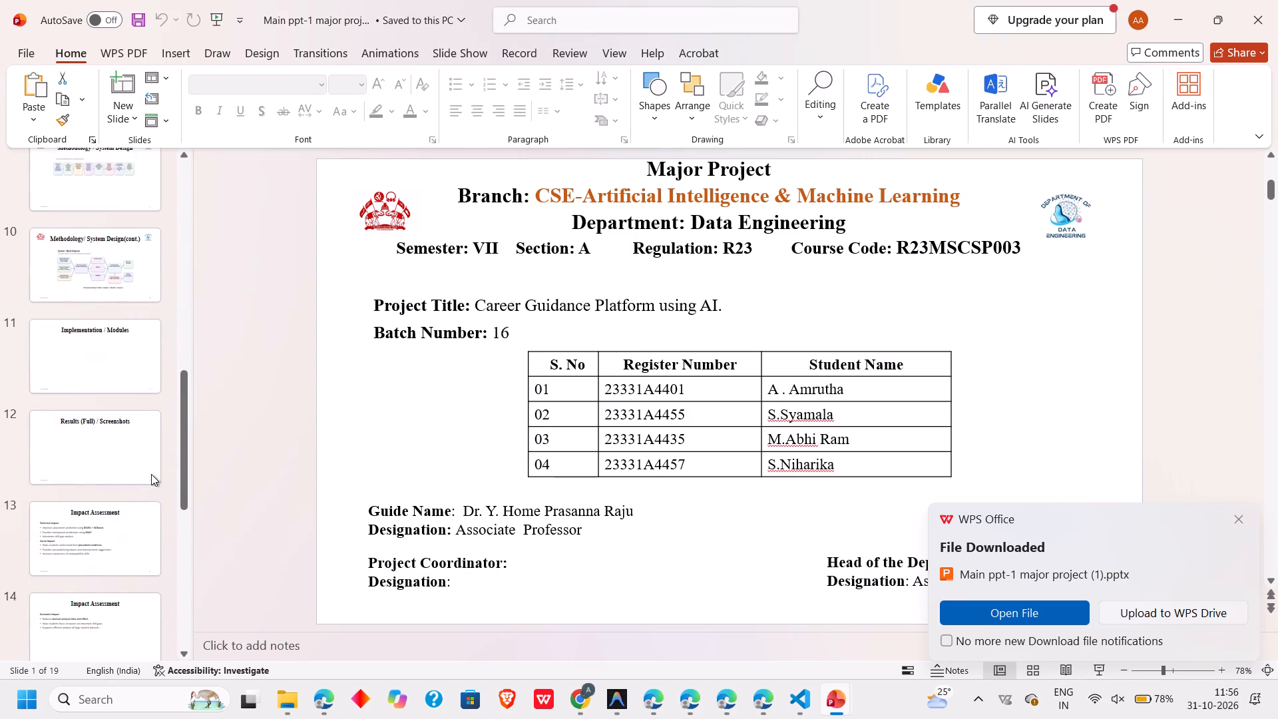
{"action": "scroll", "coordinate": [151, 474], "scroll_direction": "down", "scroll_amount": 1}
{"action": "scroll", "coordinate": [151, 474], "scroll_direction": "up", "scroll_amount": 1}
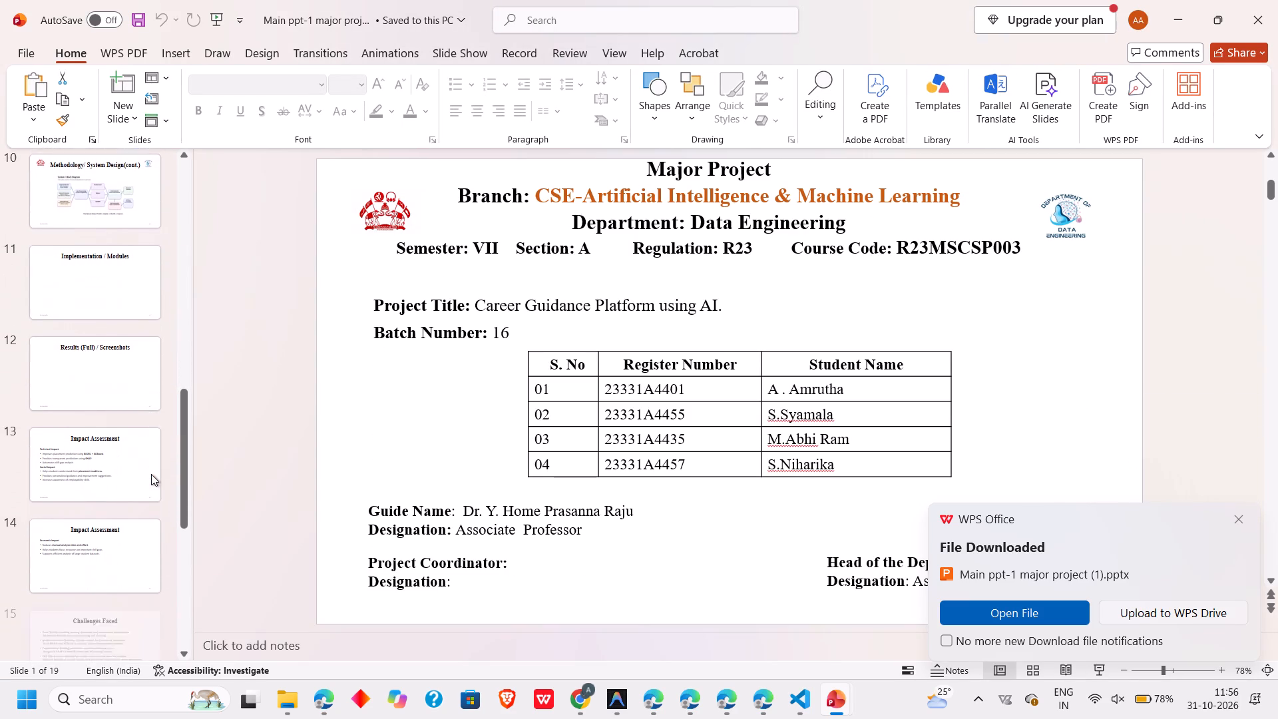
{"action": "scroll", "coordinate": [151, 474], "scroll_direction": "up", "scroll_amount": 2}
{"action": "scroll", "coordinate": [151, 474], "scroll_direction": "down", "scroll_amount": 3}
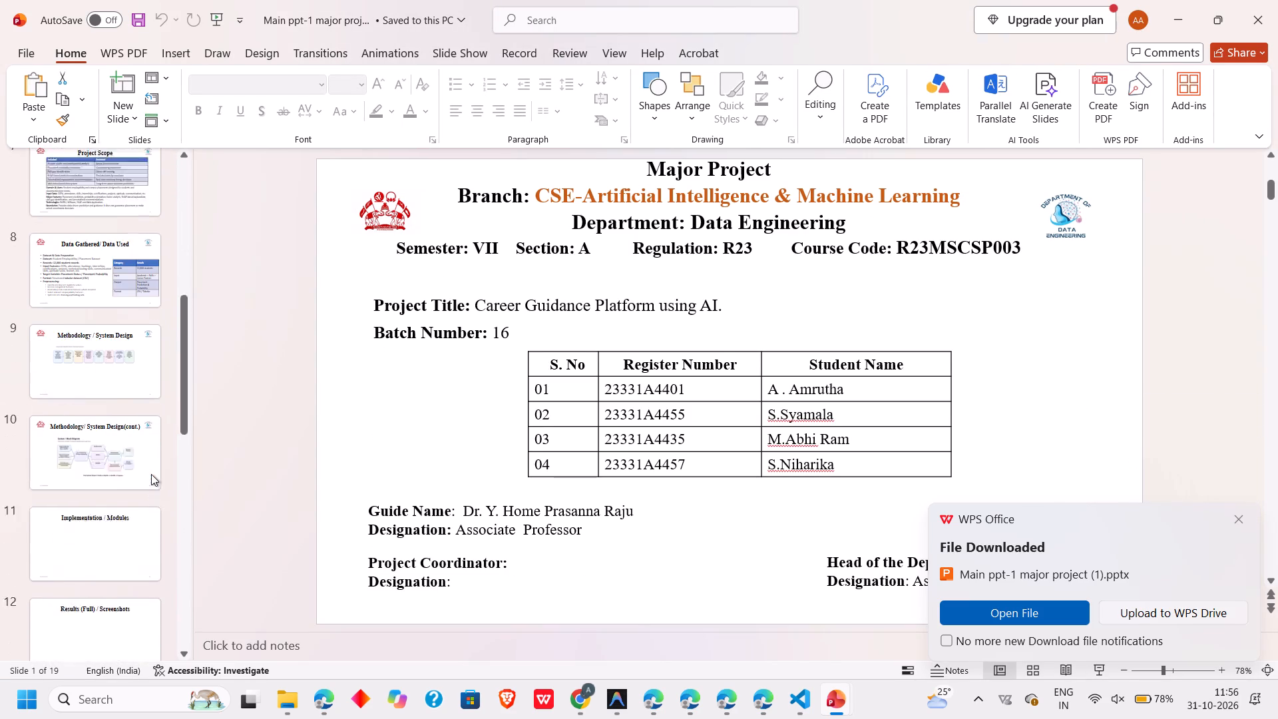
{"action": "scroll", "coordinate": [151, 474], "scroll_direction": "down", "scroll_amount": 1}
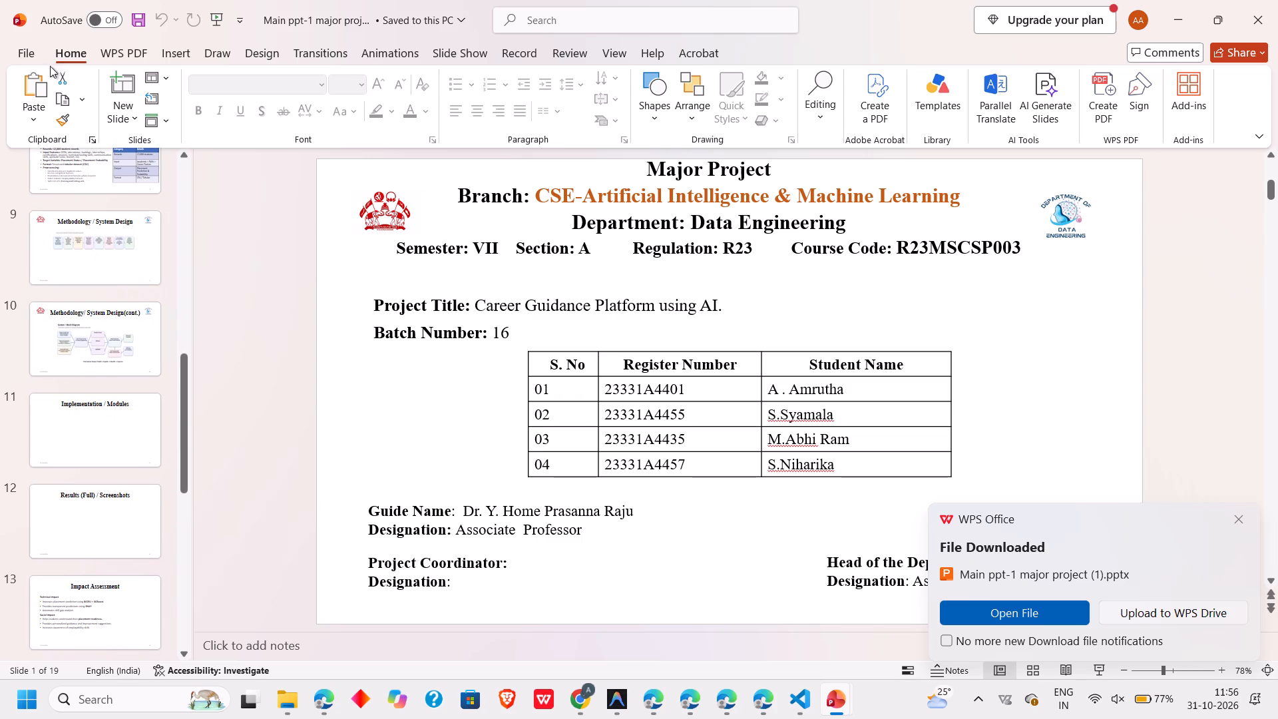
Open the Desktop copy of Main ppt-1 major project, look through its slides, and close it.
{"action": "left_click", "coordinate": [35, 58]}
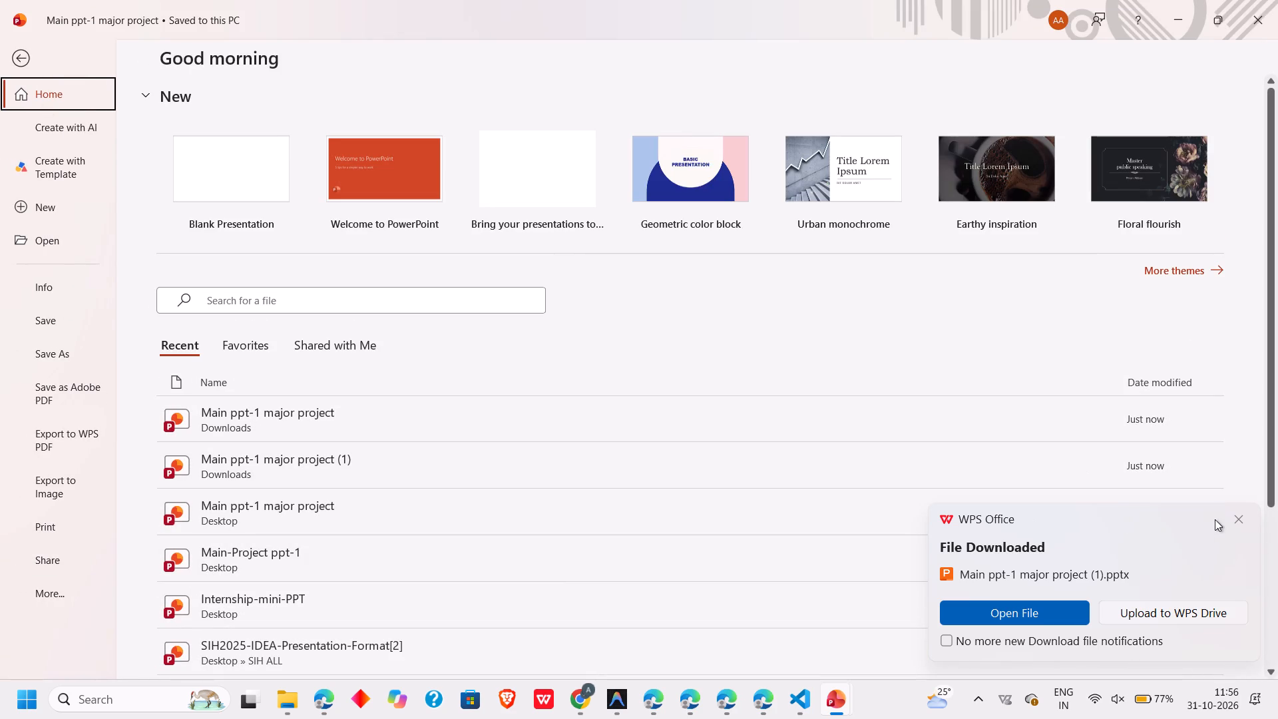
{"action": "left_click", "coordinate": [1233, 520]}
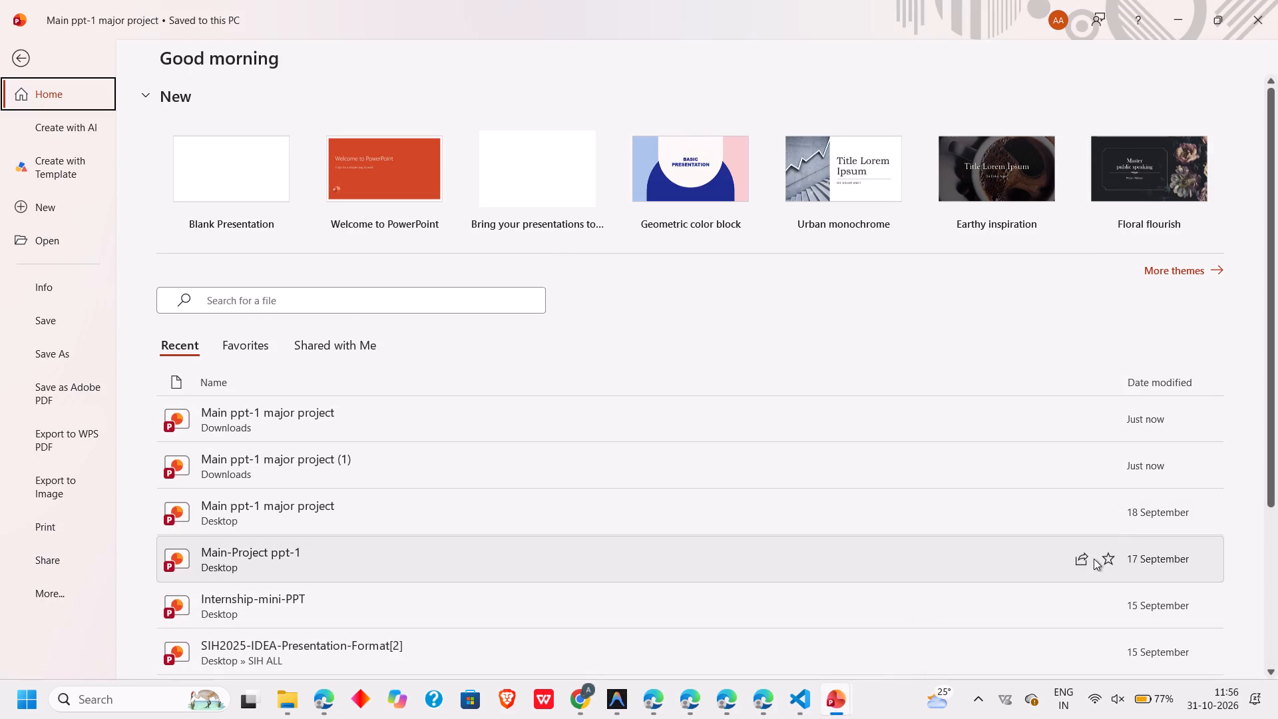
{"action": "double_click", "coordinate": [968, 507]}
{"action": "scroll", "coordinate": [968, 507], "scroll_direction": "down", "scroll_amount": 1}
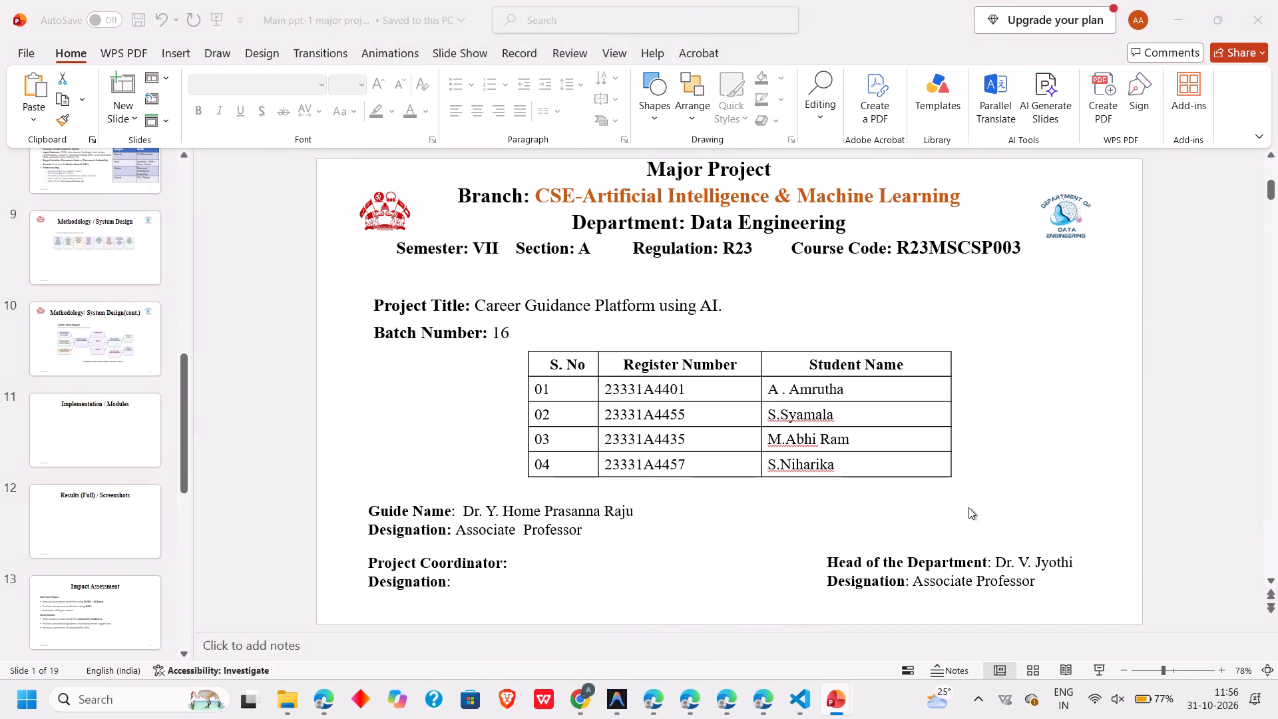
{"action": "scroll", "coordinate": [135, 485], "scroll_direction": "down", "scroll_amount": 1}
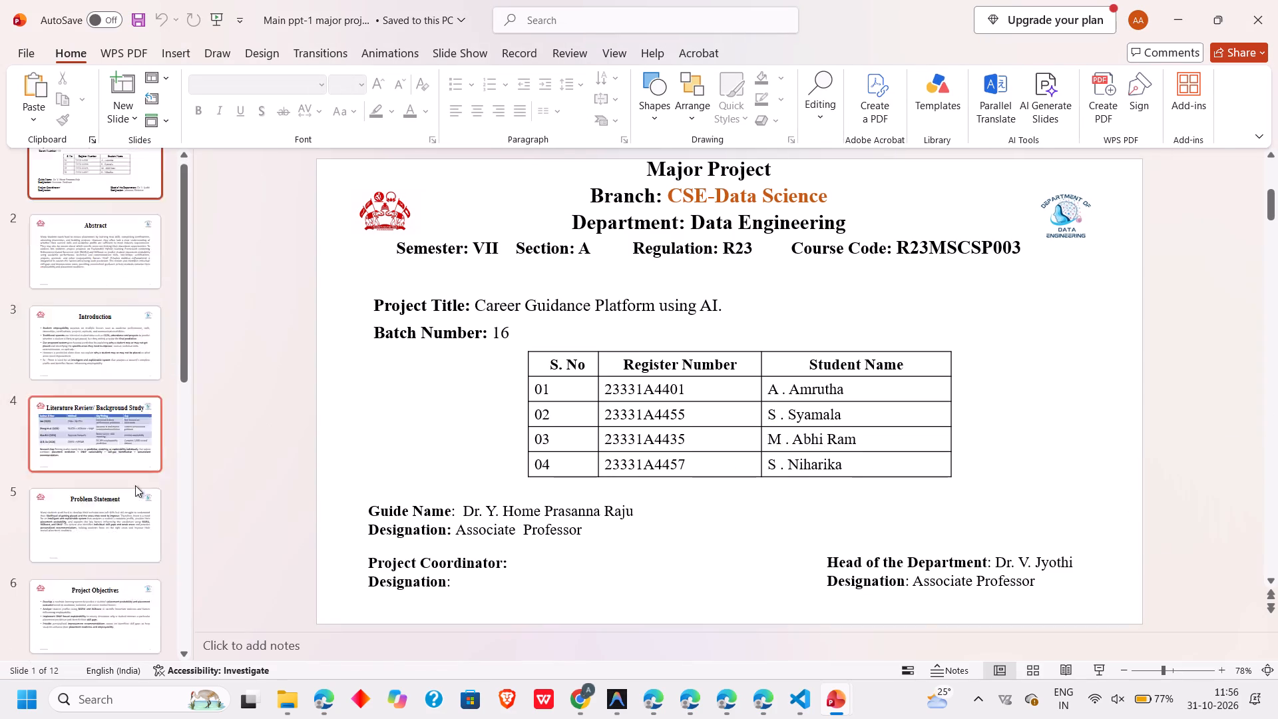
{"action": "scroll", "coordinate": [135, 485], "scroll_direction": "down", "scroll_amount": 1}
{"action": "scroll", "coordinate": [135, 485], "scroll_direction": "up", "scroll_amount": 5}
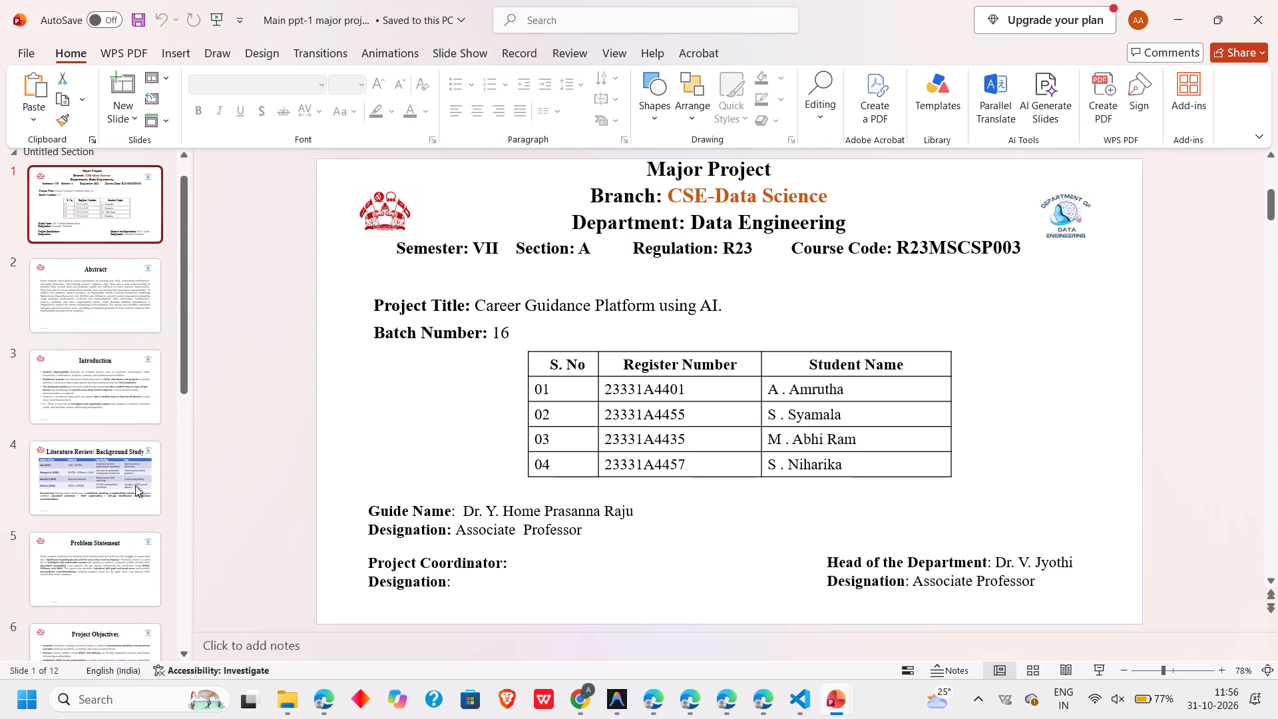
{"action": "left_click", "coordinate": [1267, 33]}
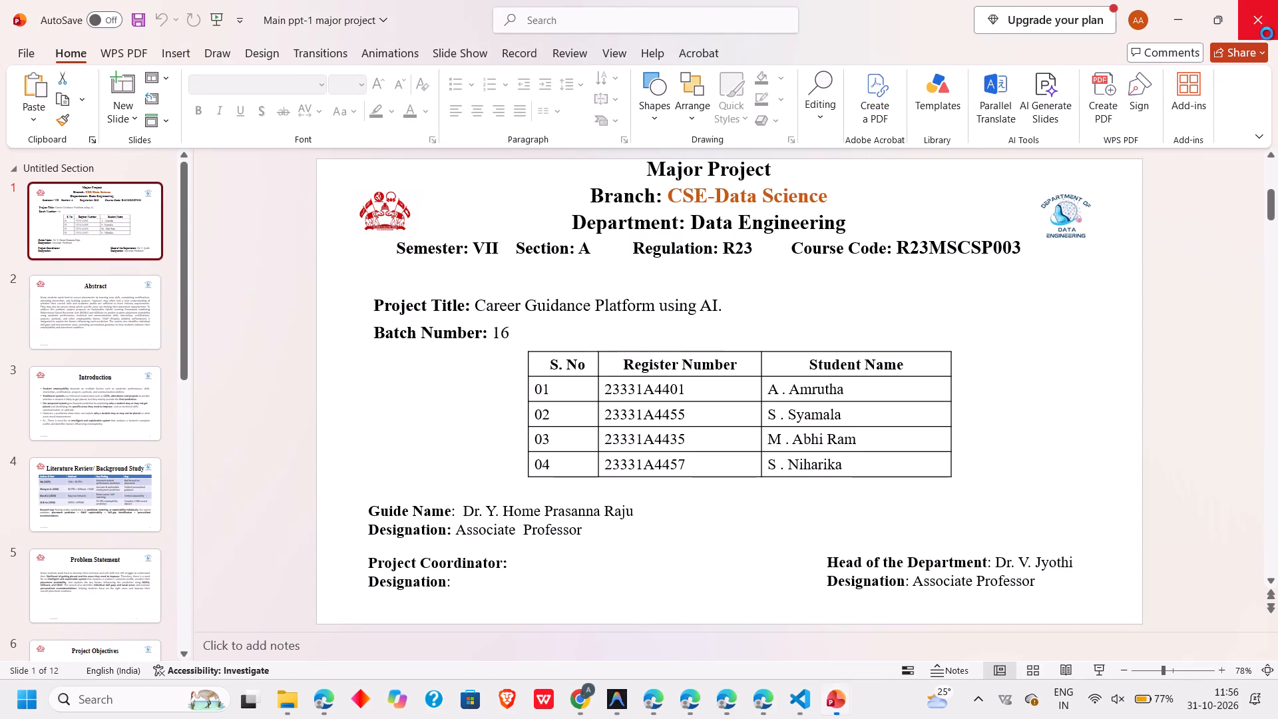
Browse the slides of the remaining presentation and open slide 11, Implementation / Modules.
{"action": "scroll", "coordinate": [70, 431], "scroll_direction": "down", "scroll_amount": 1}
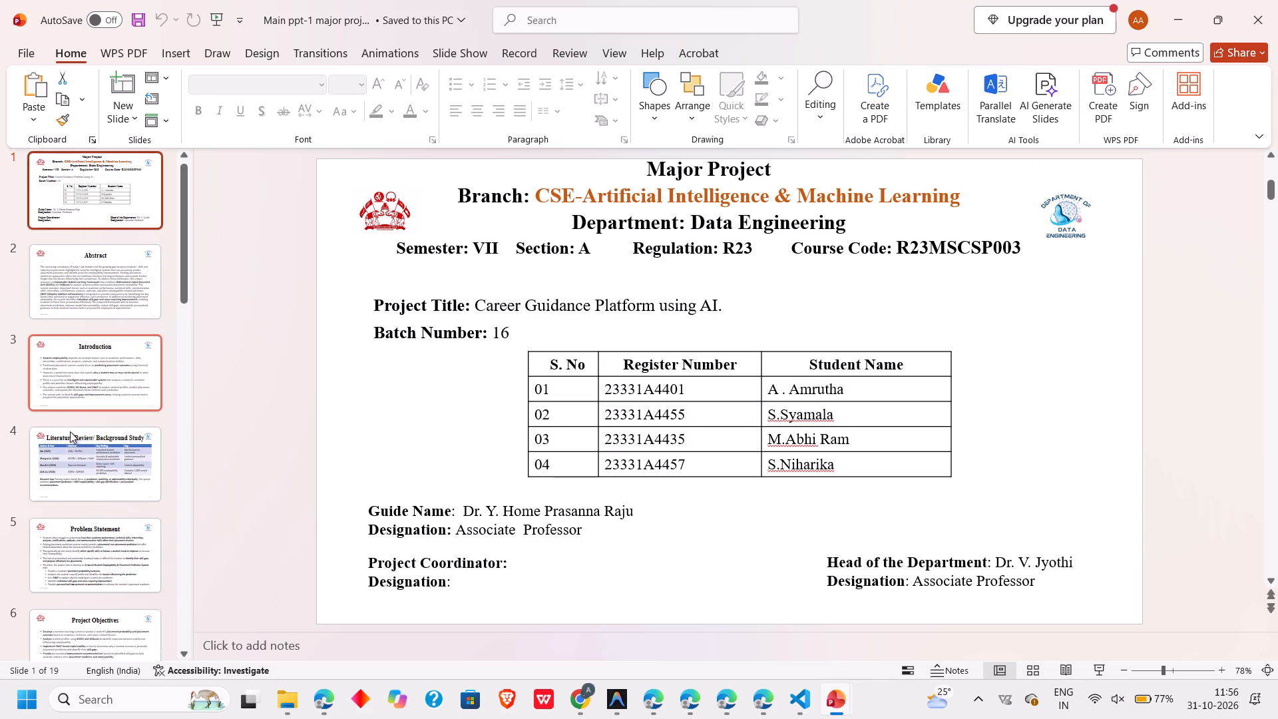
{"action": "scroll", "coordinate": [70, 431], "scroll_direction": "down", "scroll_amount": 4}
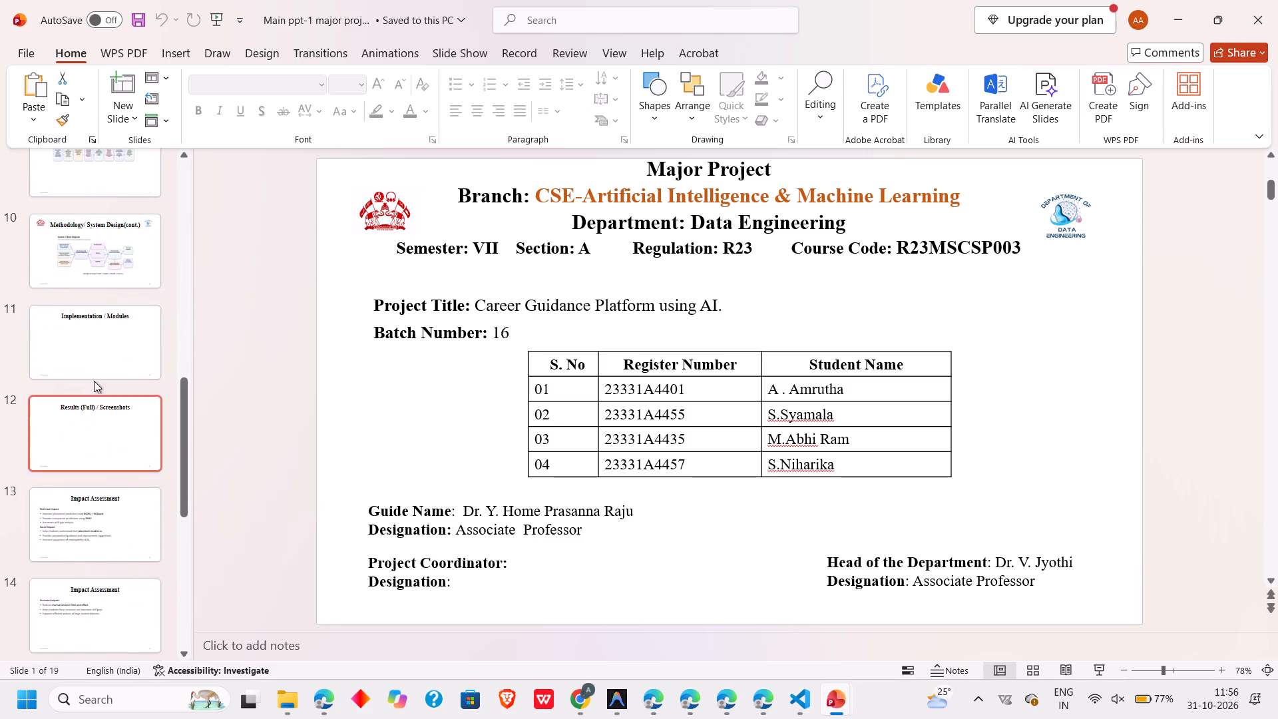
{"action": "left_click", "coordinate": [95, 350]}
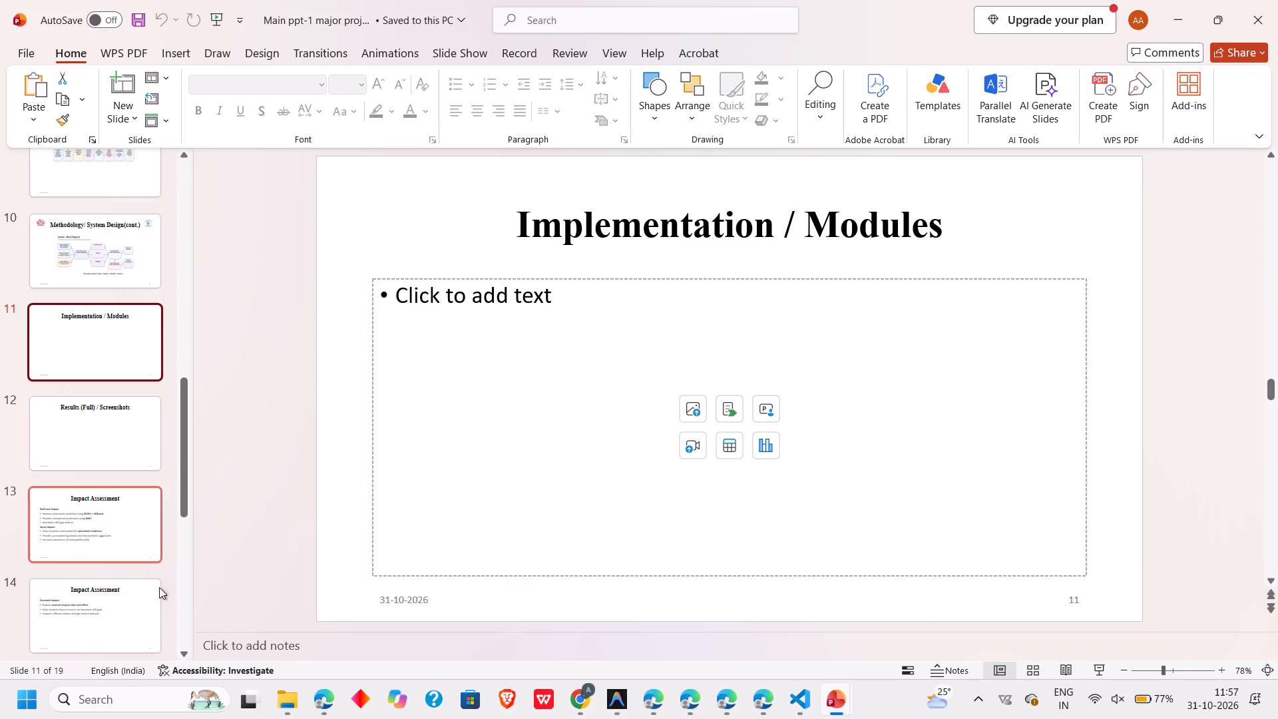
Switch to File Explorer, open the Screenshots folder in Pictures, and look through its images for project screenshots.
{"action": "left_click", "coordinate": [276, 712]}
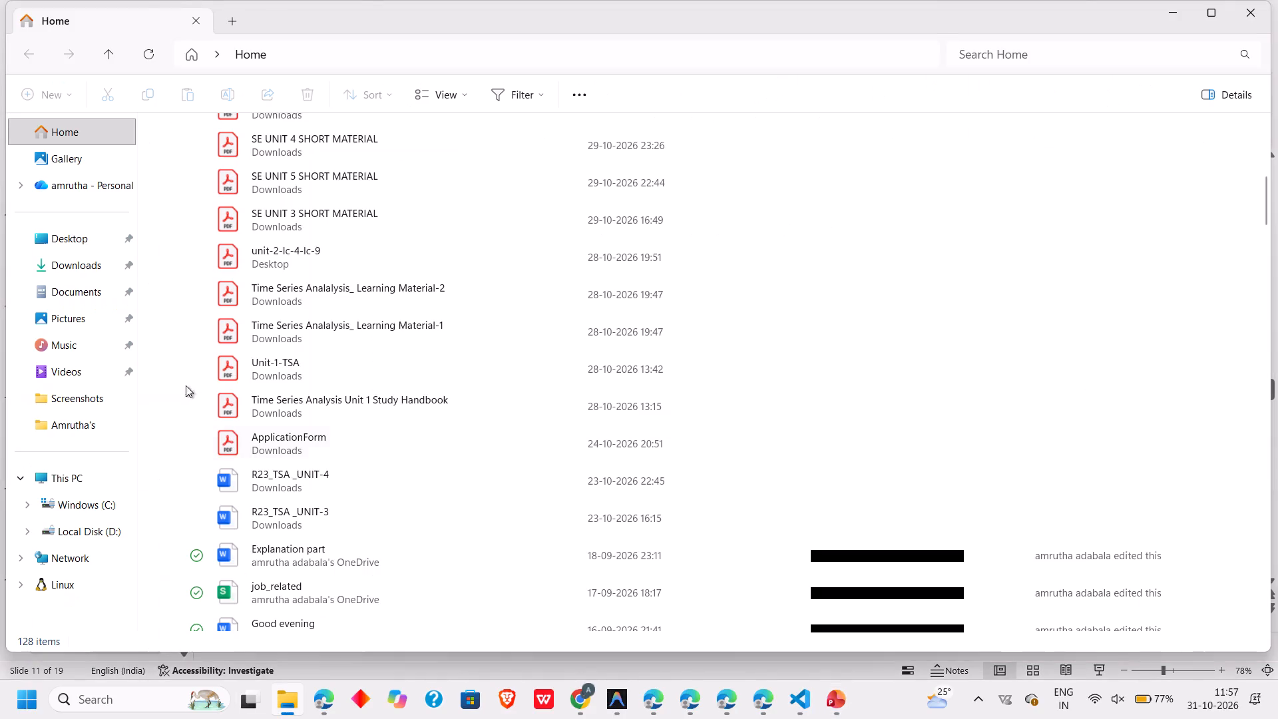
{"action": "left_click", "coordinate": [102, 390]}
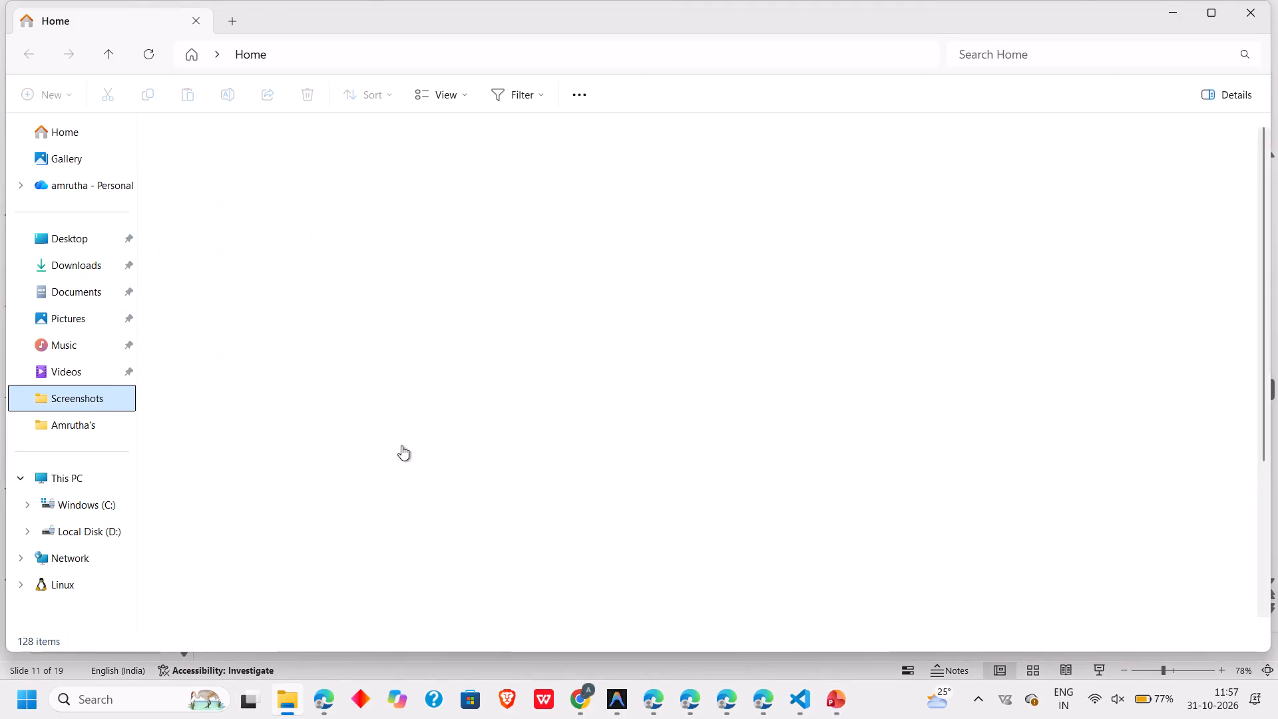
{"action": "scroll", "coordinate": [566, 487], "scroll_direction": "down", "scroll_amount": 1}
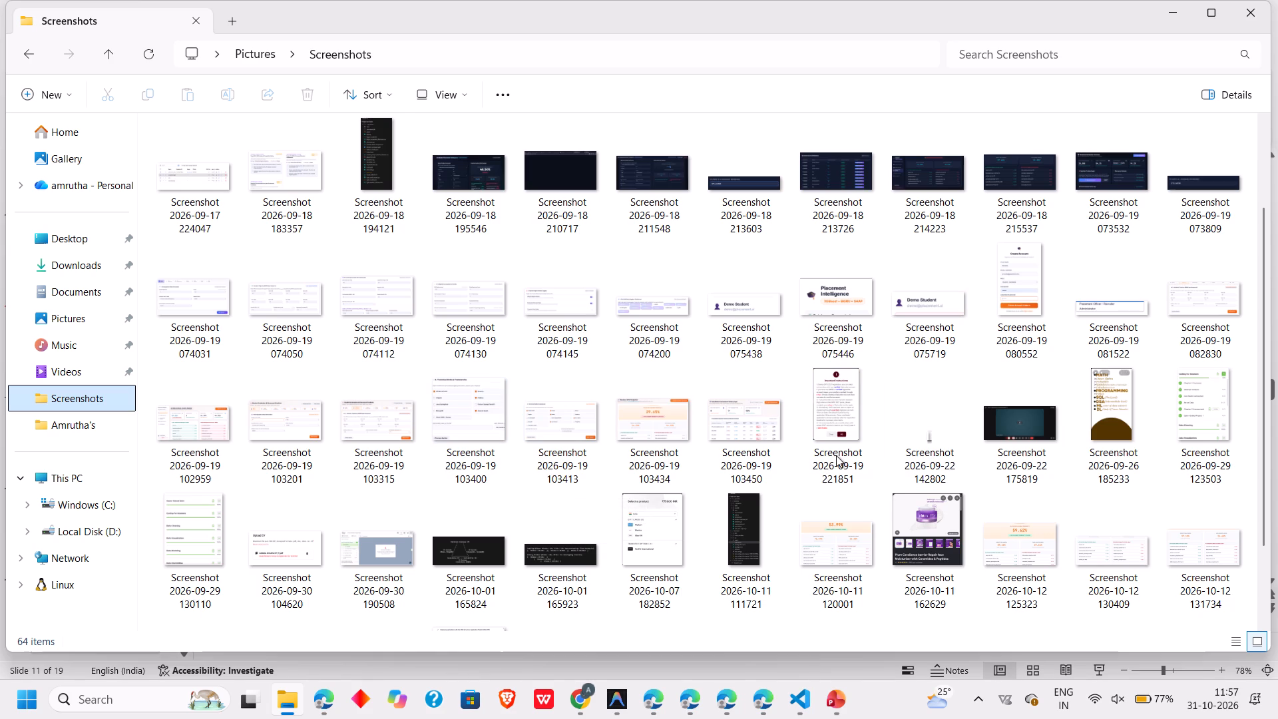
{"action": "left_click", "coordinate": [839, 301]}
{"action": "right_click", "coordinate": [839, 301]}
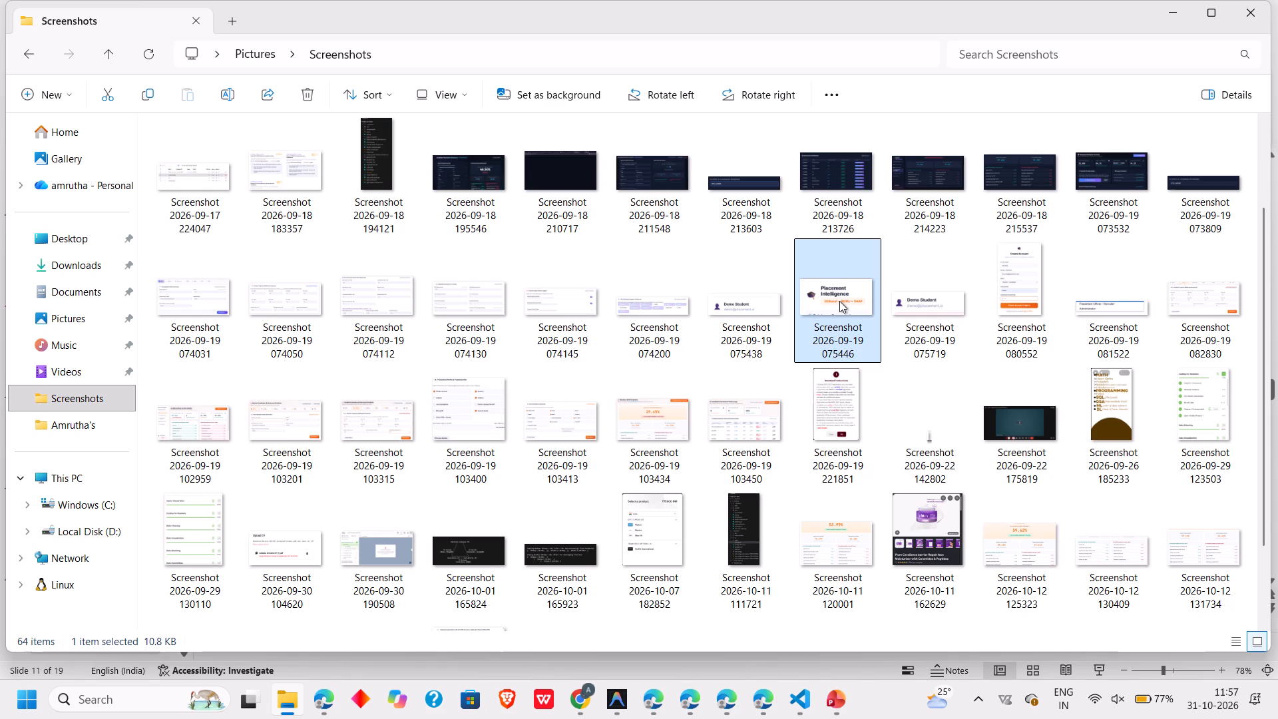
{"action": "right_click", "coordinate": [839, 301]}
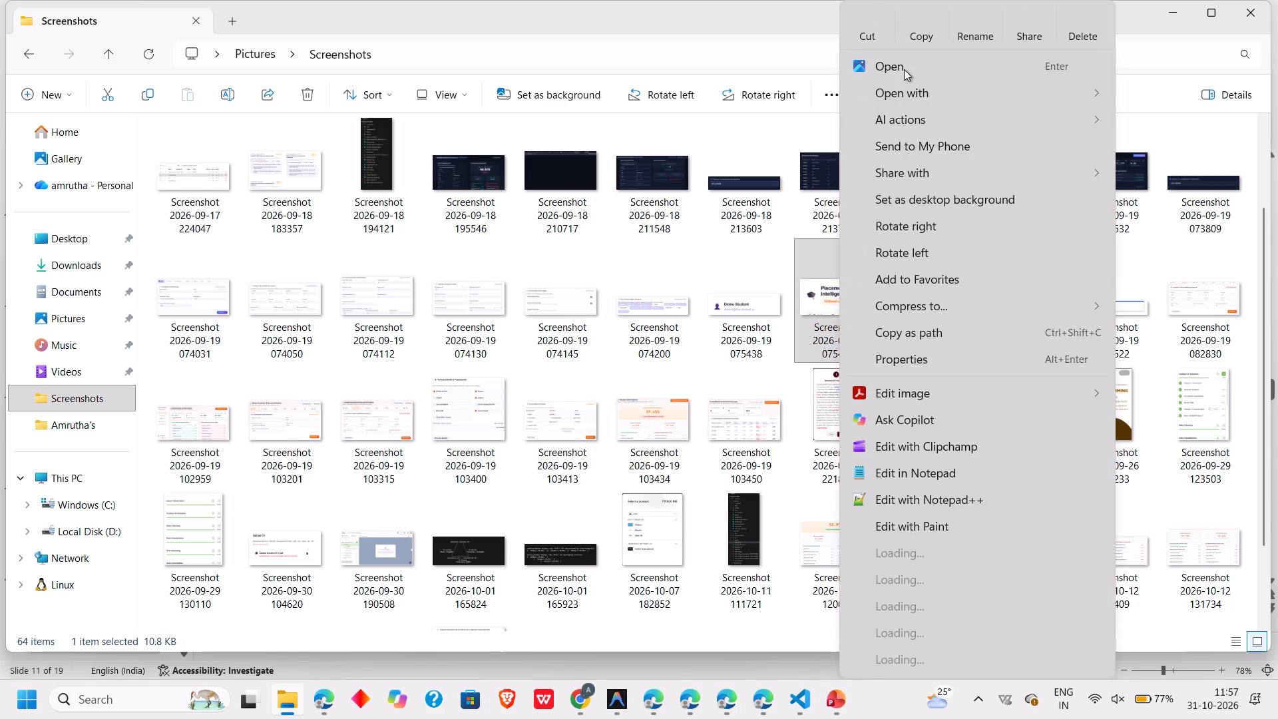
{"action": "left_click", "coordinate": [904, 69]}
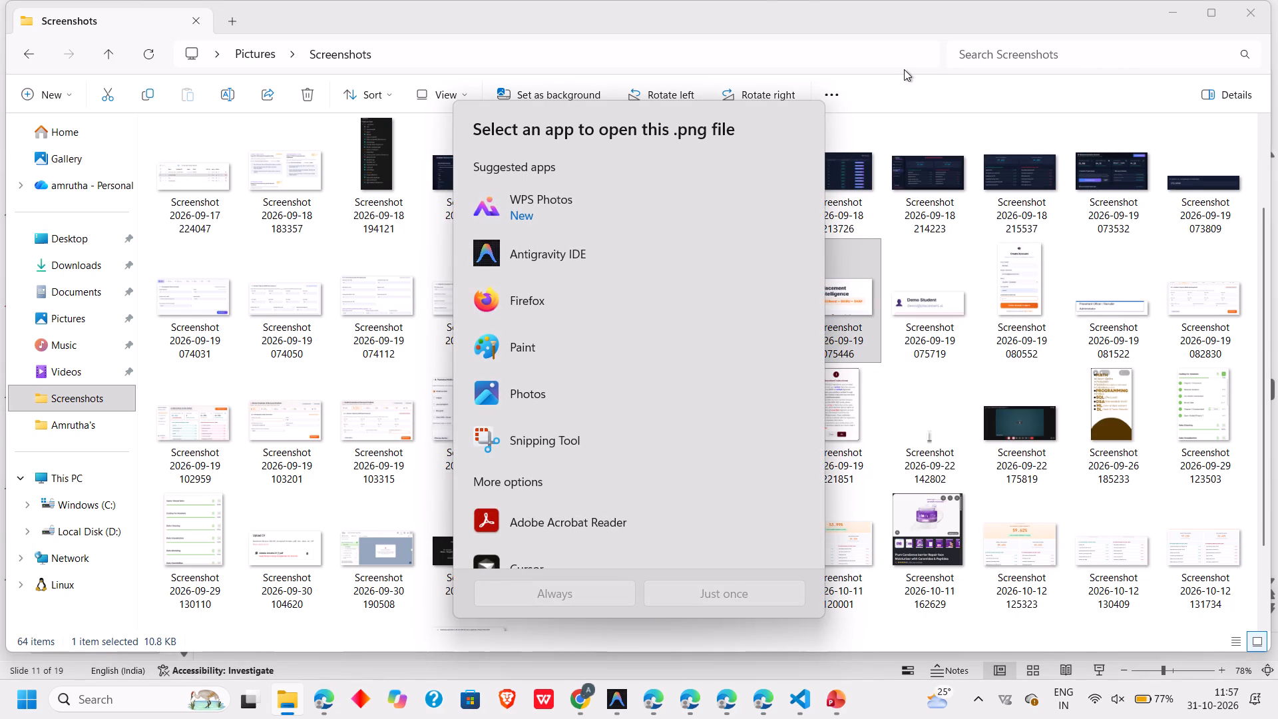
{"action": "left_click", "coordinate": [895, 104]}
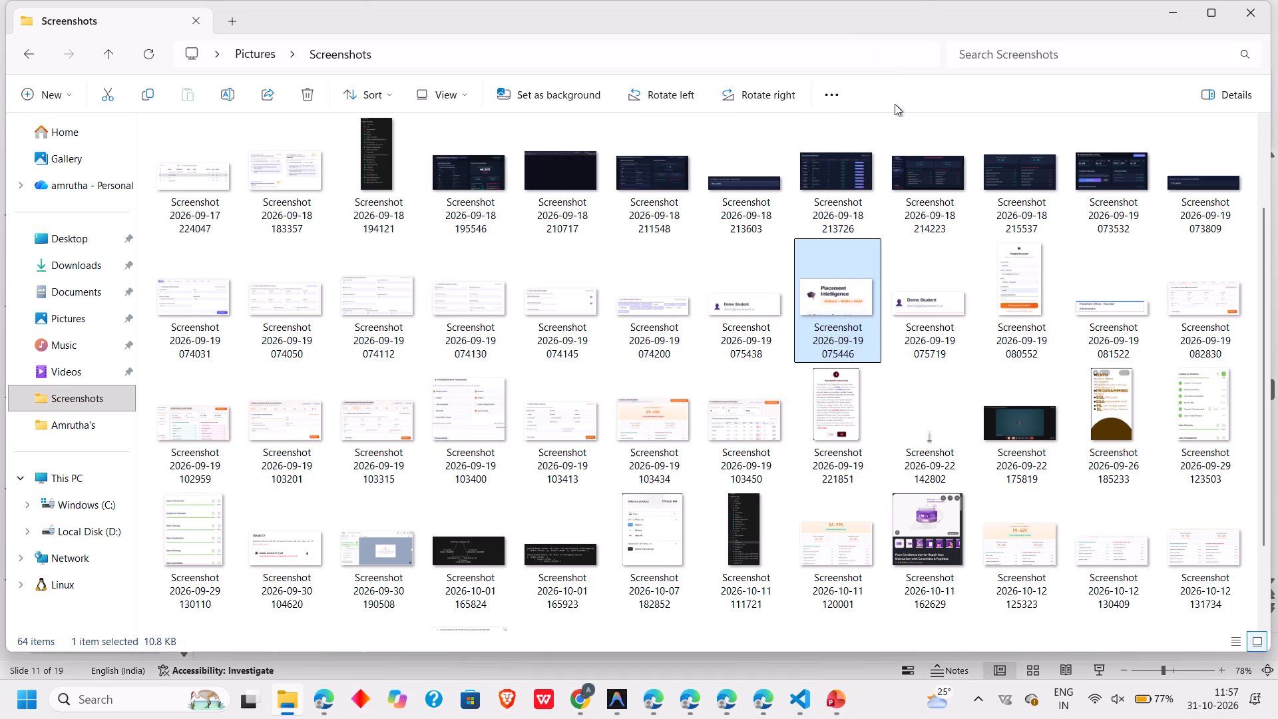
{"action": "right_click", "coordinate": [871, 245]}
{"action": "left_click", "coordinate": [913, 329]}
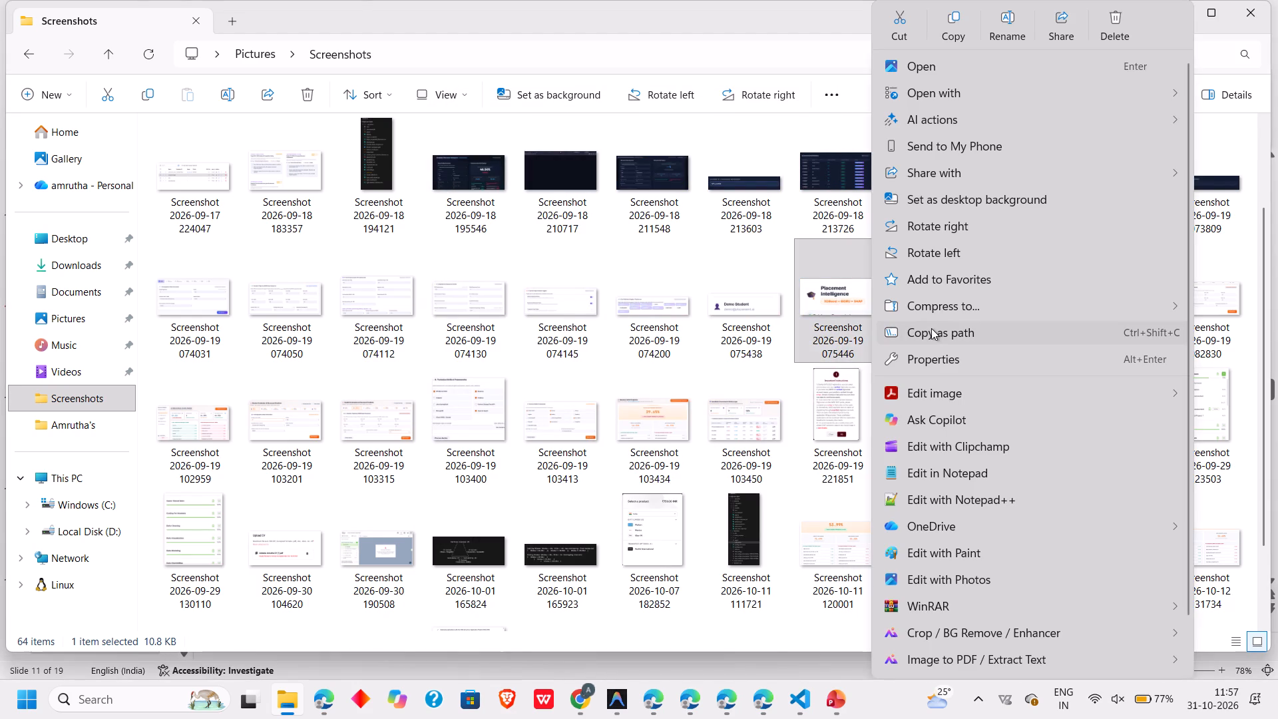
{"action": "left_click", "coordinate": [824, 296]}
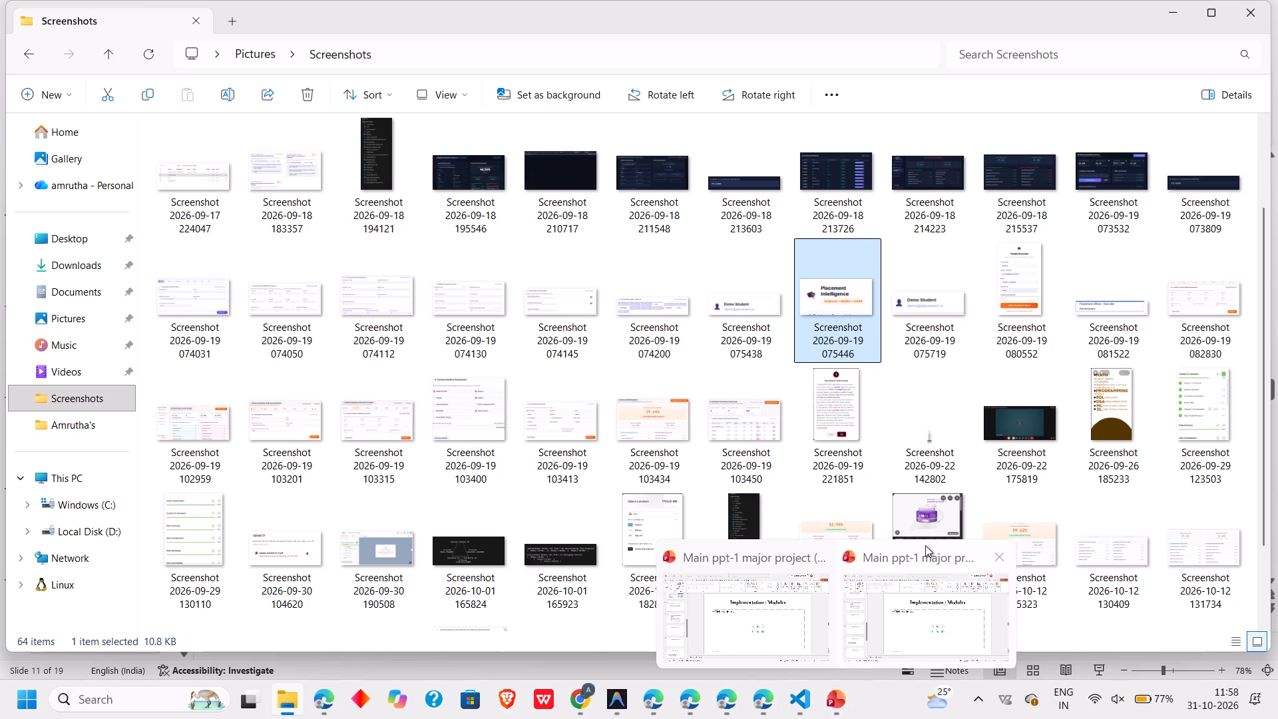
Switch to Microsoft Edge and look through its open browser windows.
{"action": "left_click", "coordinate": [647, 691]}
{"action": "left_click", "coordinate": [687, 709]}
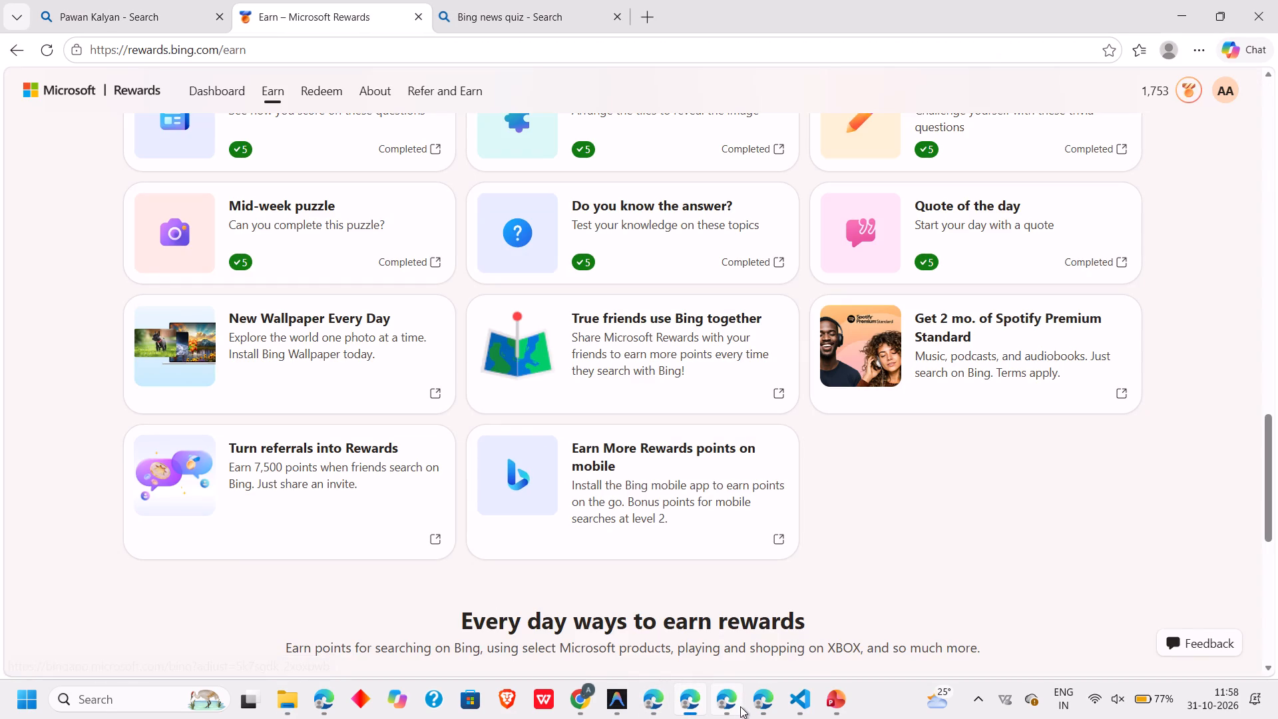
{"action": "left_click", "coordinate": [740, 707]}
{"action": "scroll", "coordinate": [639, 417], "scroll_direction": "up", "scroll_amount": 3}
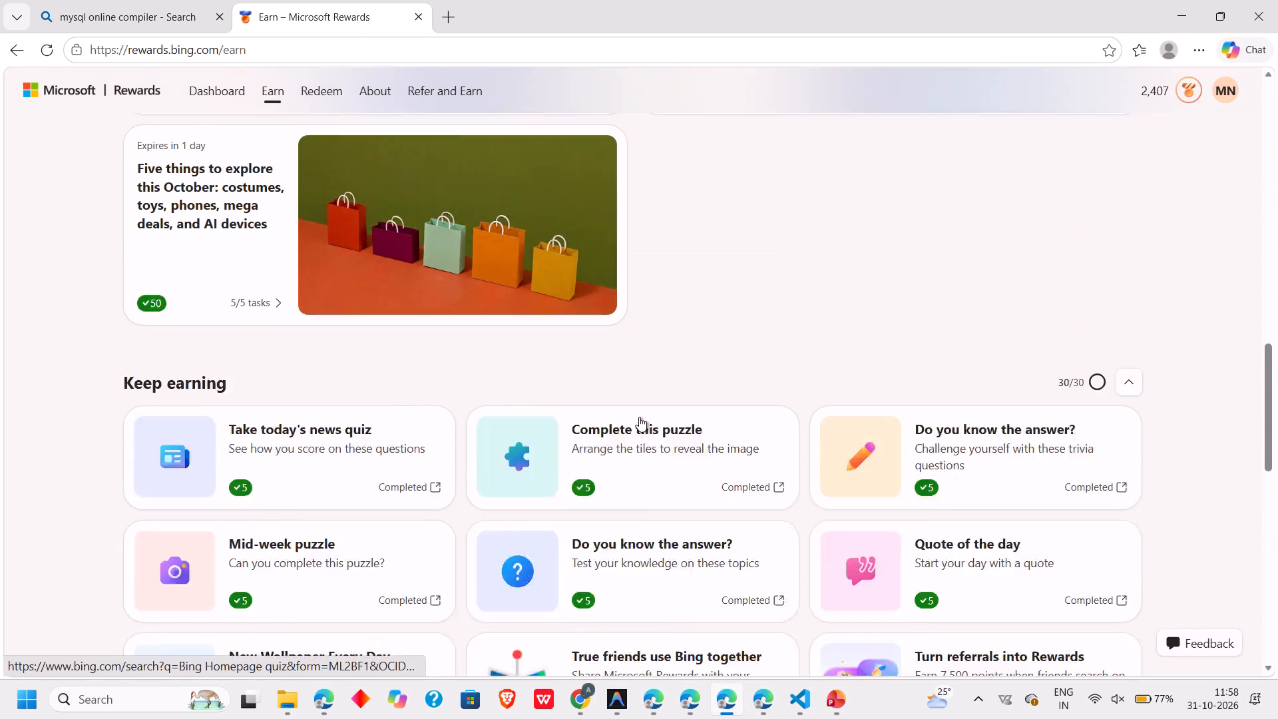
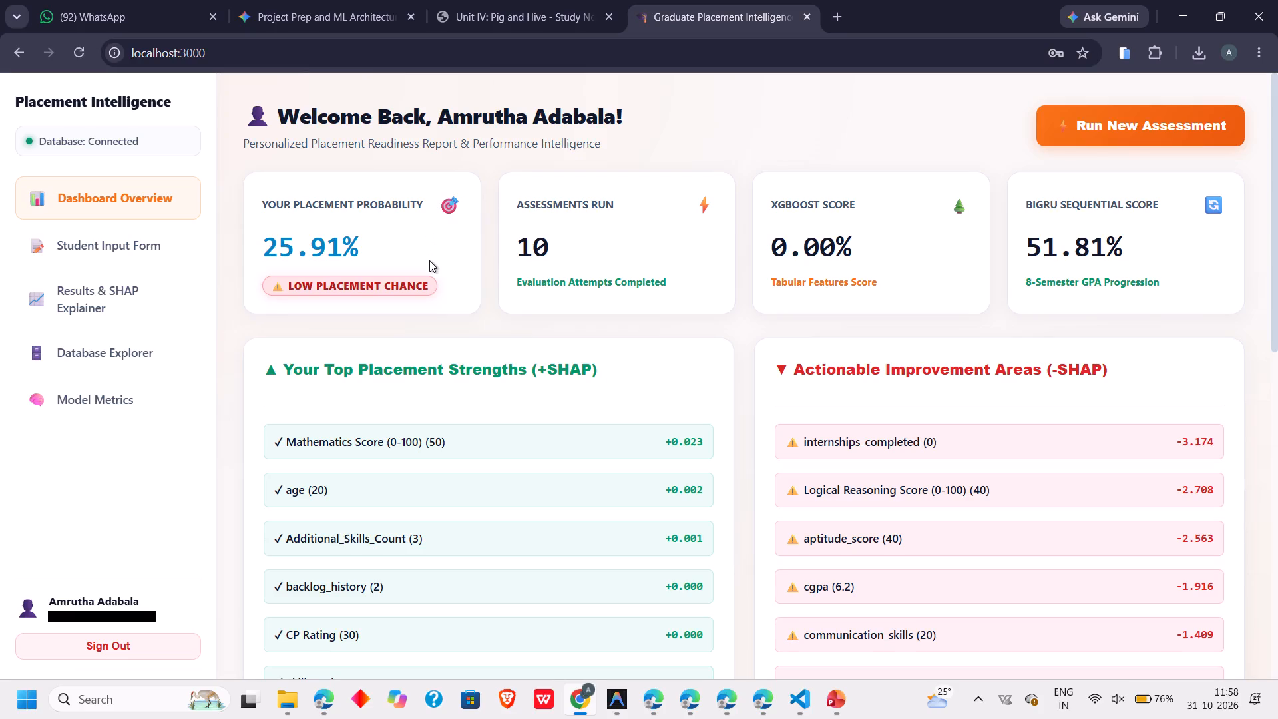
Capture a screen snip of the whole Placement Intelligence Dashboard Overview page, from the sidebar heading down to the page's lower edge.
{"action": "key", "text": "shift+super+s"}
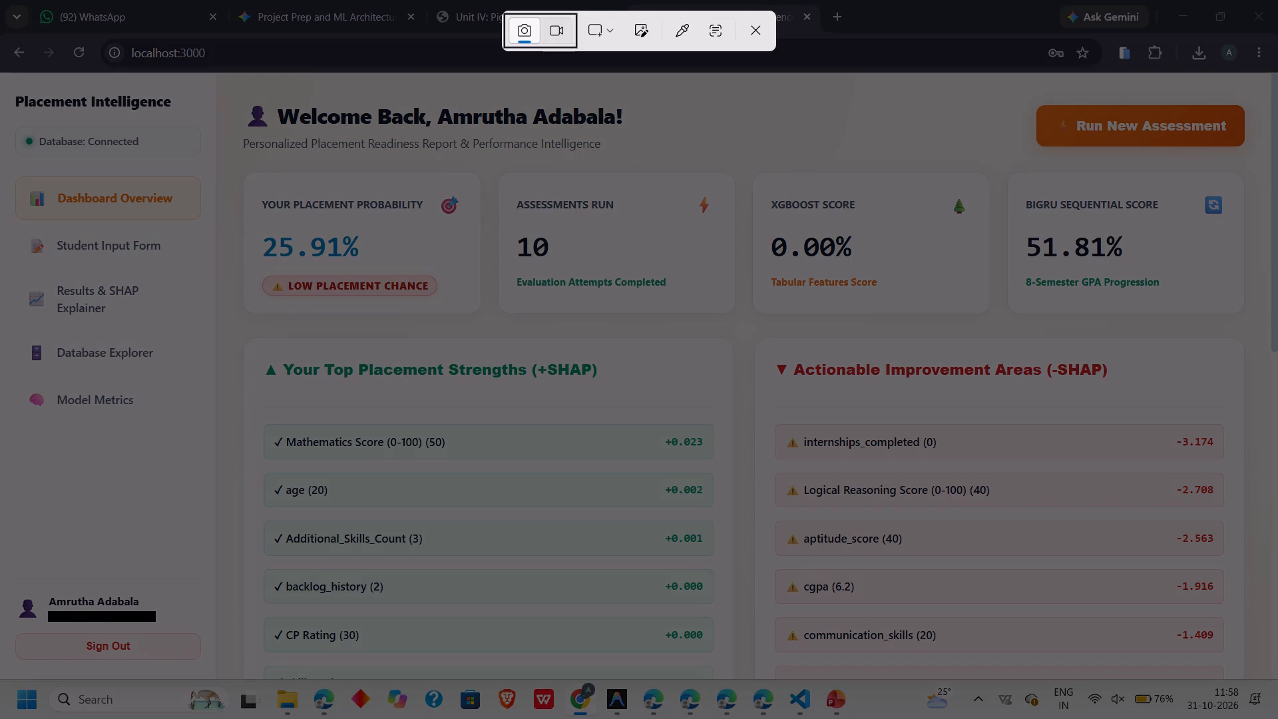
{"action": "left_click_drag", "start_coordinate": [1, 79], "coordinate": [618, 149]}
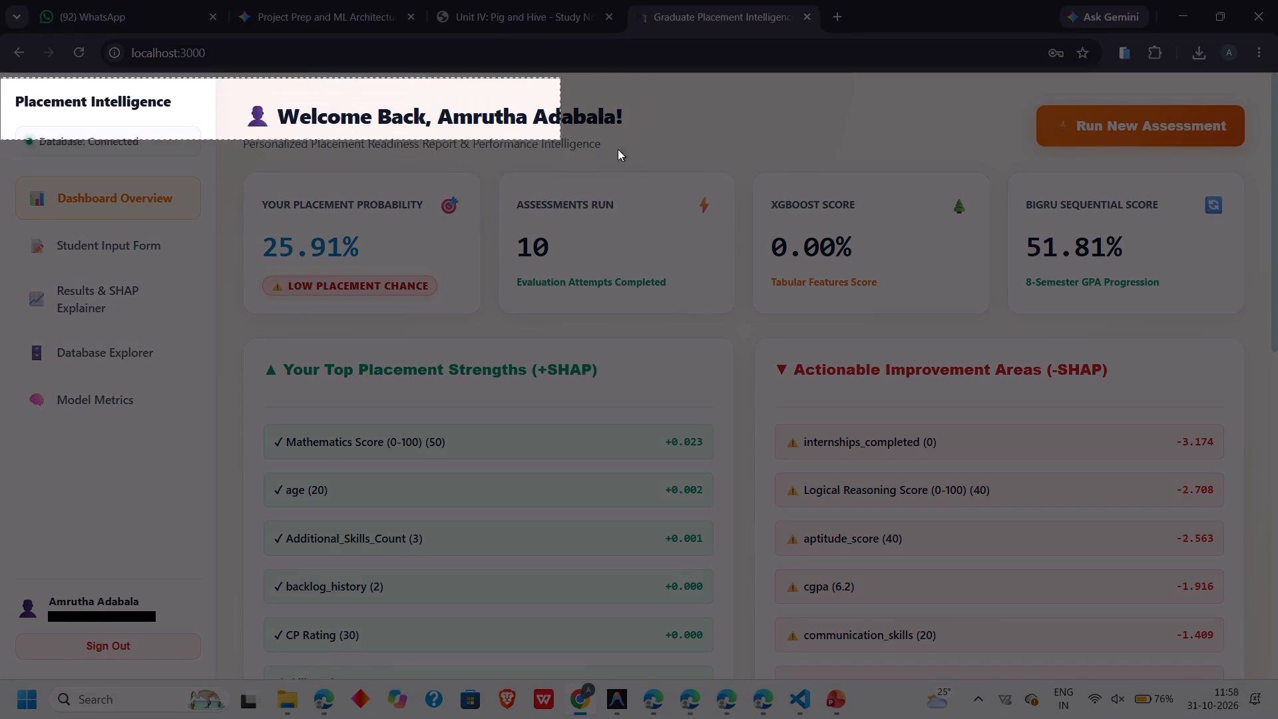
{"action": "left_click_drag", "start_coordinate": [618, 149], "coordinate": [1213, 529]}
{"action": "scroll", "coordinate": [853, 322], "scroll_direction": "right", "scroll_amount": 1}
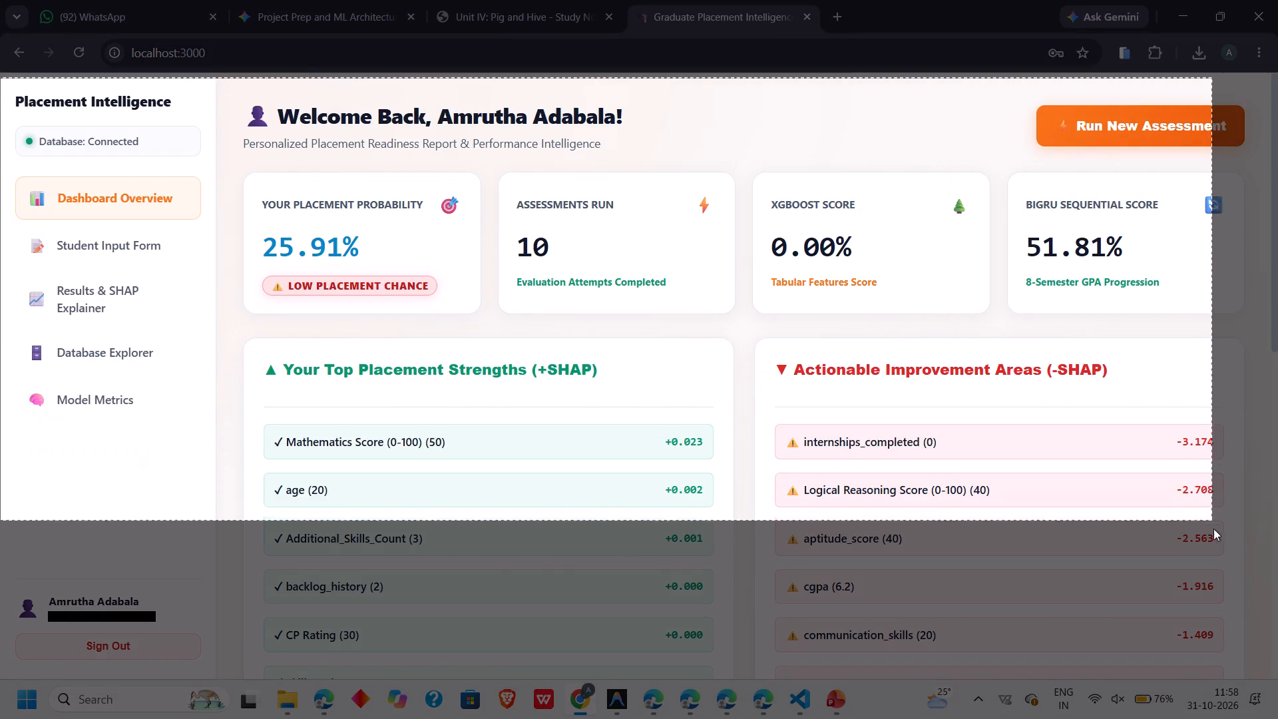
{"action": "left_click_drag", "start_coordinate": [1213, 529], "coordinate": [1266, 679]}
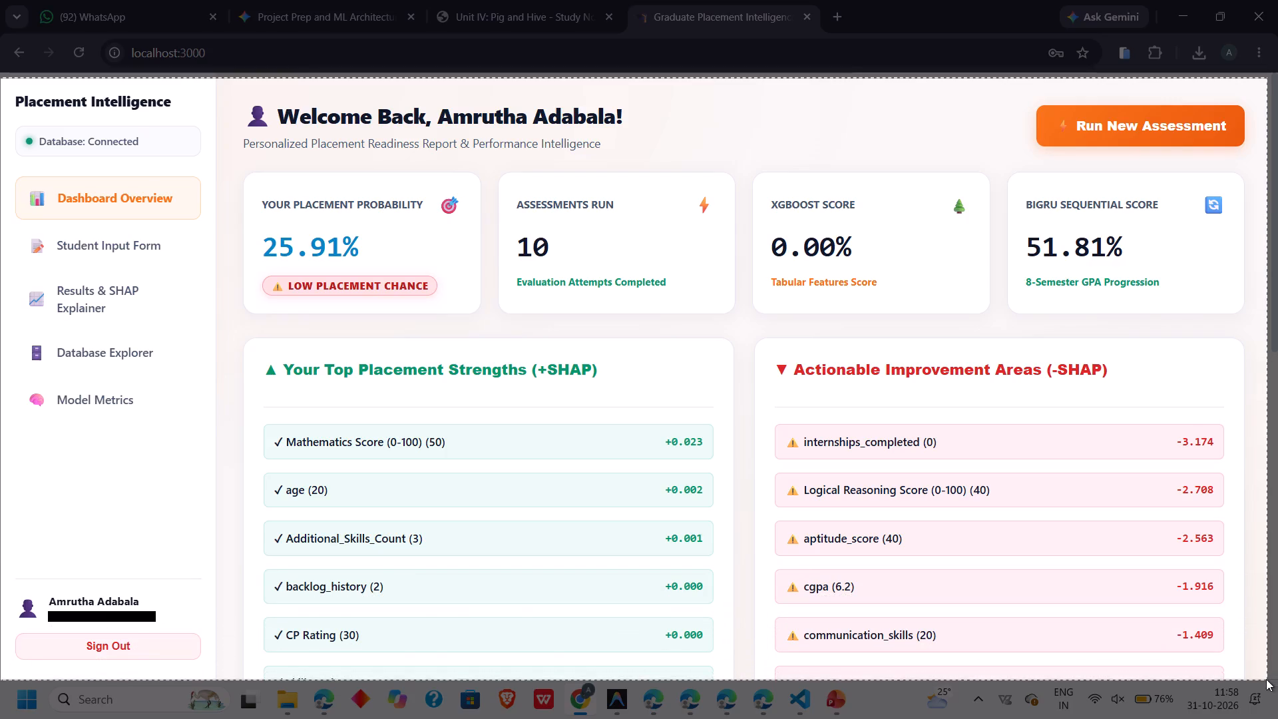
{"action": "left_click_drag", "start_coordinate": [1266, 679], "coordinate": [1277, 670]}
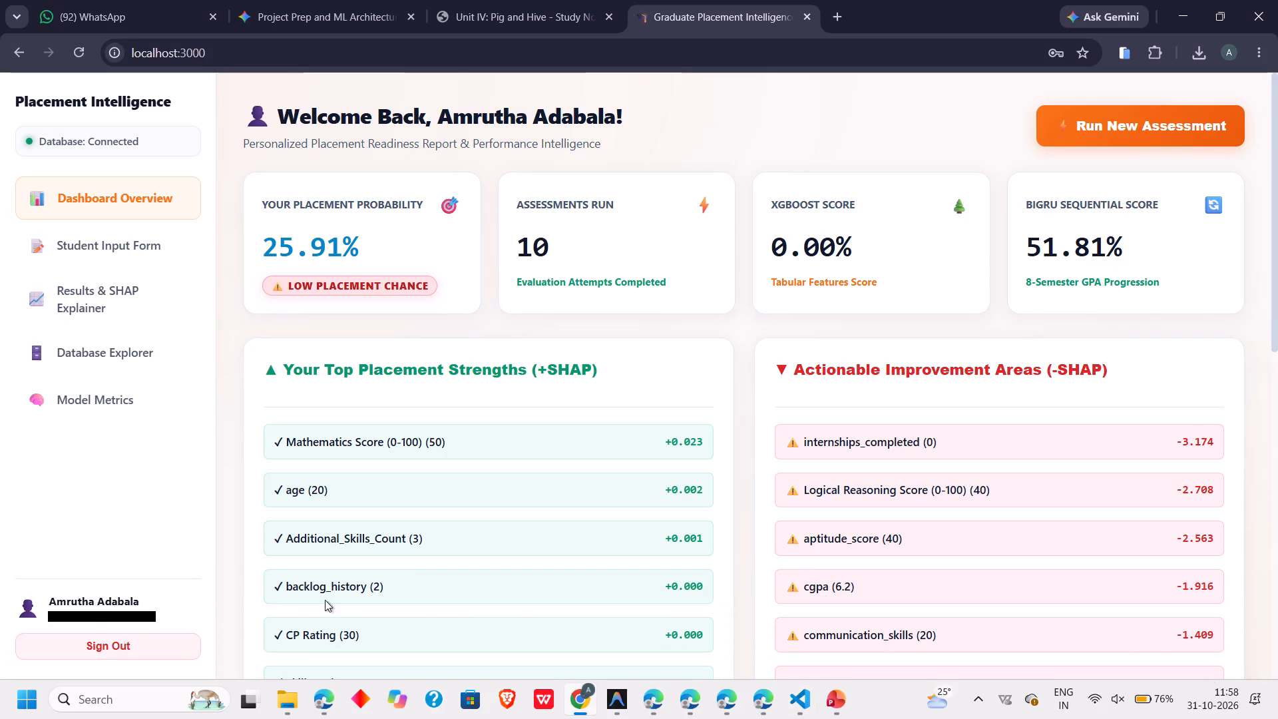
{"action": "left_click", "coordinate": [294, 696]}
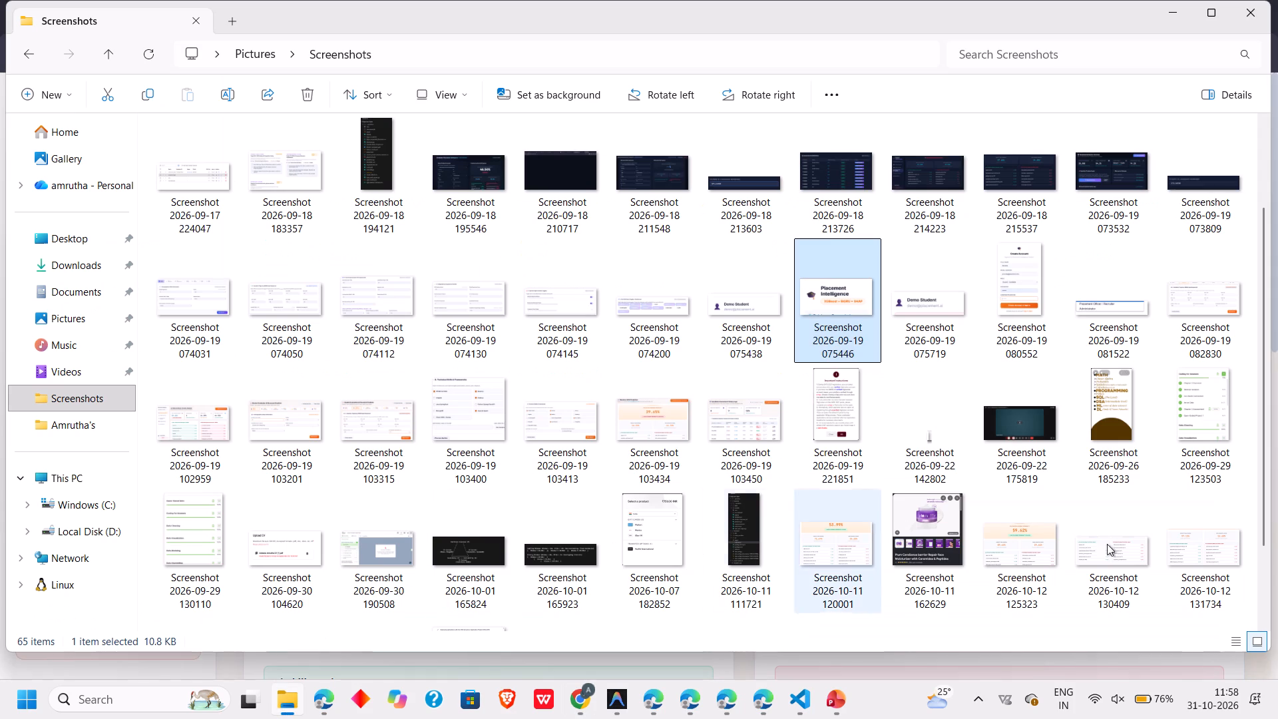
{"action": "right_click", "coordinate": [1218, 559]}
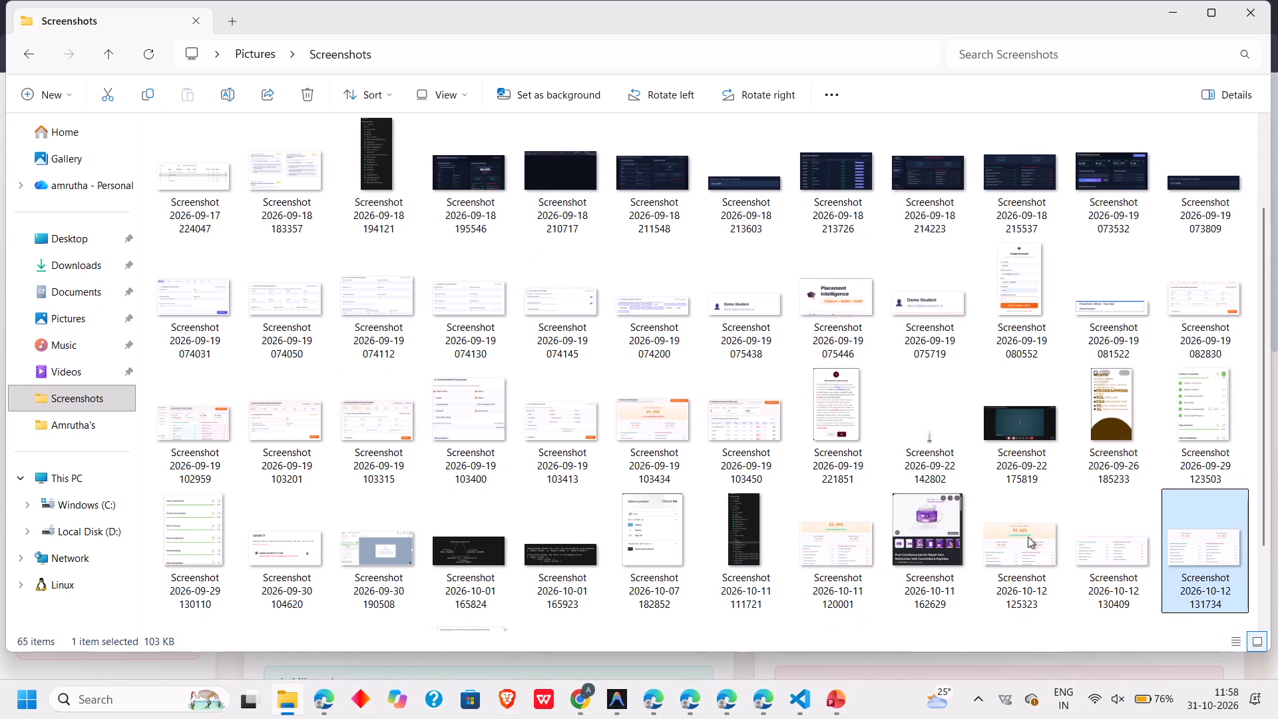
{"action": "left_click", "coordinate": [154, 63]}
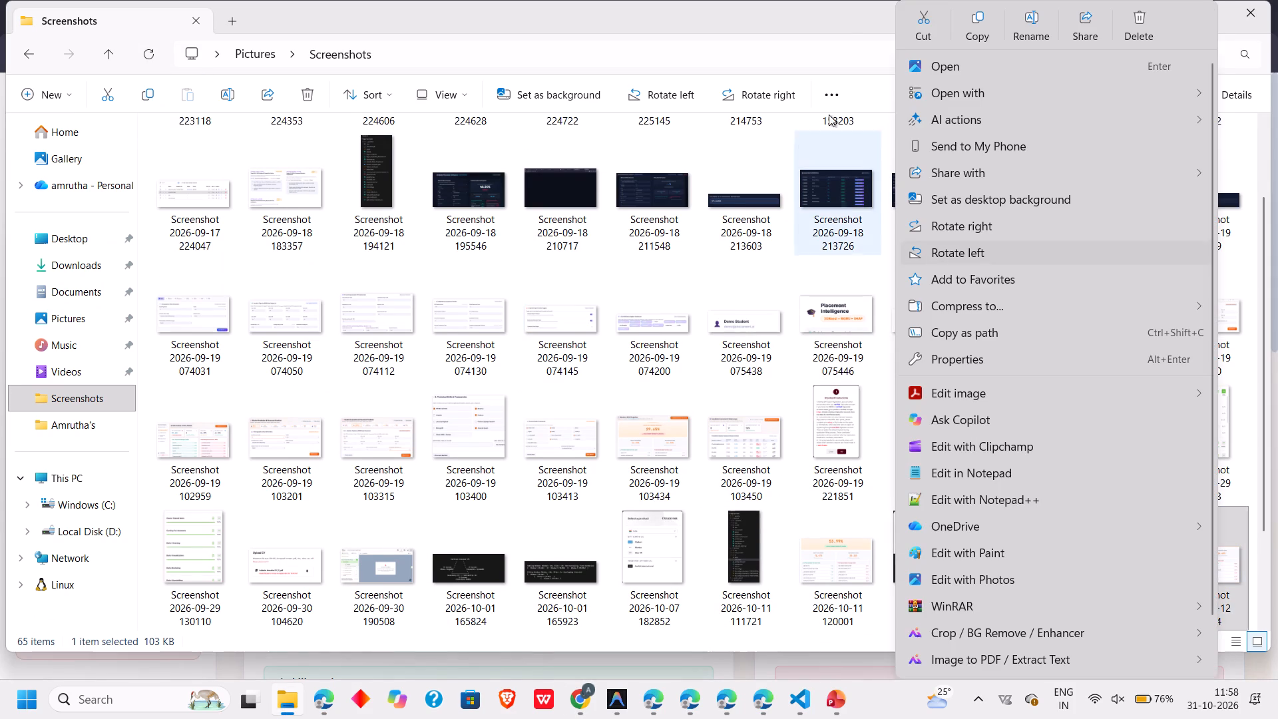
{"action": "left_click", "coordinate": [802, 267]}
{"action": "scroll", "coordinate": [1011, 419], "scroll_direction": "down", "scroll_amount": 3}
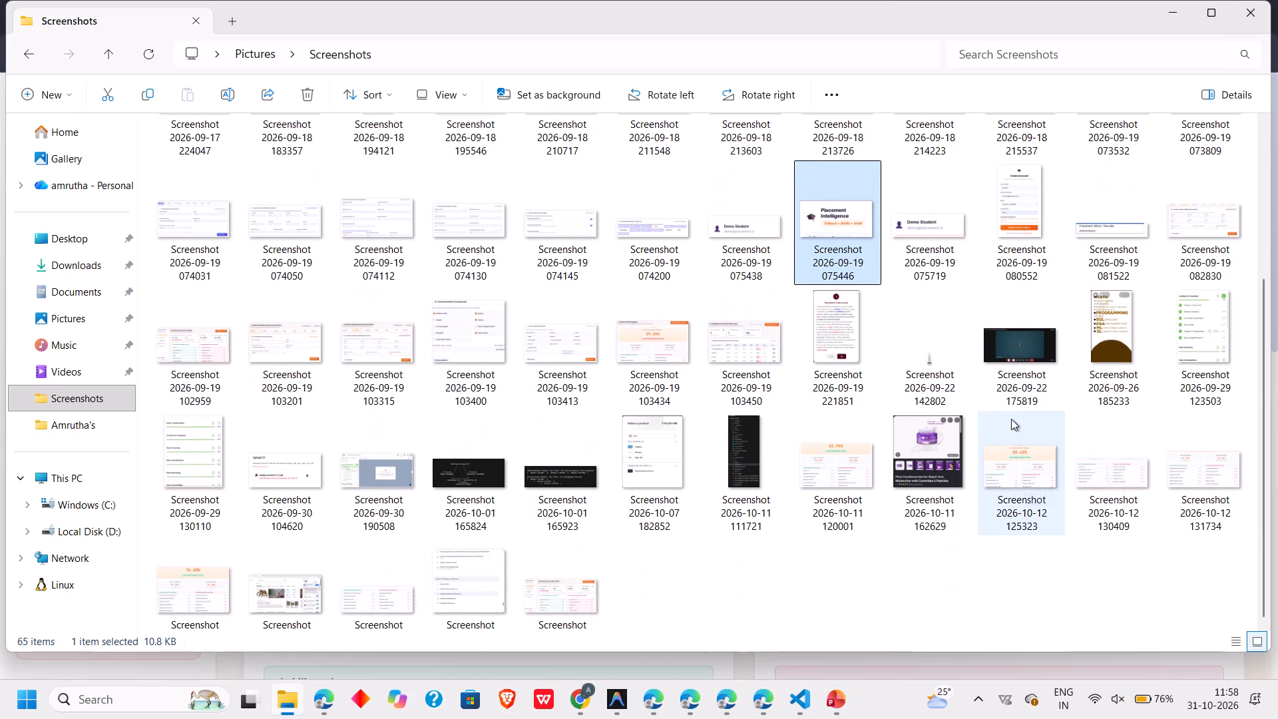
{"action": "right_click", "coordinate": [568, 571]}
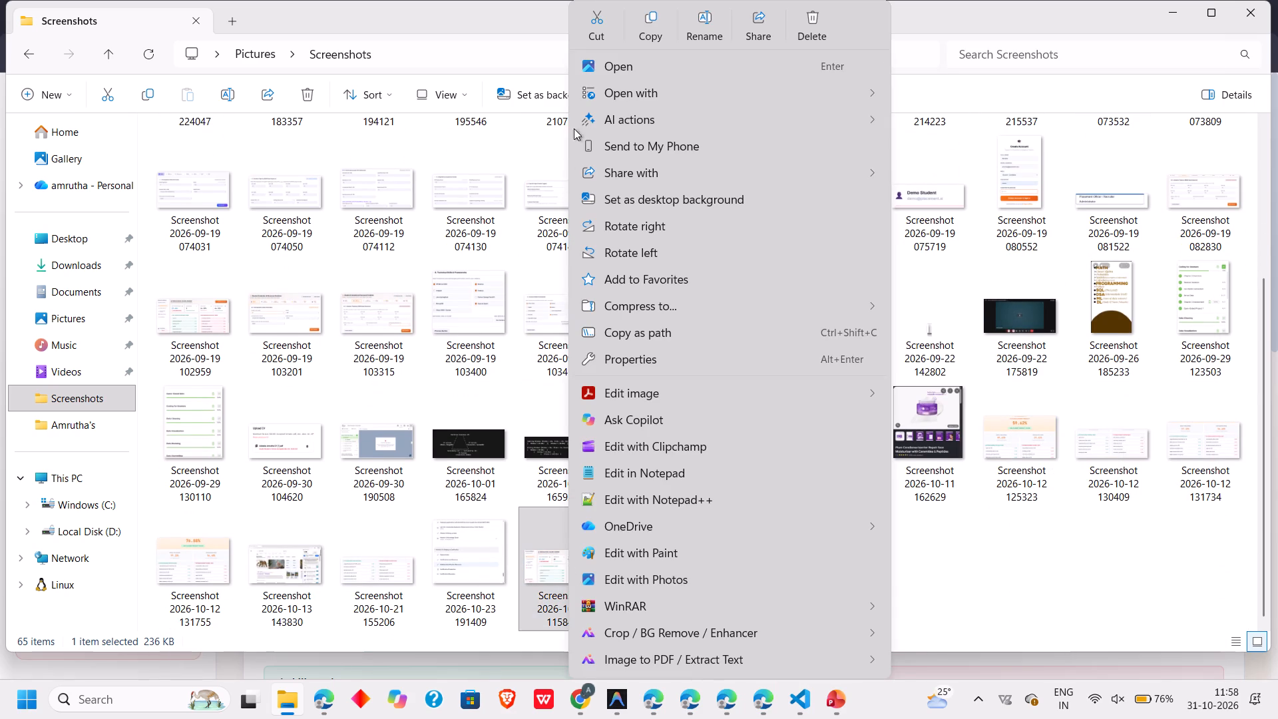
{"action": "left_click", "coordinate": [654, 13]}
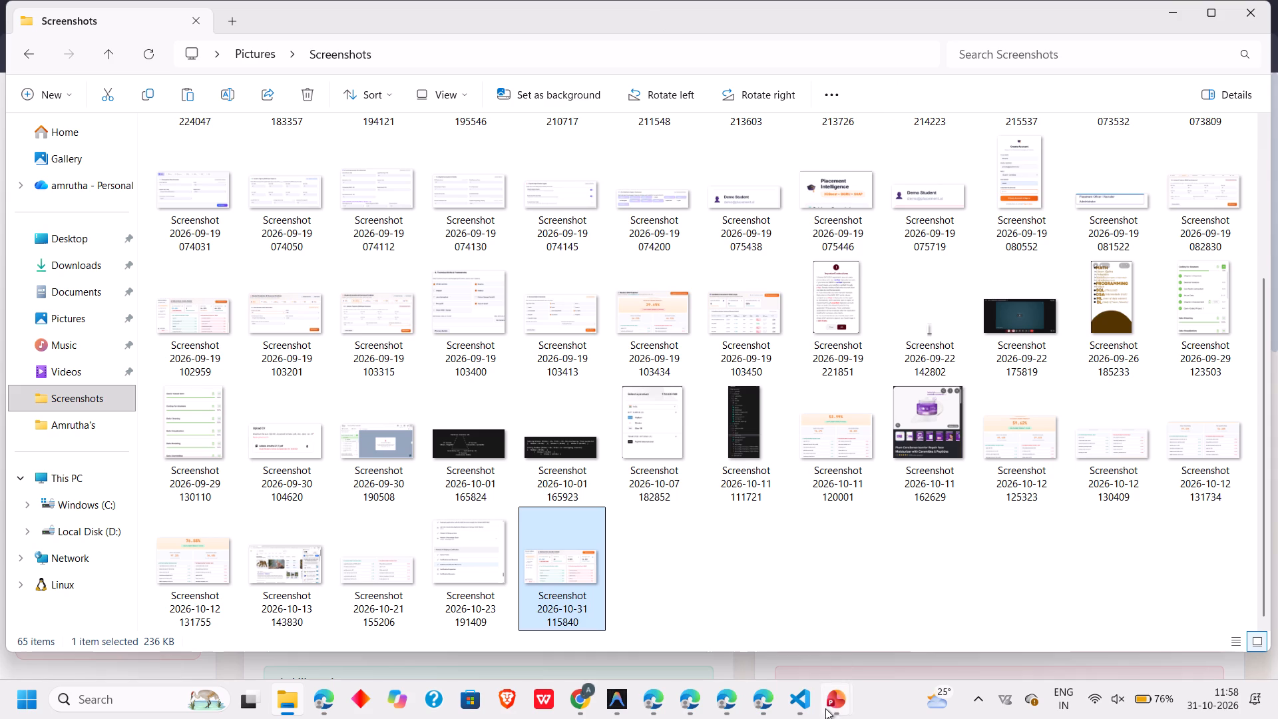
Close the extra PowerPoint window, Main ppt-1 major project (1), without saving its changes.
{"action": "left_click", "coordinate": [825, 710]}
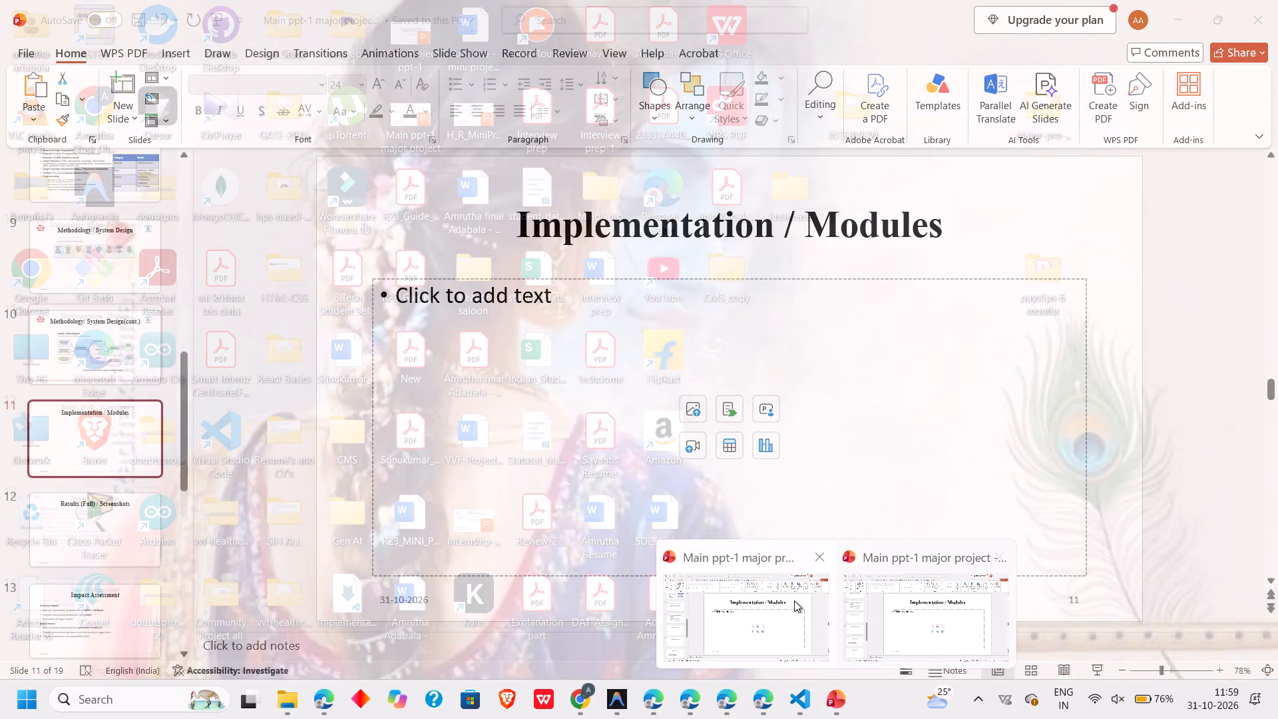
{"action": "left_click", "coordinate": [821, 559]}
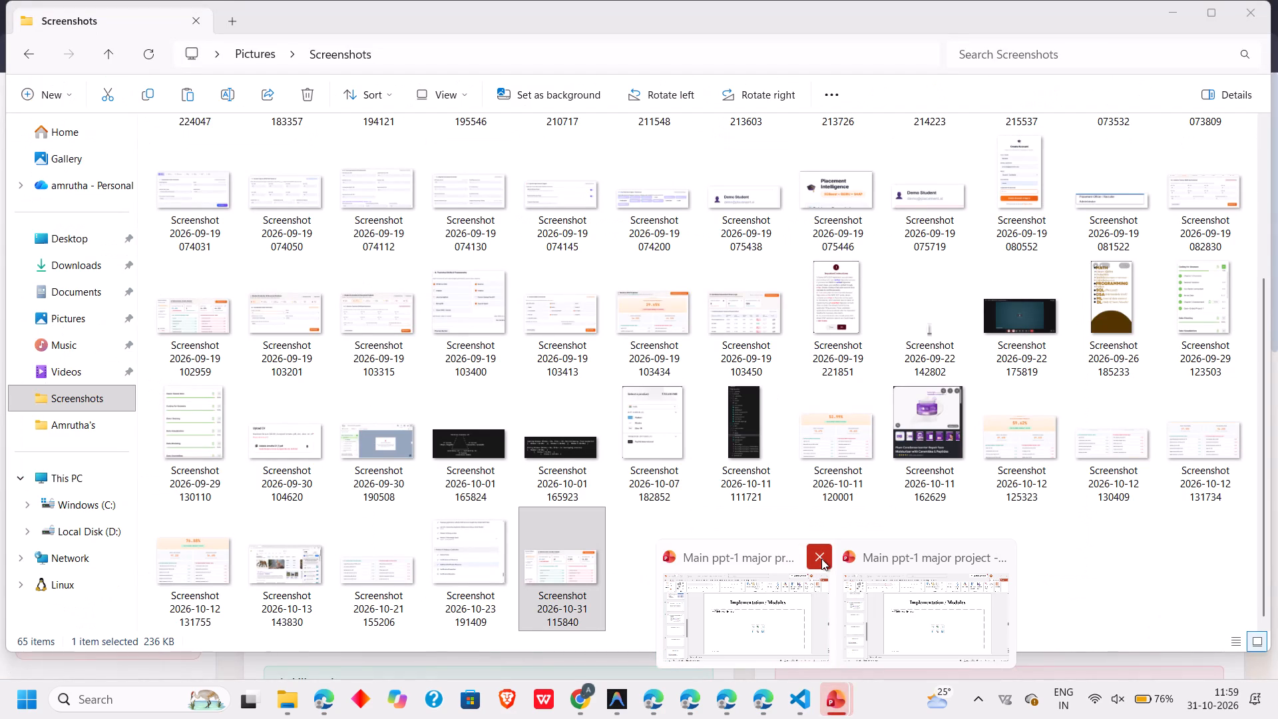
{"action": "left_click", "coordinate": [789, 601]}
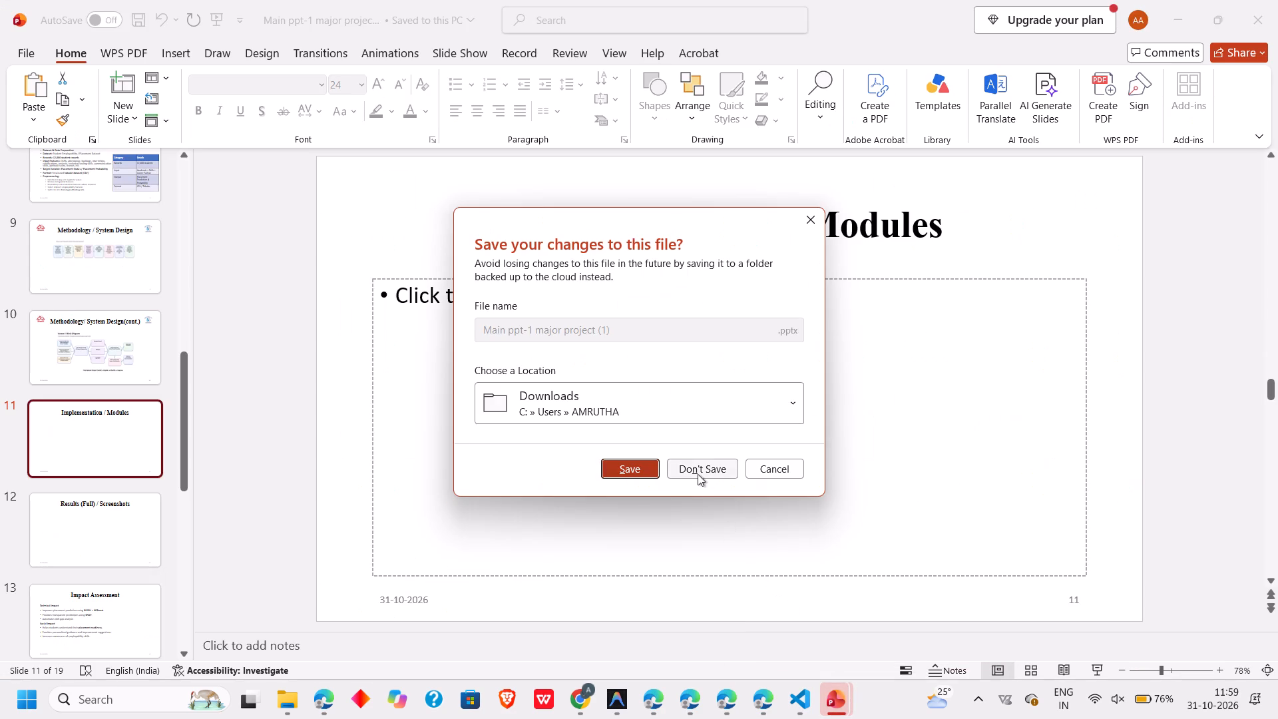
{"action": "left_click", "coordinate": [698, 473]}
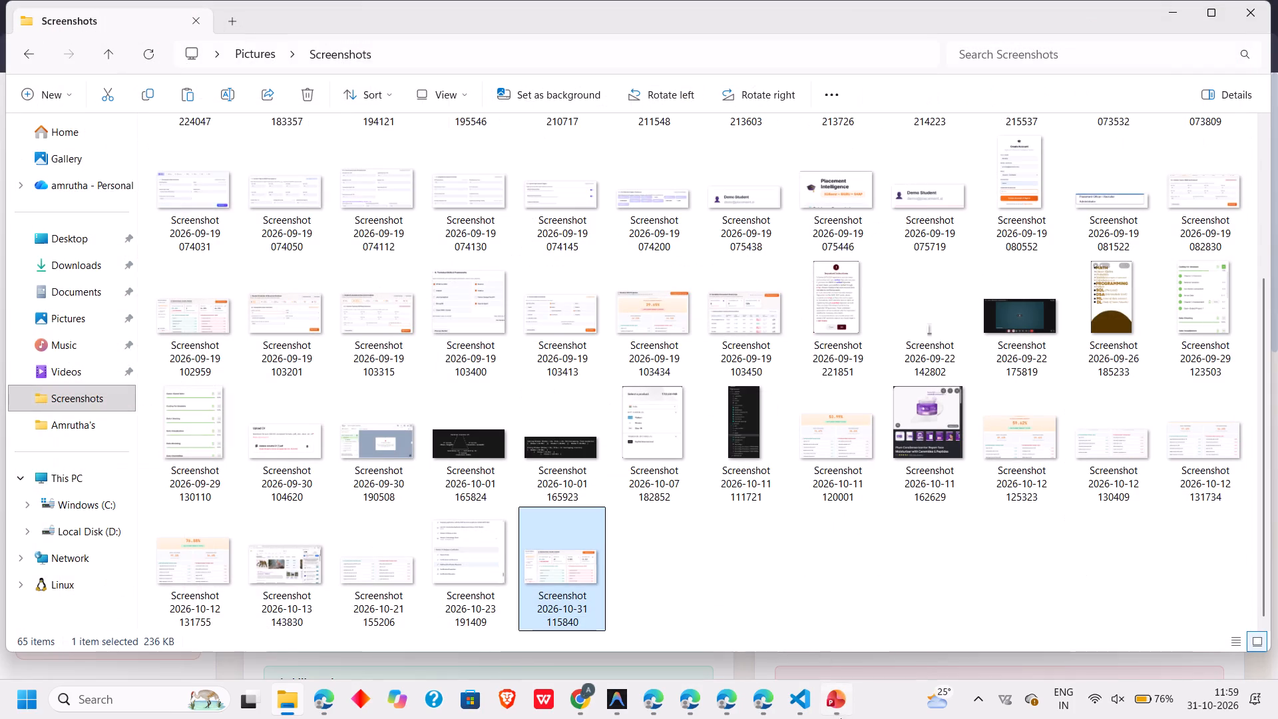
Switch to the remaining PowerPoint presentation and paste the dashboard screenshot into the content area of slide 12, Results (Full) / Screenshots.
{"action": "left_click", "coordinate": [833, 716]}
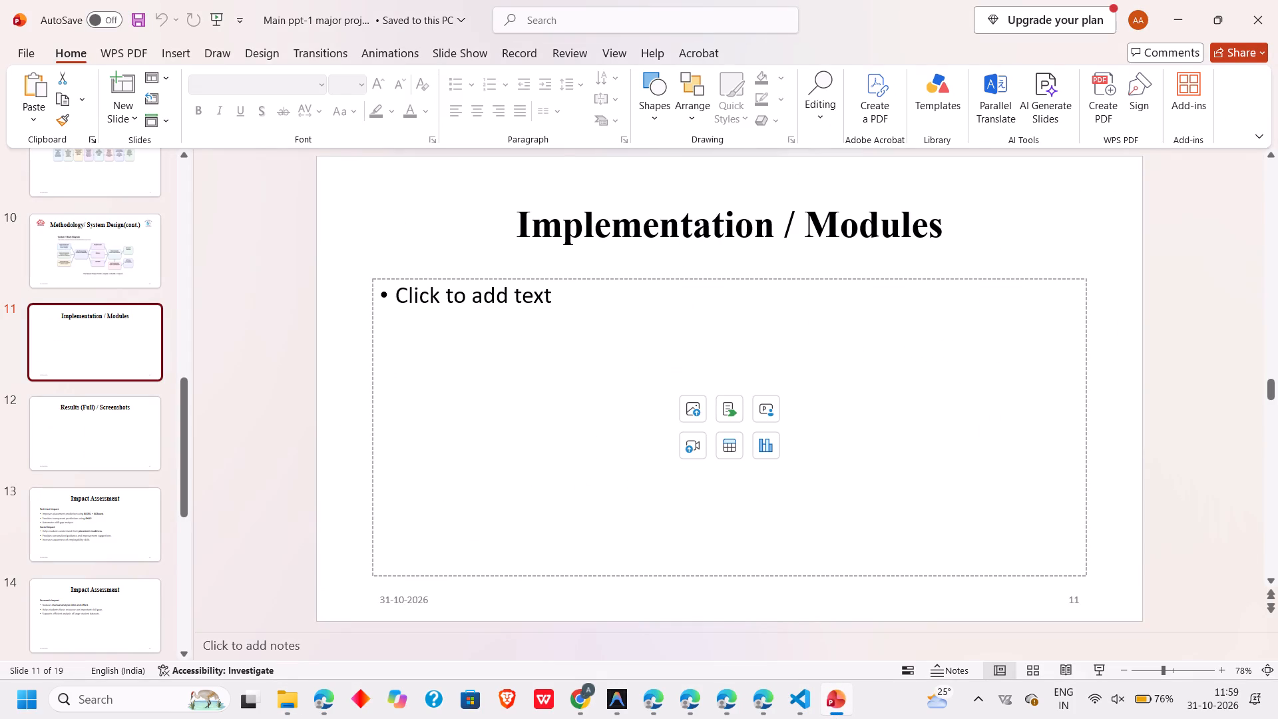
{"action": "left_click", "coordinate": [461, 297]}
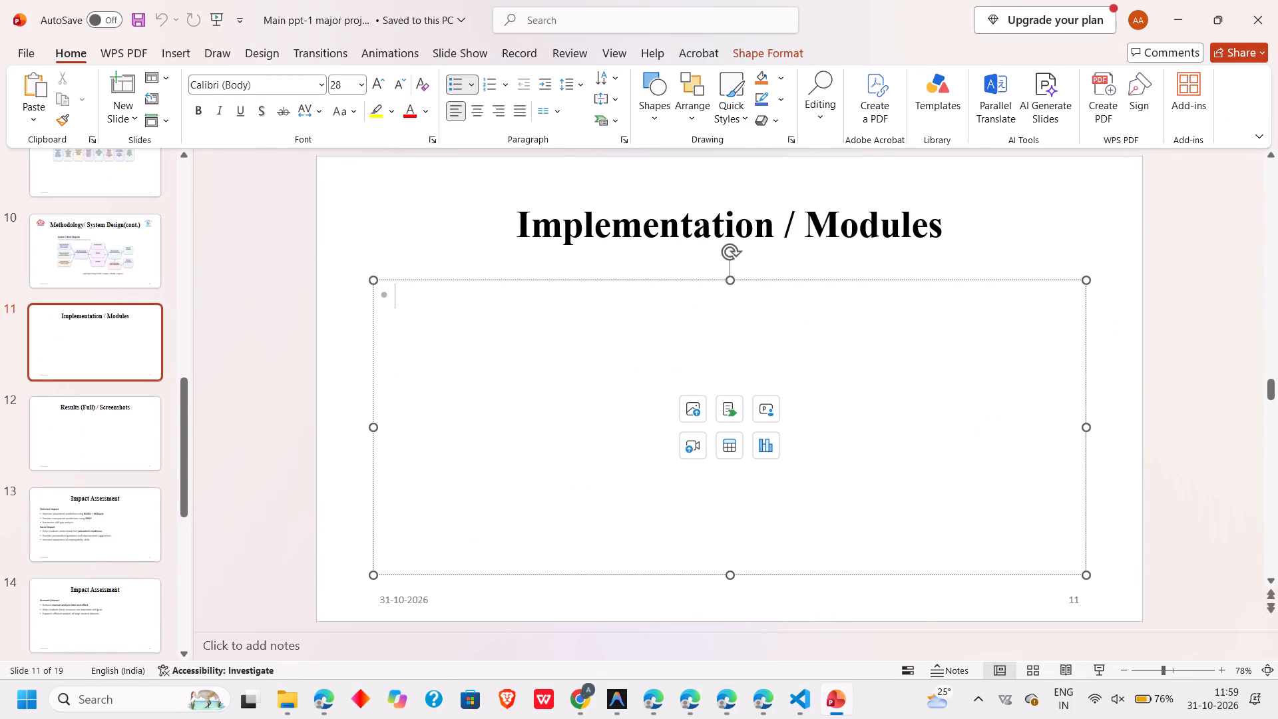
{"action": "left_click", "coordinate": [91, 327]}
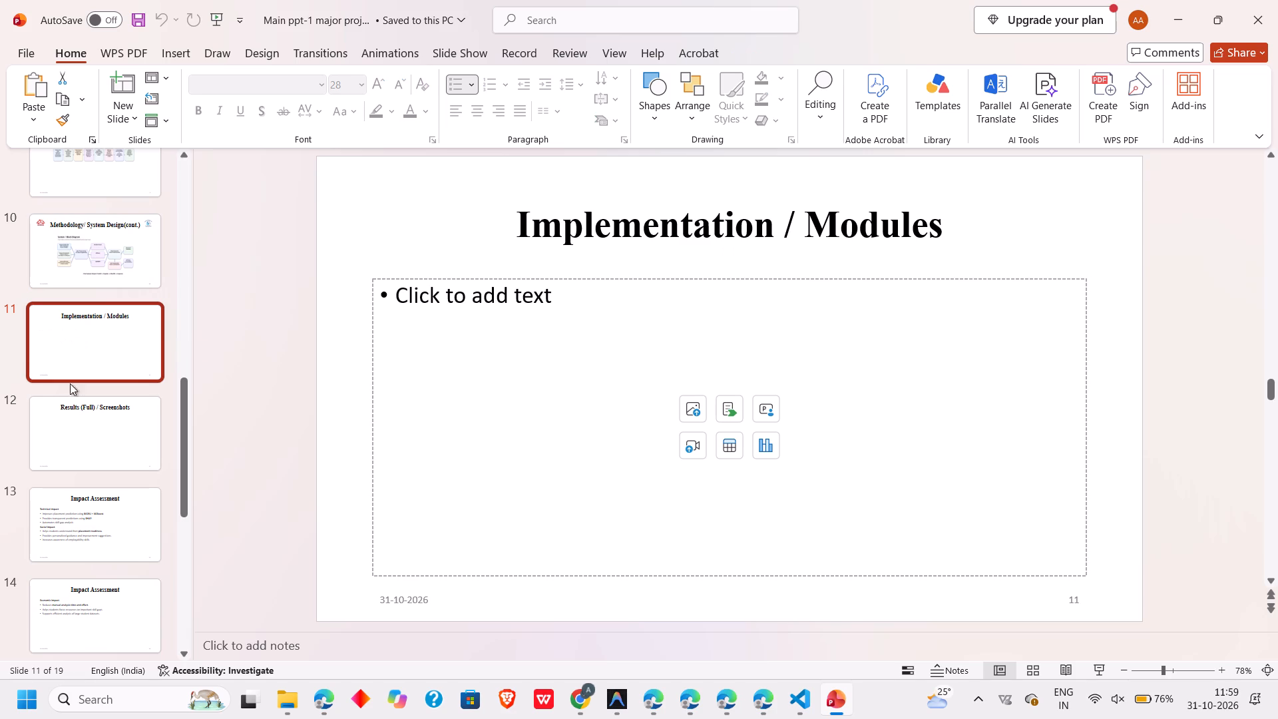
{"action": "left_click", "coordinate": [90, 453]}
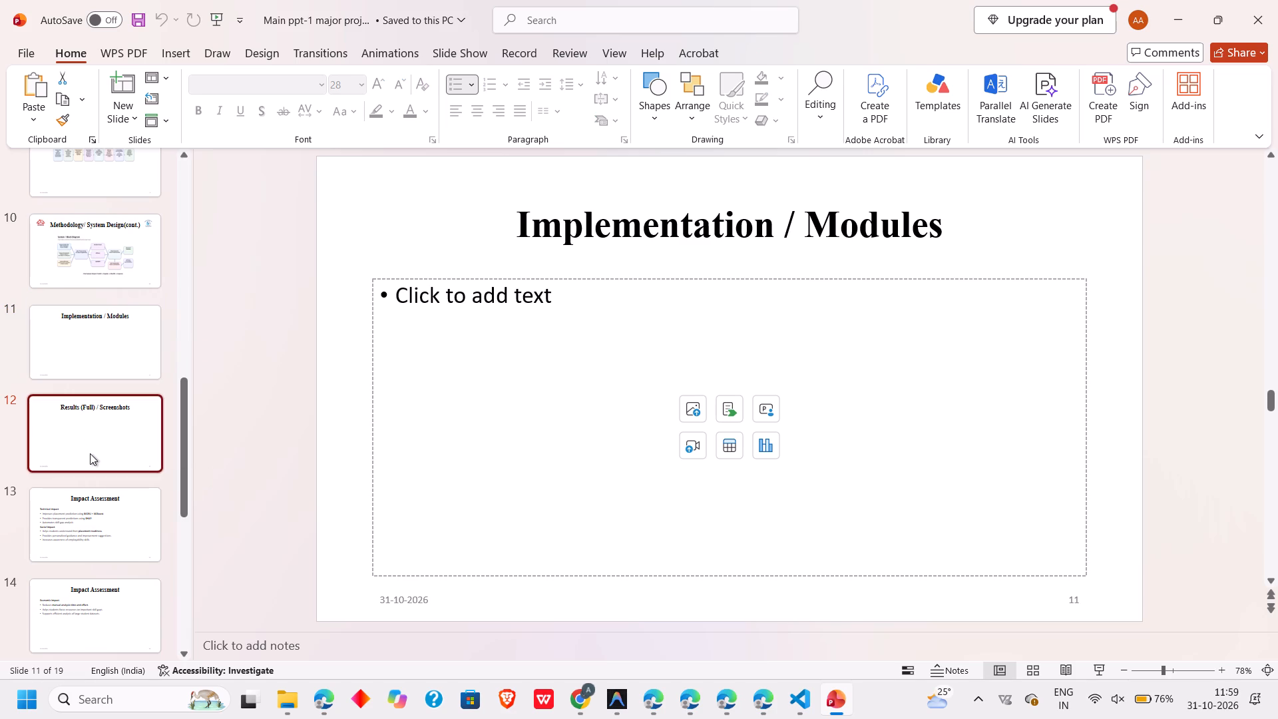
{"action": "left_click", "coordinate": [439, 316]}
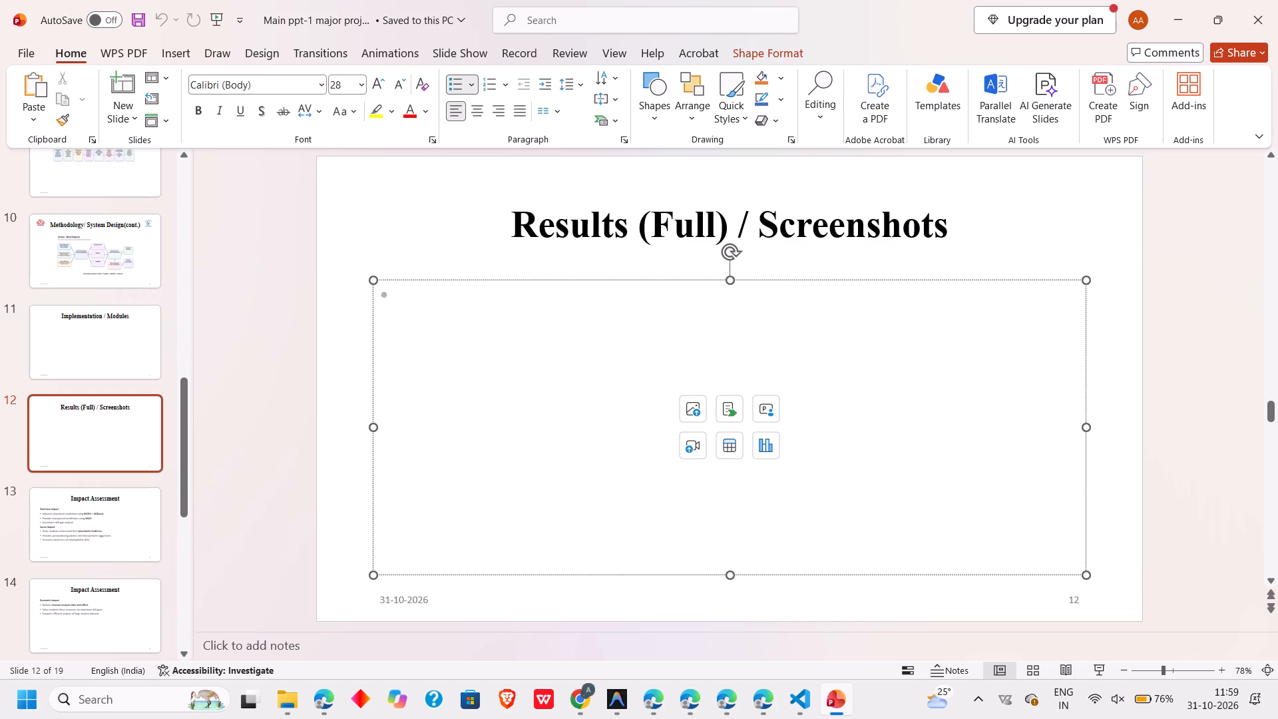
{"action": "key", "text": "ctrl+v"}
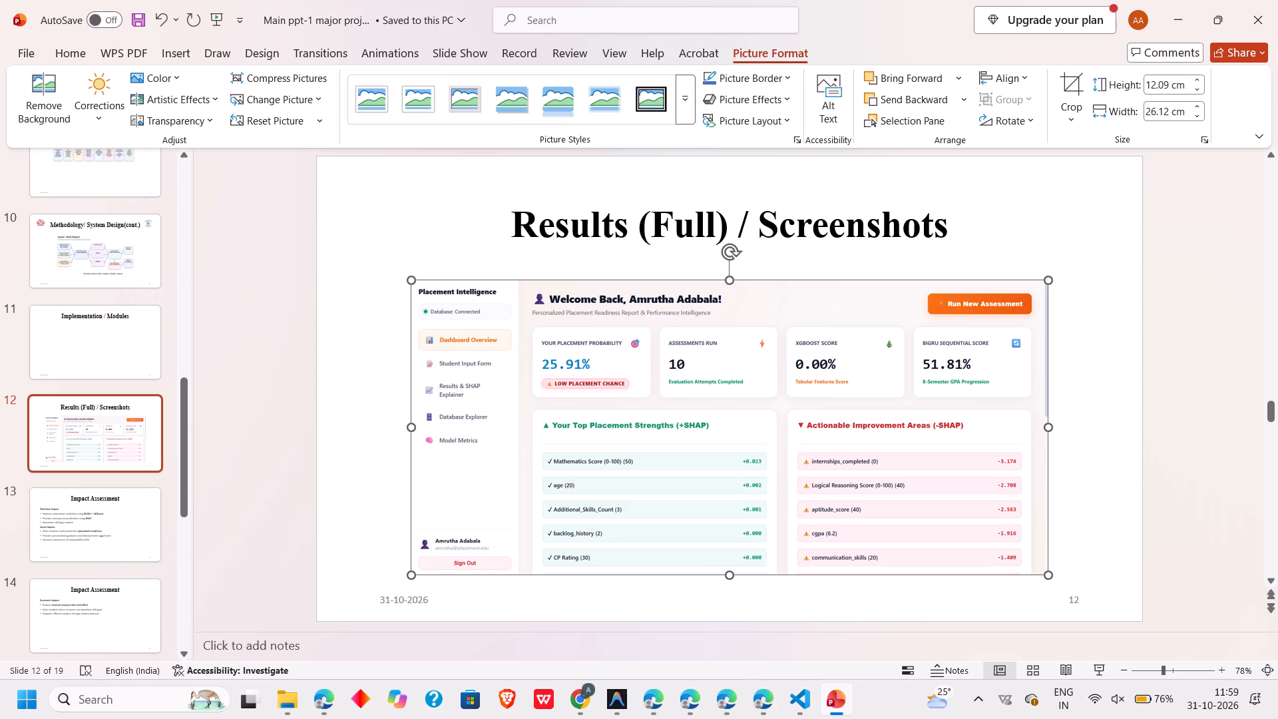
Resize the dashboard picture on slide 12 to about 25.24 cm wide, and deselect it.
{"action": "left_click_drag", "start_coordinate": [1048, 429], "coordinate": [716, 462]}
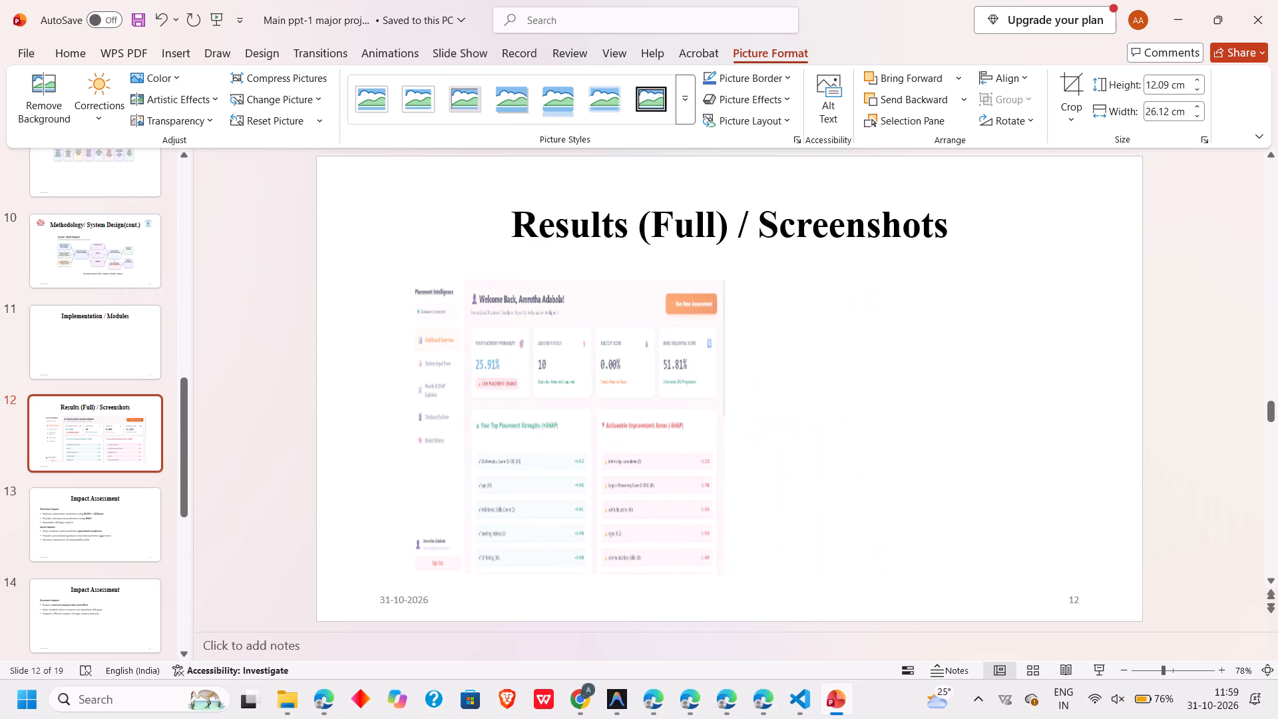
{"action": "left_click_drag", "start_coordinate": [716, 462], "coordinate": [704, 457]}
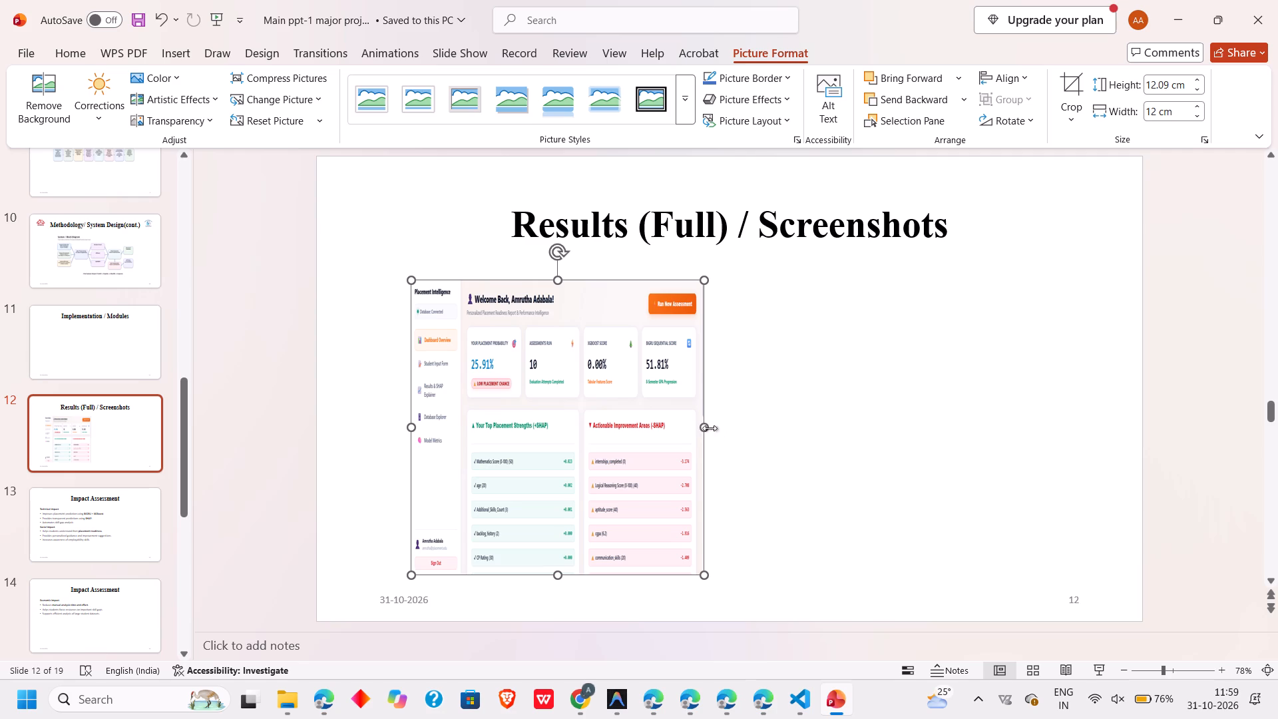
{"action": "left_click_drag", "start_coordinate": [708, 425], "coordinate": [775, 430]}
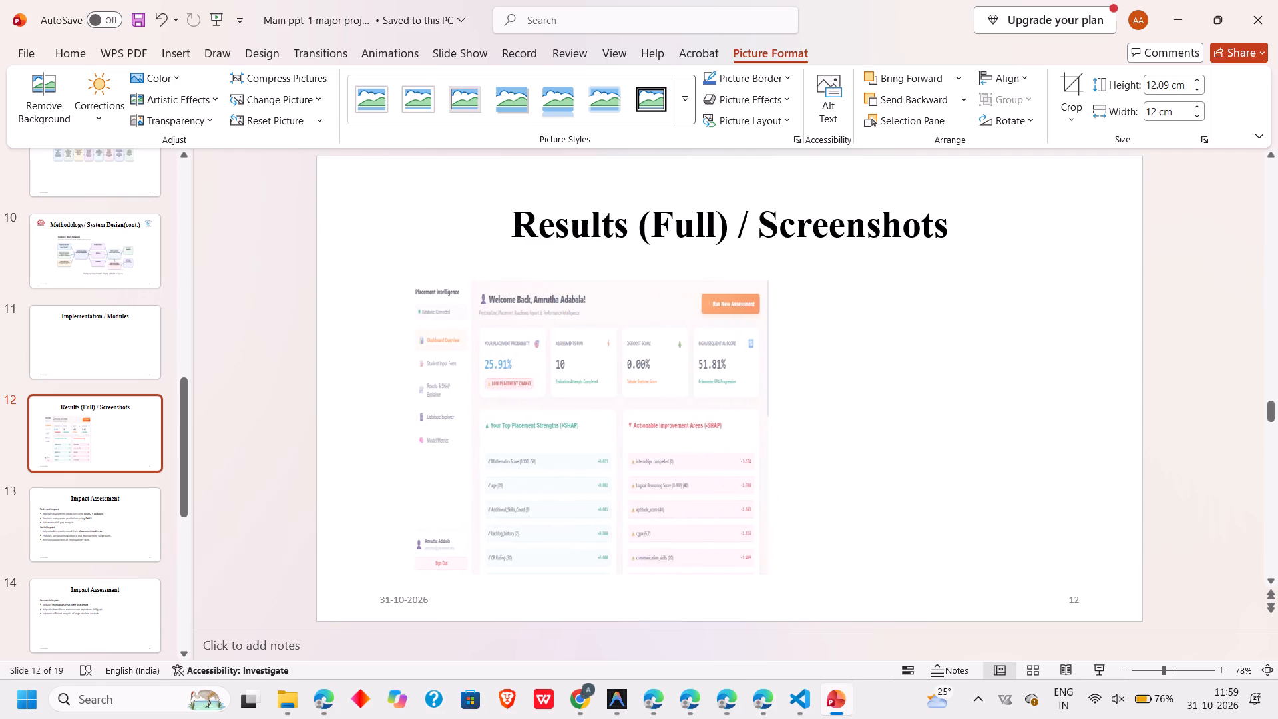
{"action": "left_click_drag", "start_coordinate": [775, 430], "coordinate": [941, 419]}
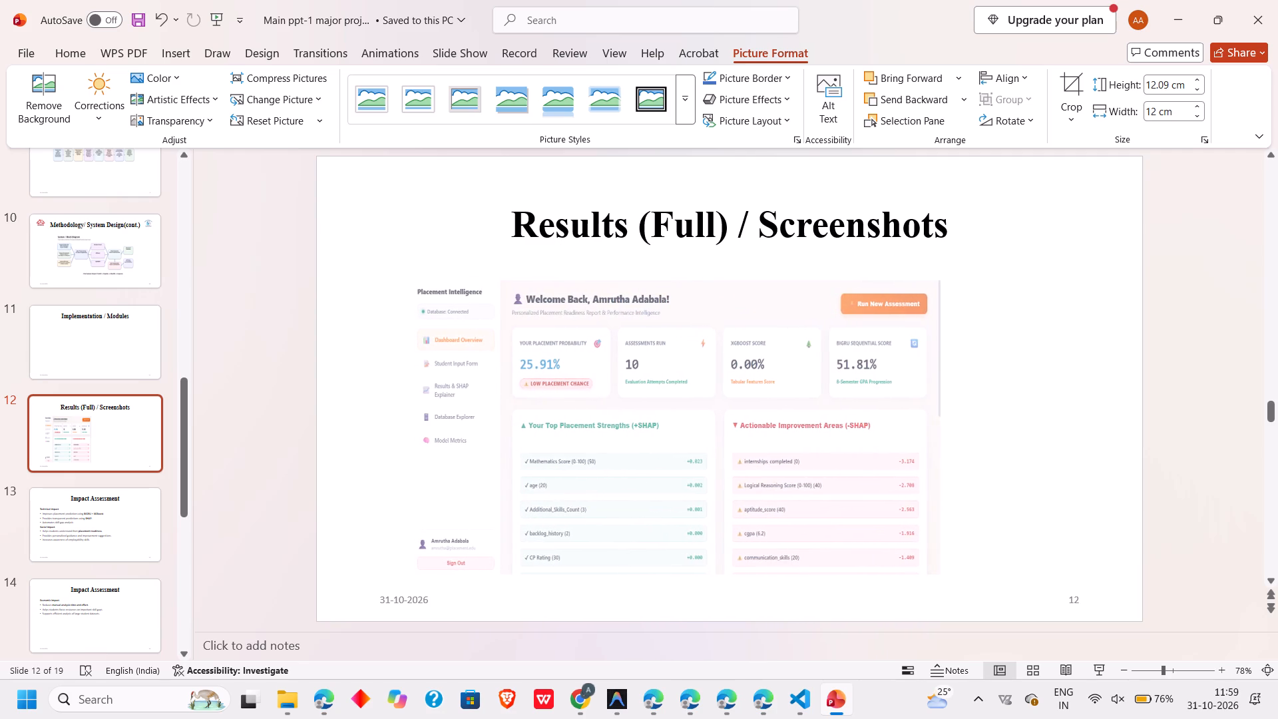
{"action": "left_click_drag", "start_coordinate": [941, 419], "coordinate": [941, 421]}
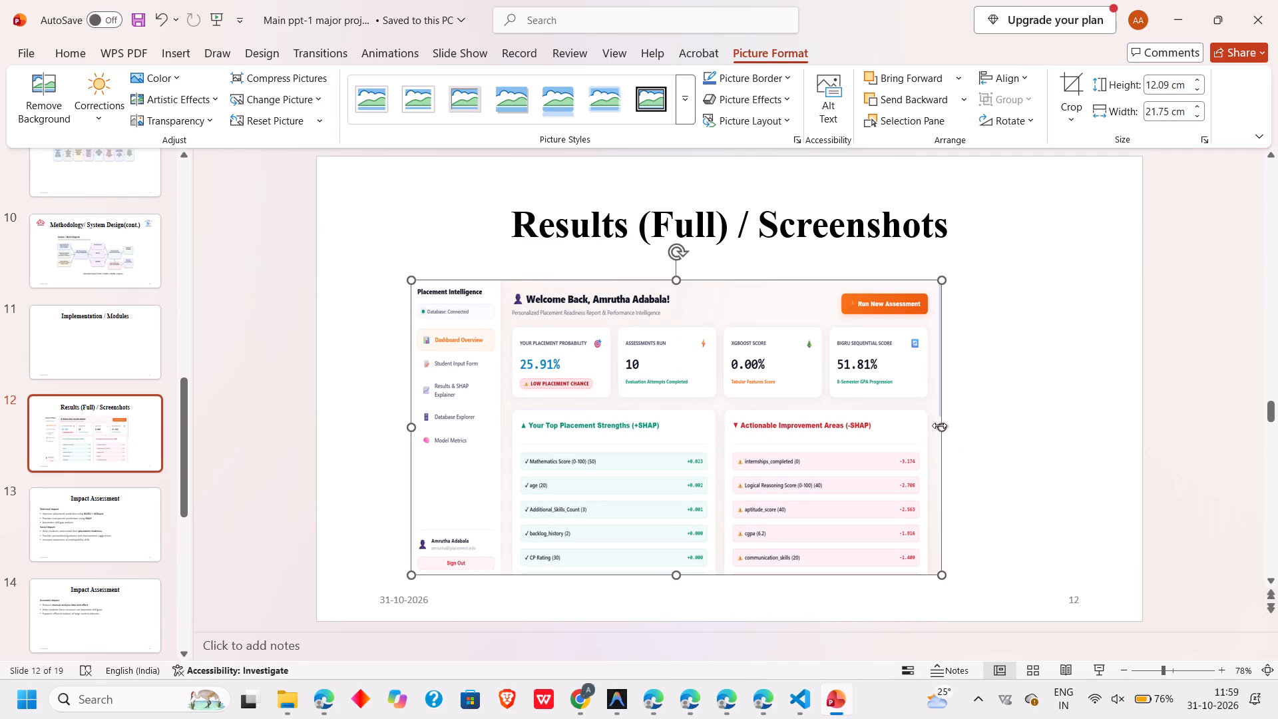
{"action": "left_click_drag", "start_coordinate": [939, 426], "coordinate": [1005, 434]}
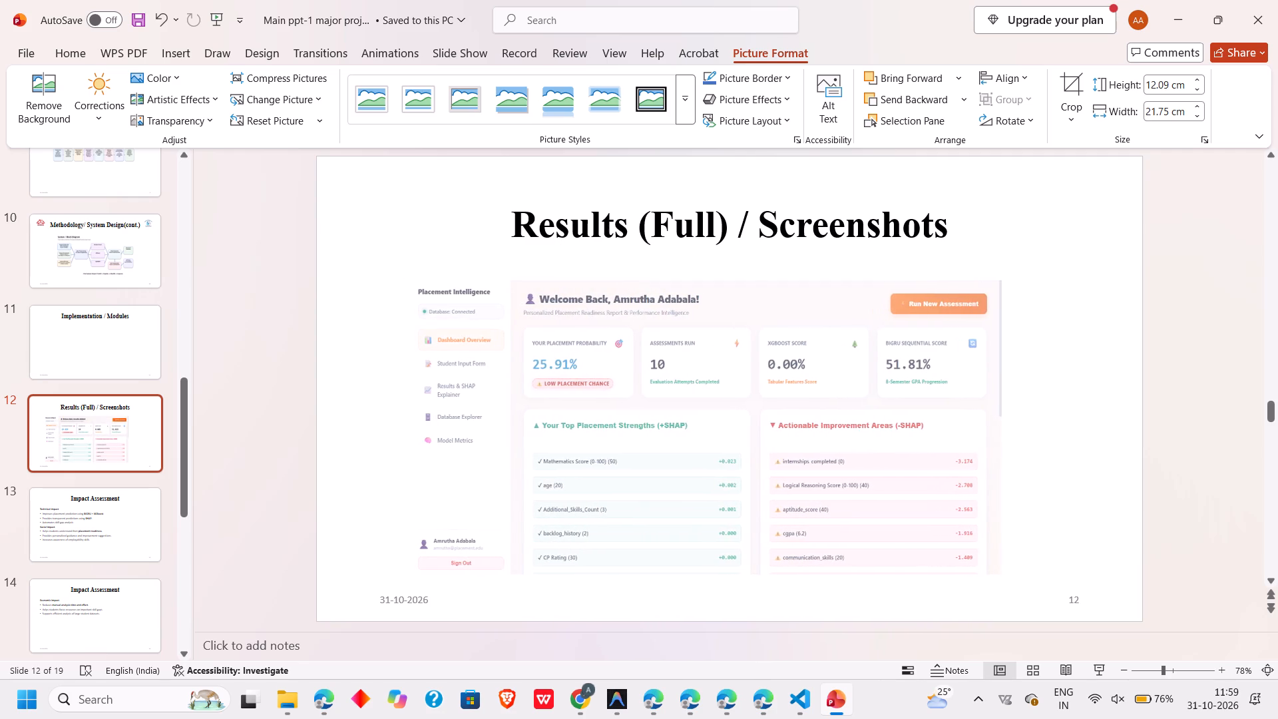
{"action": "left_click_drag", "start_coordinate": [1005, 434], "coordinate": [1026, 439]}
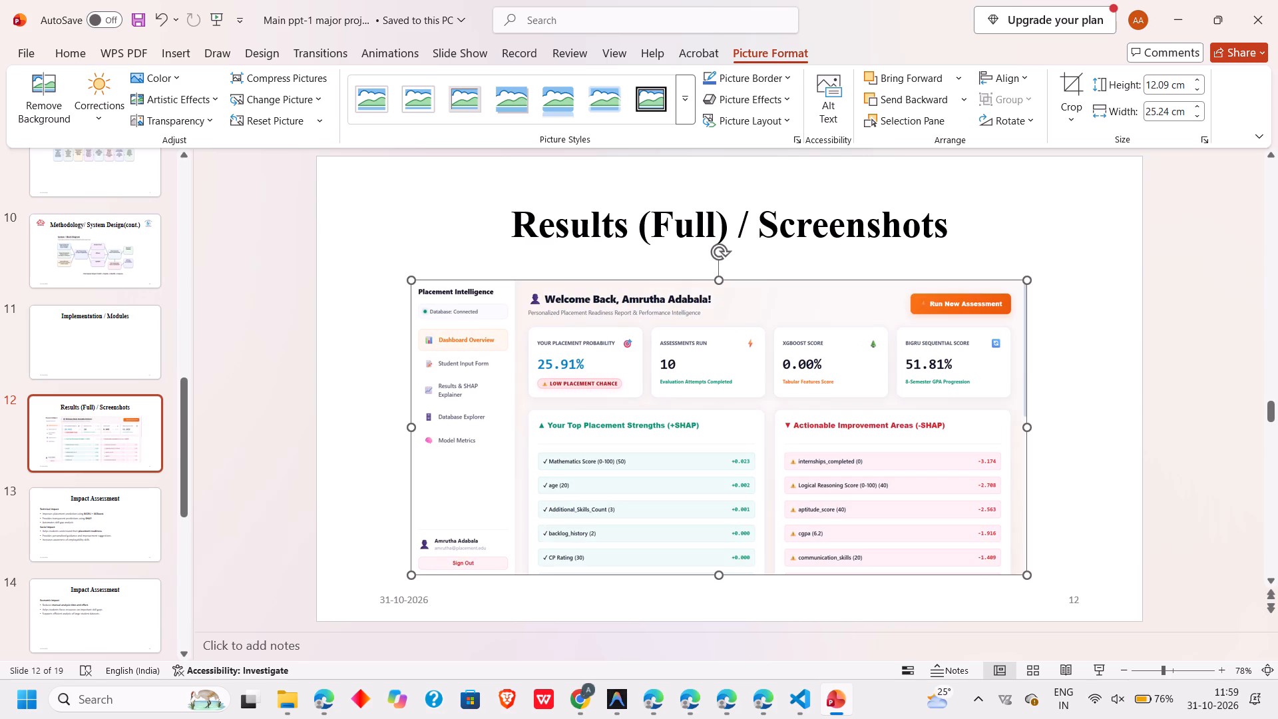
{"action": "left_click", "coordinate": [1108, 359]}
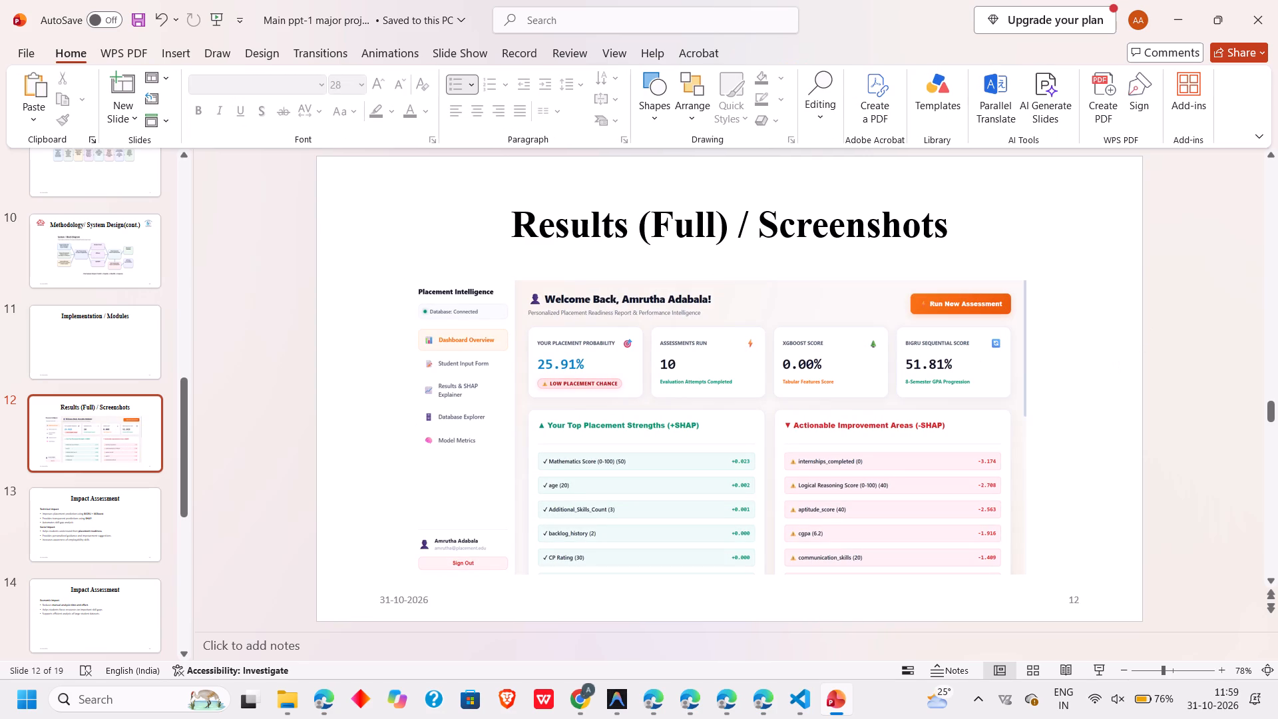
Add a new slide directly after slide 12, Results (Full) / Screenshots.
{"action": "right_click", "coordinate": [128, 466]}
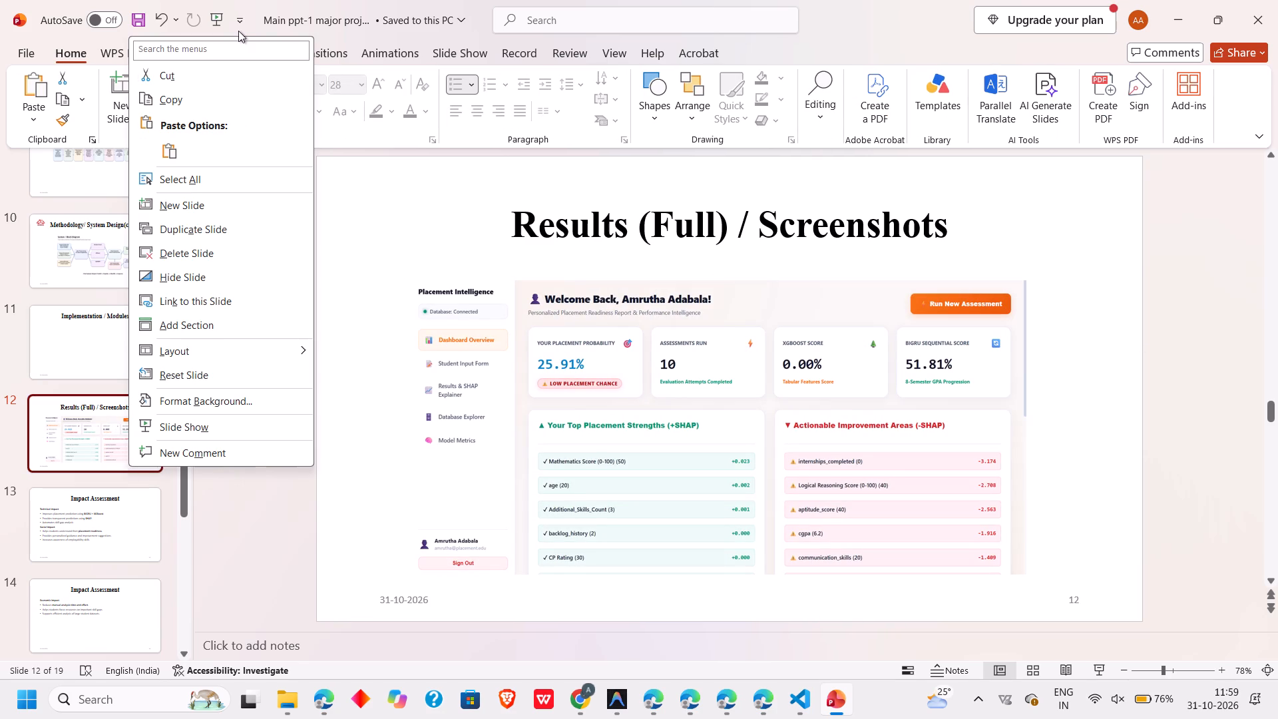
{"action": "left_click", "coordinate": [190, 208]}
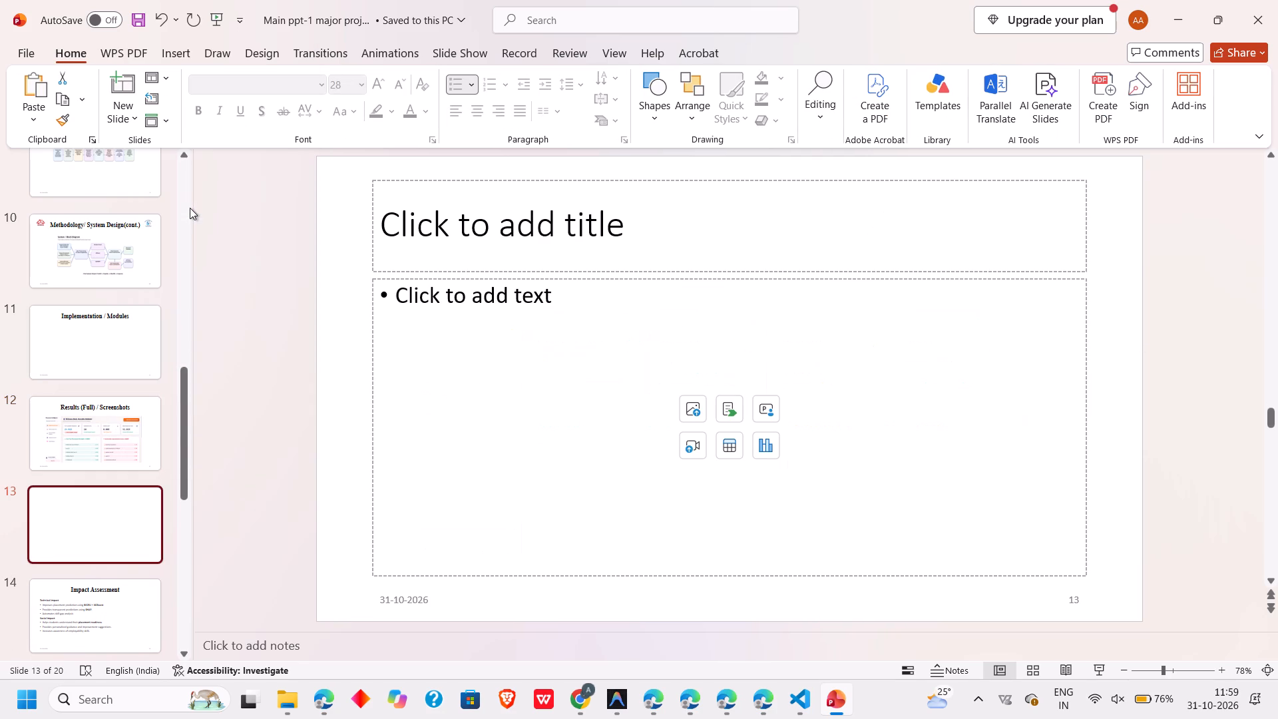
Copy the title Results (Full) / Screenshots from slide 12 into the title placeholder of the new slide 13.
{"action": "left_click", "coordinate": [114, 415]}
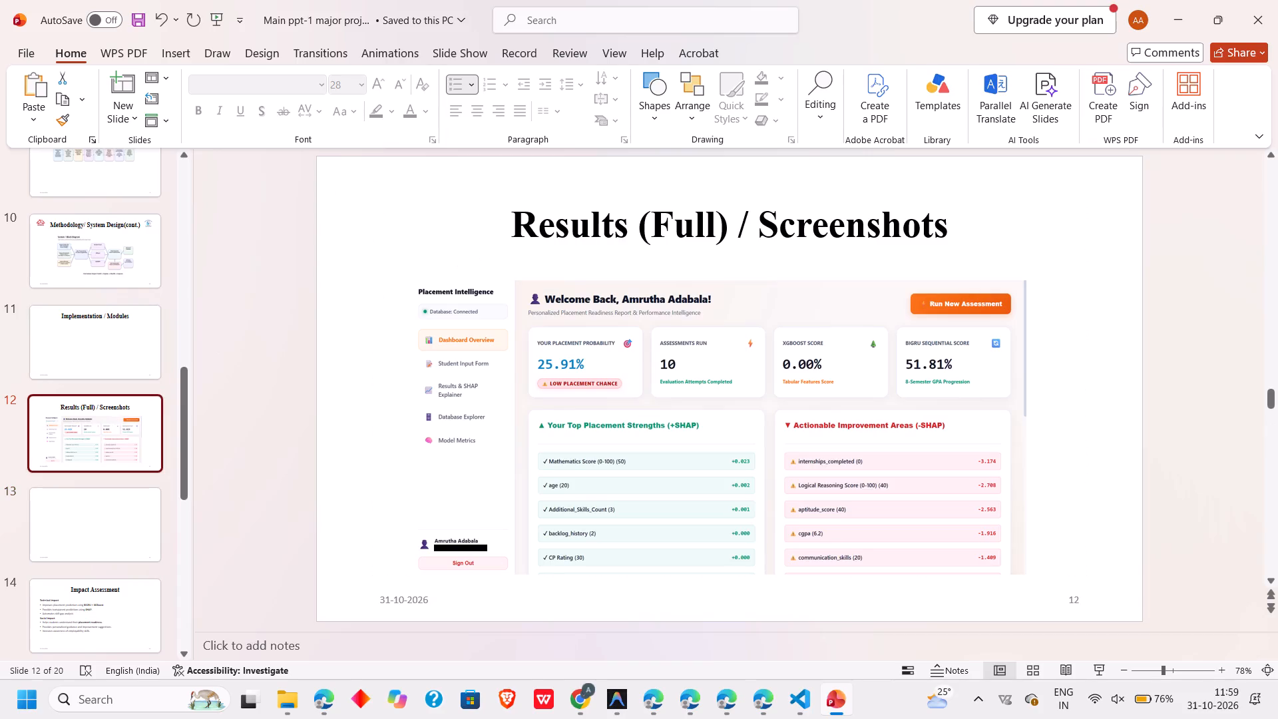
{"action": "left_click_drag", "start_coordinate": [518, 226], "coordinate": [913, 264]}
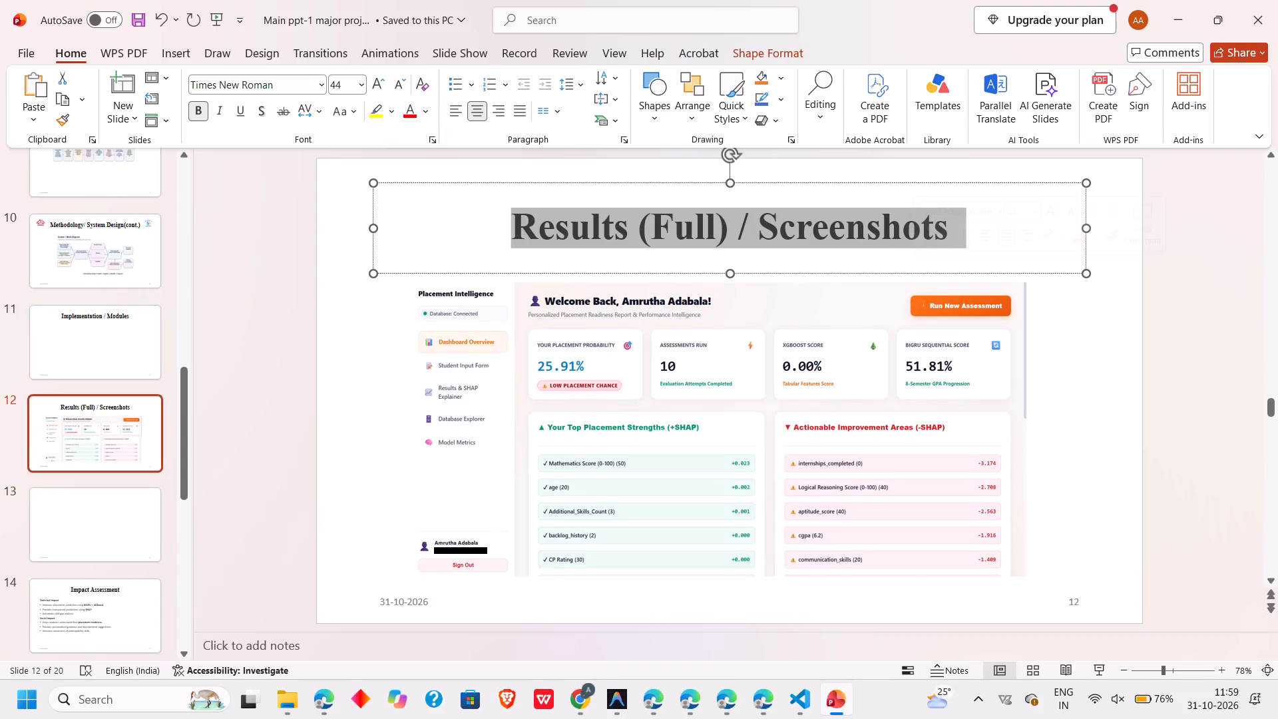
{"action": "right_click", "coordinate": [830, 225]}
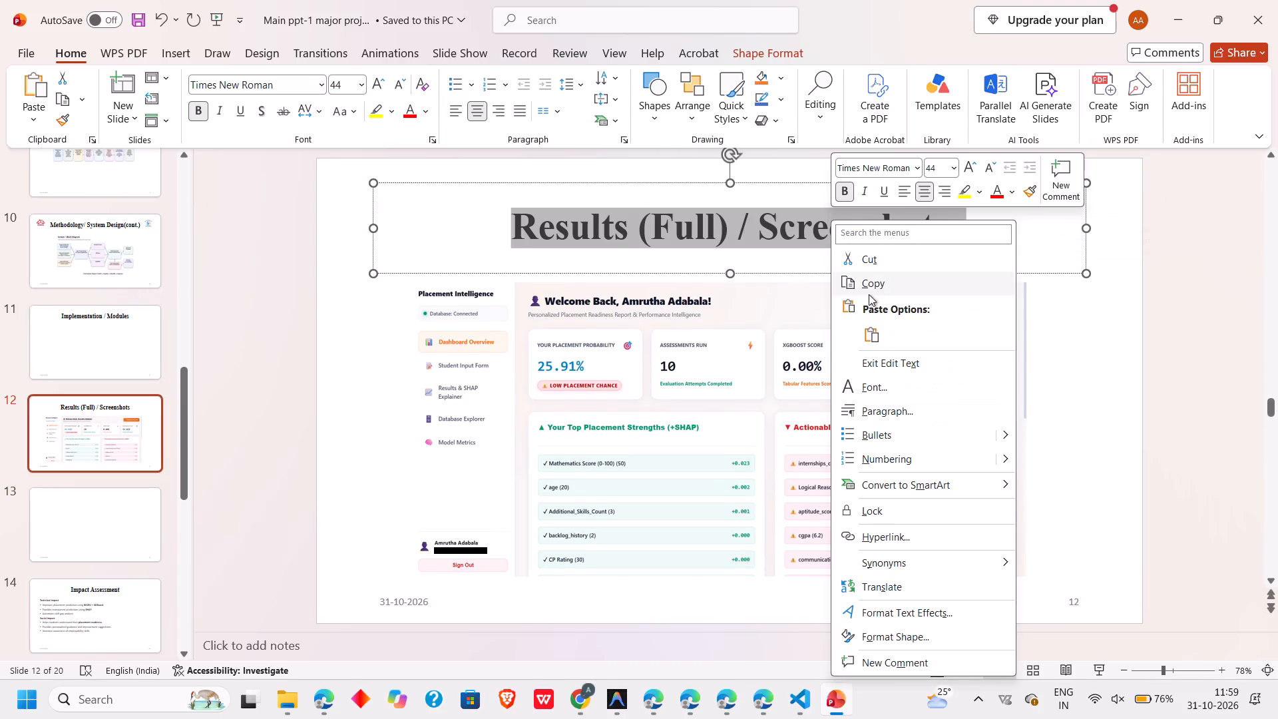
{"action": "left_click", "coordinate": [869, 294]}
{"action": "left_click", "coordinate": [133, 512]}
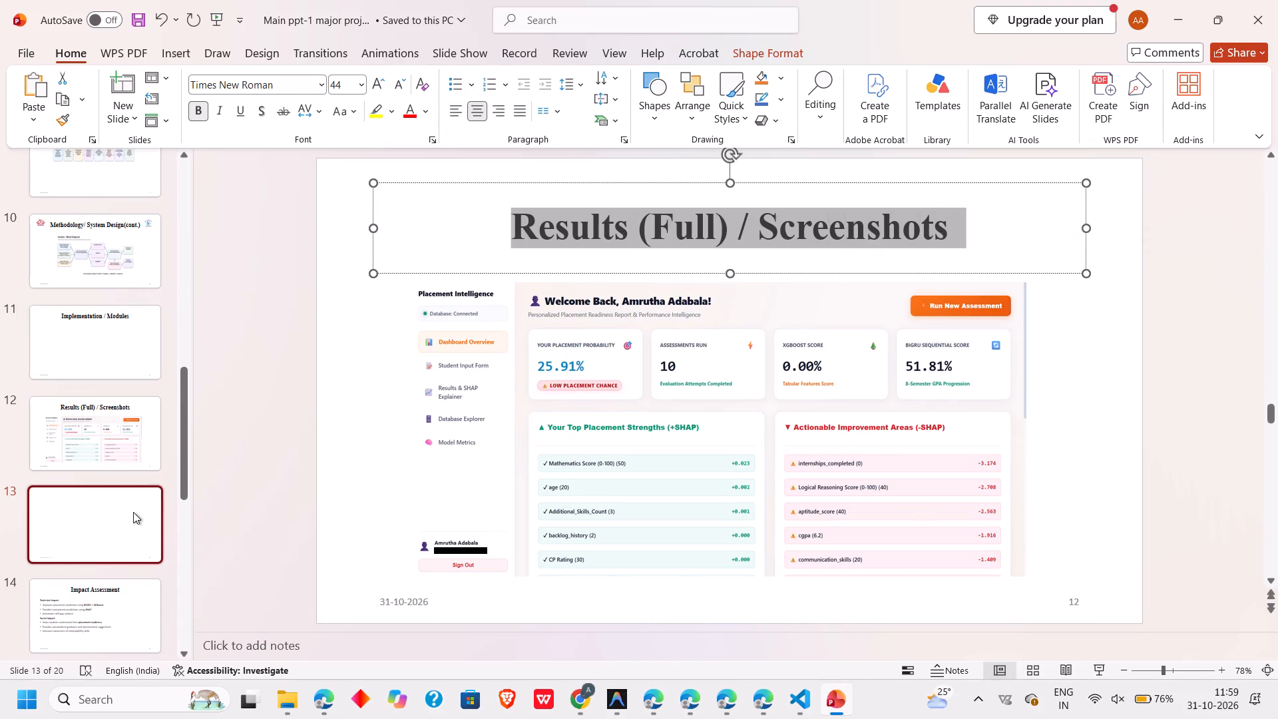
{"action": "left_click", "coordinate": [548, 244]}
{"action": "key", "text": "ctrl+v"}
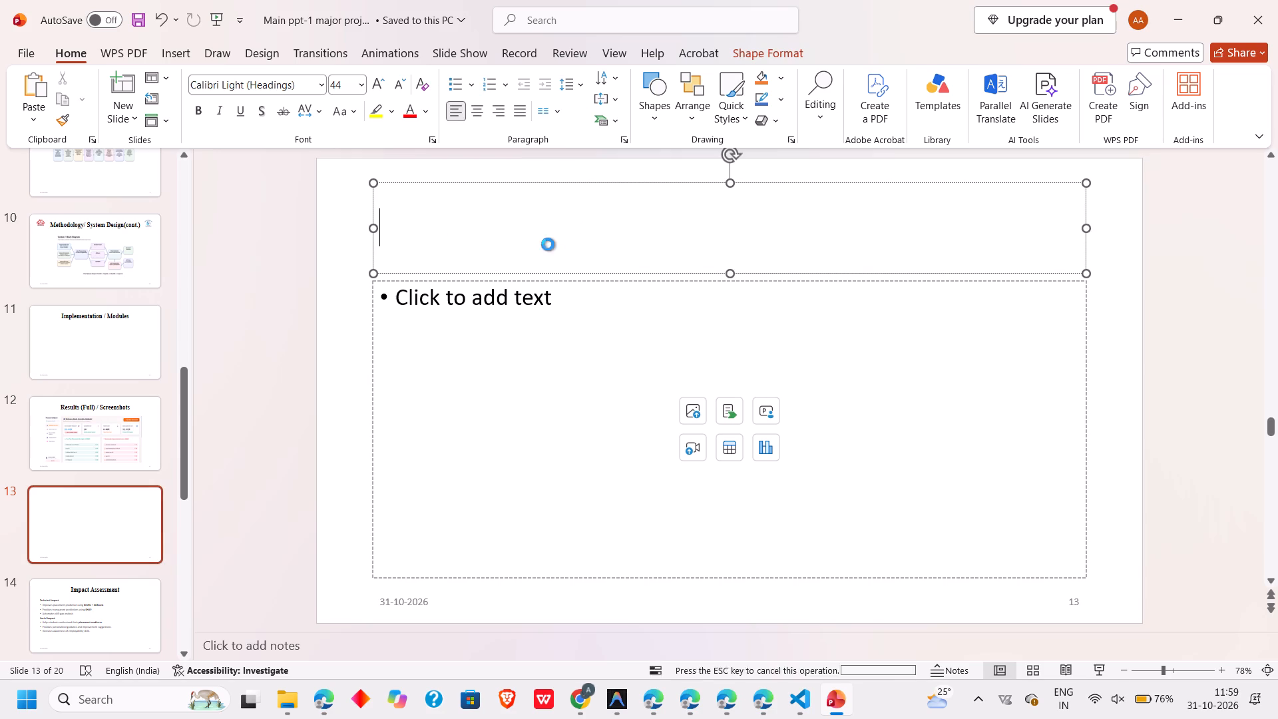
Pad the slide 13 title with leading spaces so it sits roughly centred in its placeholder.
{"action": "left_click", "coordinate": [378, 226]}
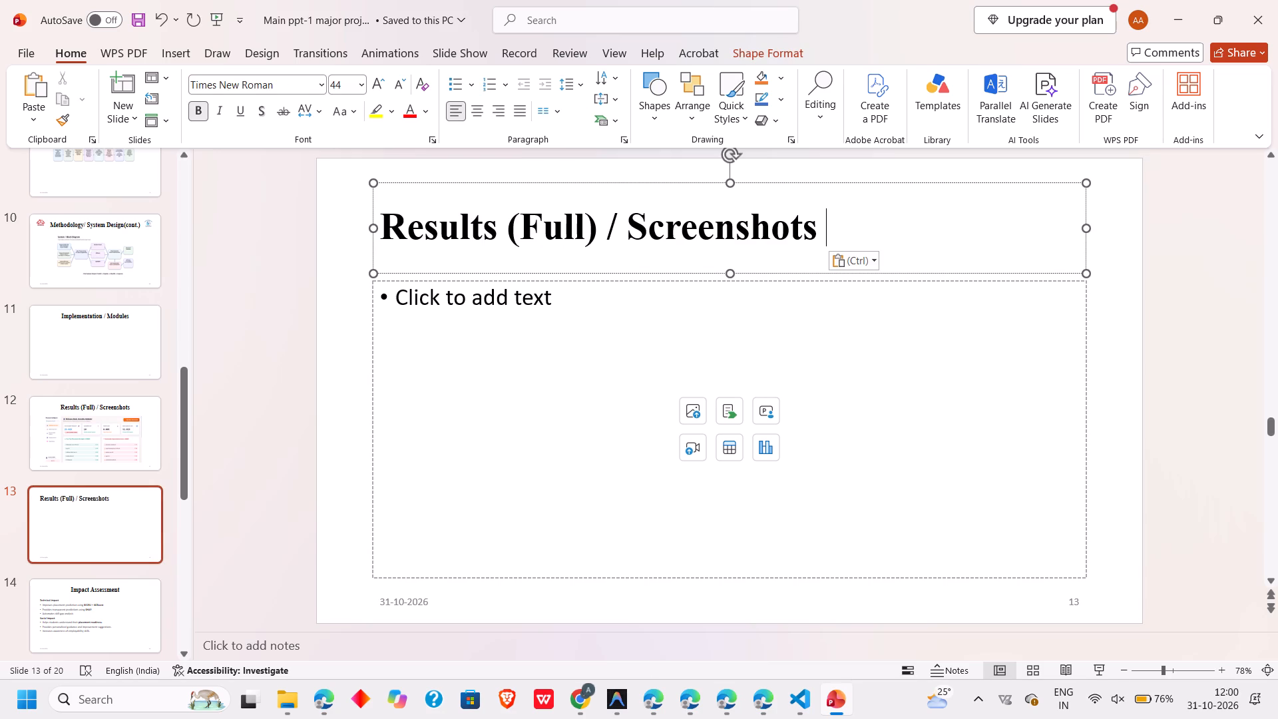
{"action": "key", "text": "space"}
{"action": "key", "text": "space"}
{"action": "key", "text": "space"}
{"action": "key", "text": "space"}
{"action": "key", "text": "space"}
{"action": "key", "text": "space"}
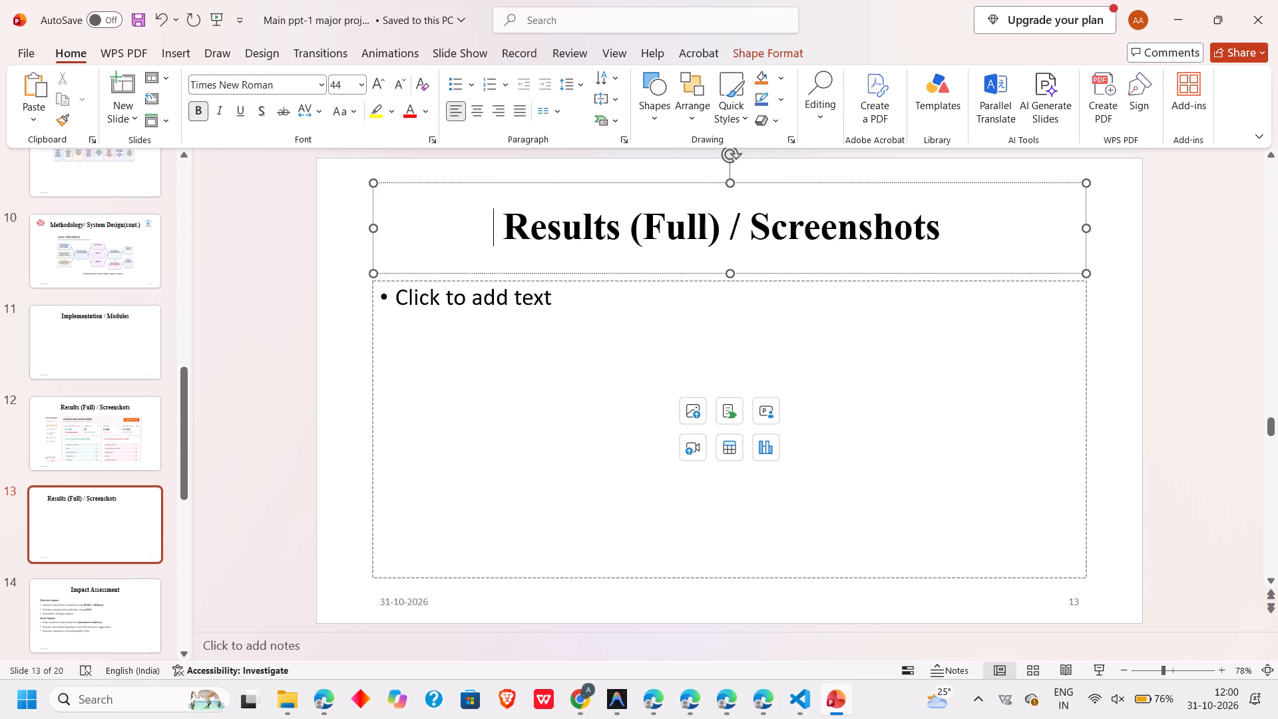
{"action": "key", "text": "space"}
{"action": "key", "text": "space"}
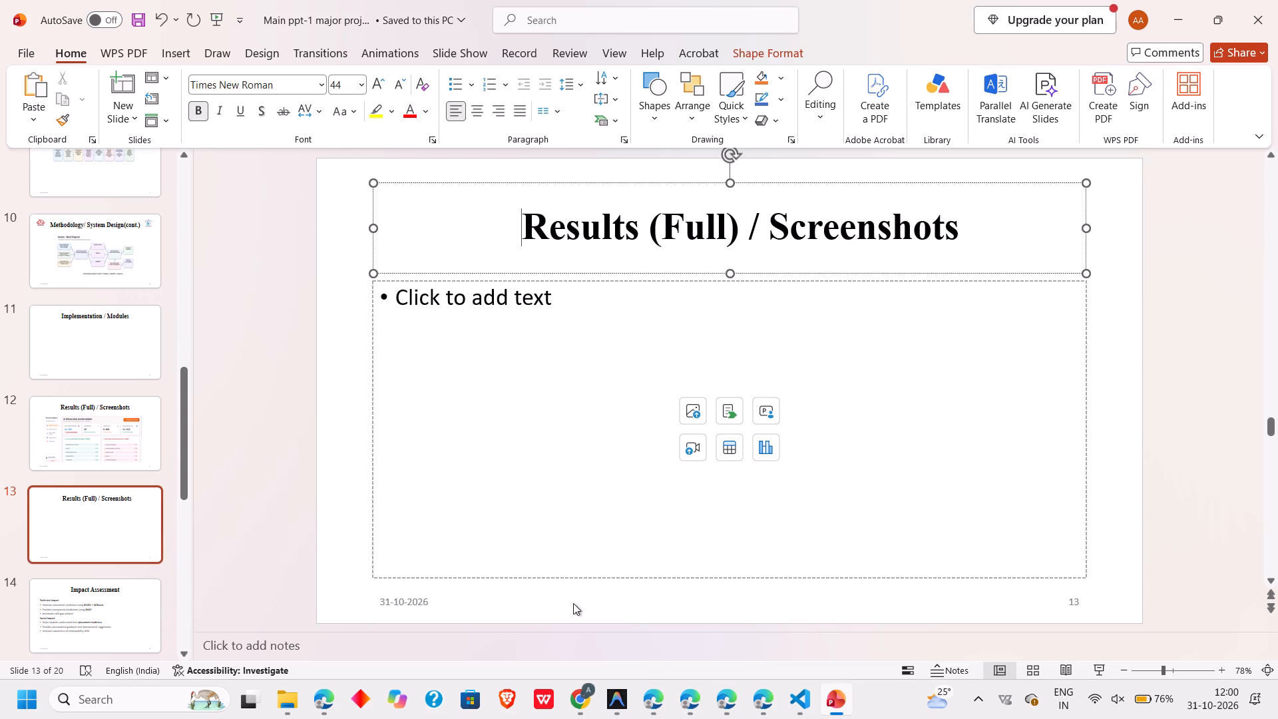
Switch to the Placement Intelligence app in Chrome and capture a screenshot of the Student Input Form page's main area, excluding the navigation sidebar.
{"action": "left_click", "coordinate": [581, 704]}
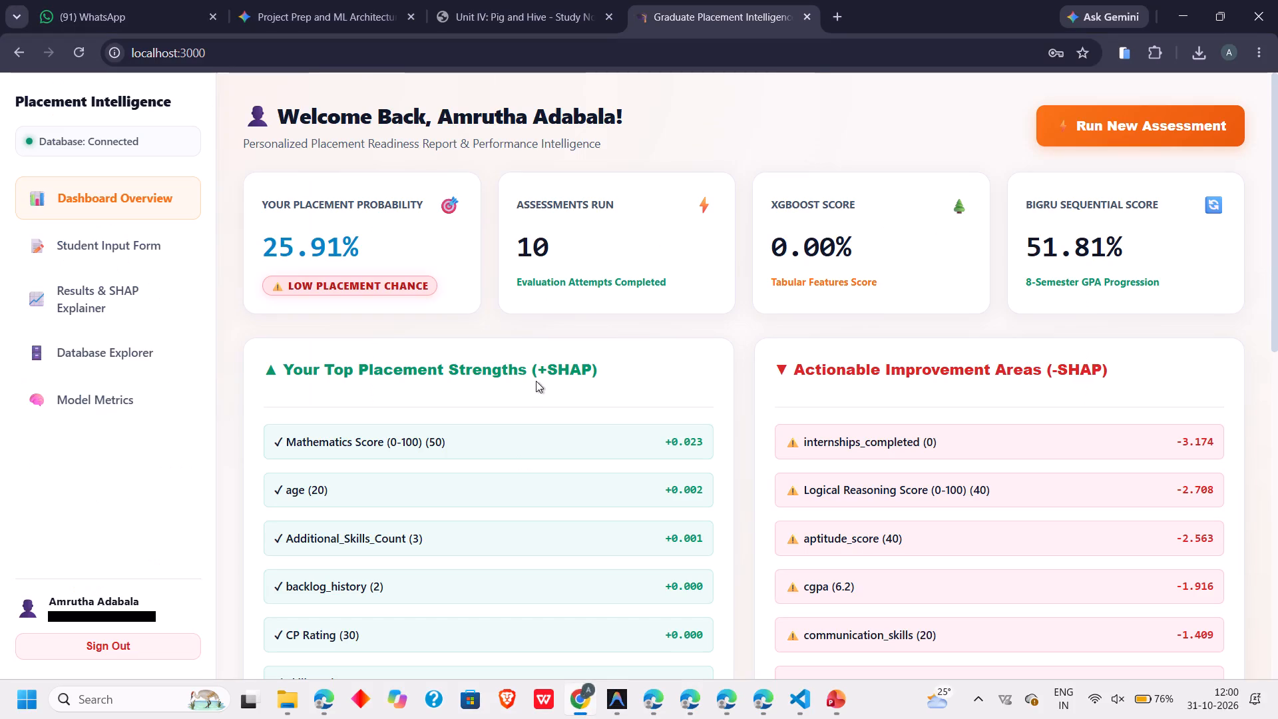
{"action": "left_click", "coordinate": [138, 238]}
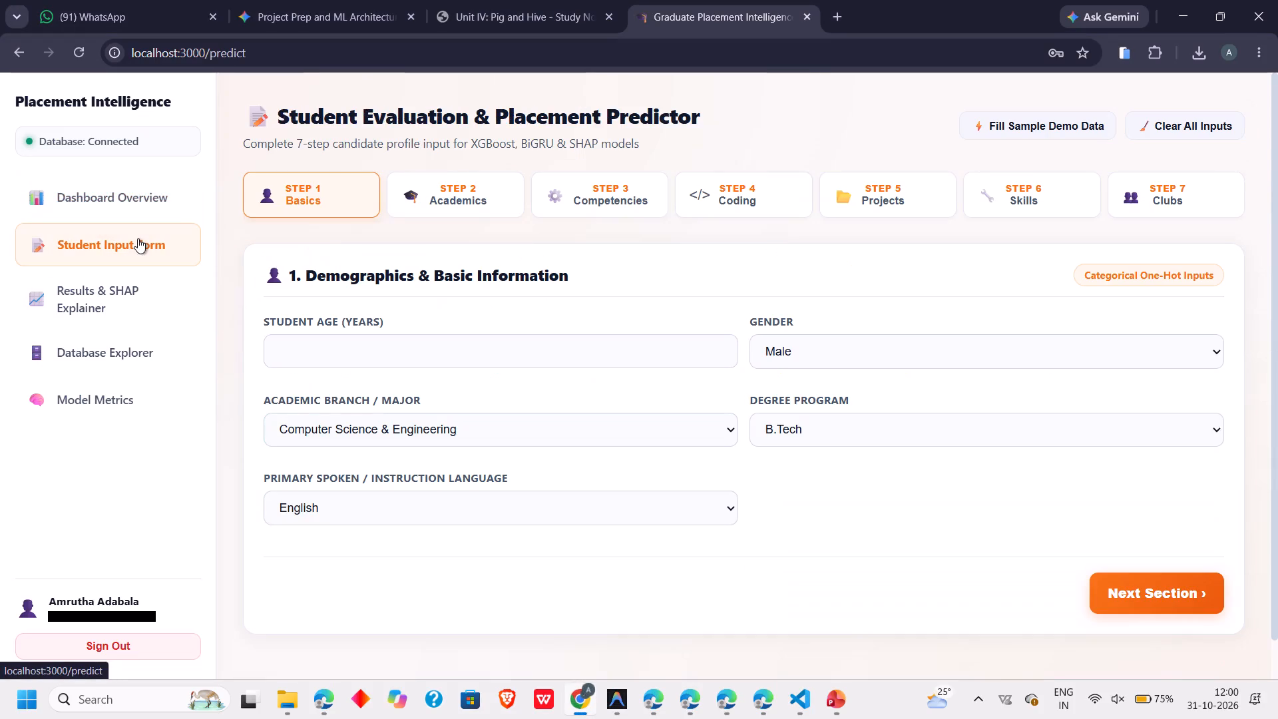
{"action": "left_click", "coordinate": [114, 303]}
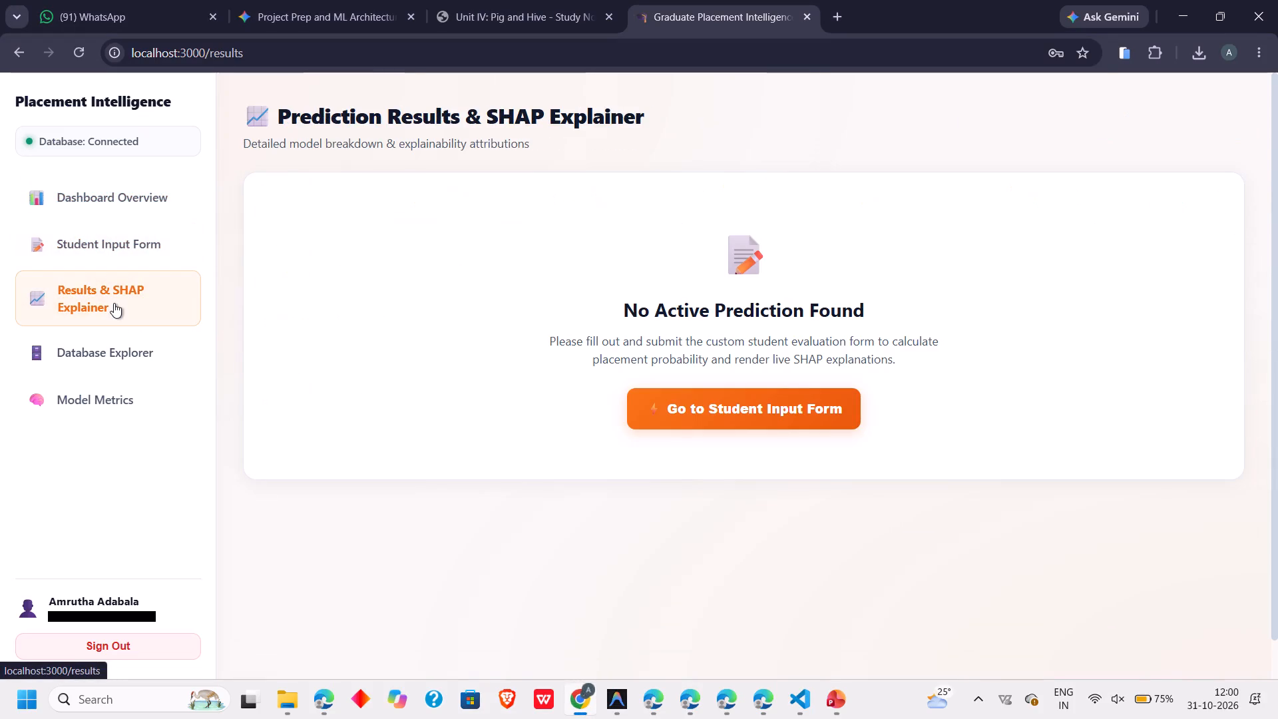
{"action": "left_click", "coordinate": [103, 356]}
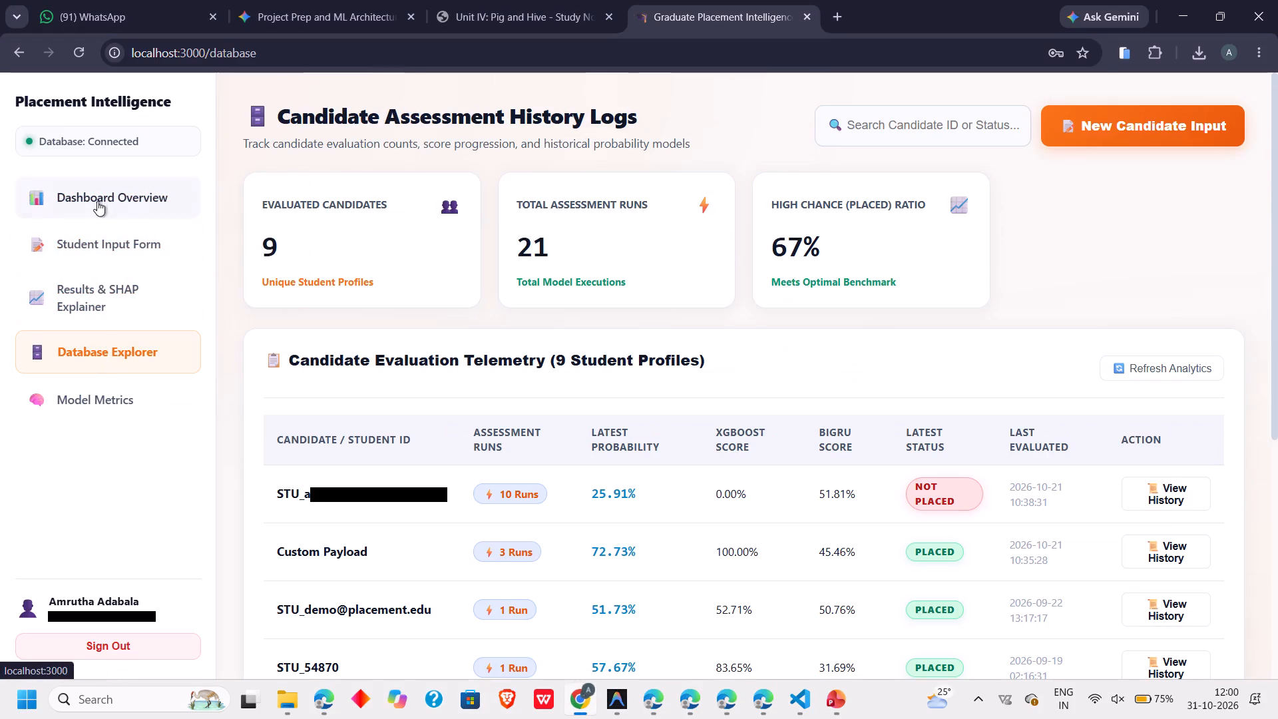
{"action": "left_click", "coordinate": [92, 243]}
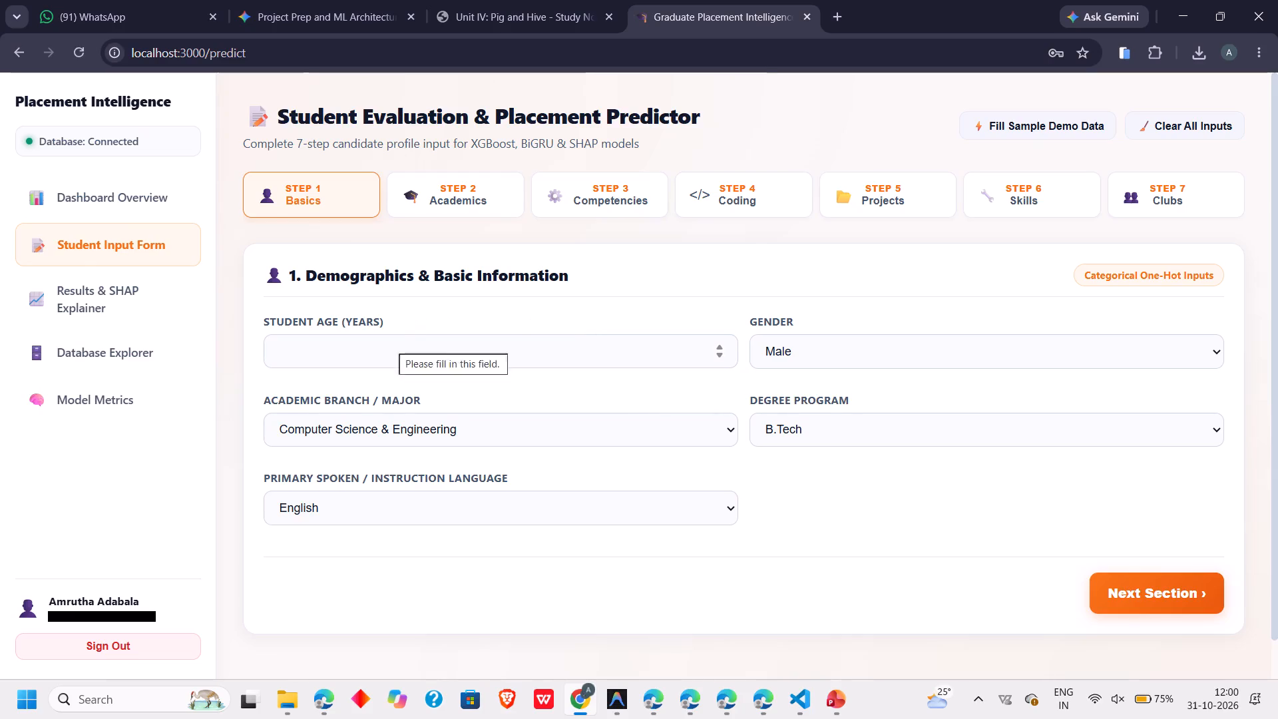
{"action": "key", "text": "shift+super+s"}
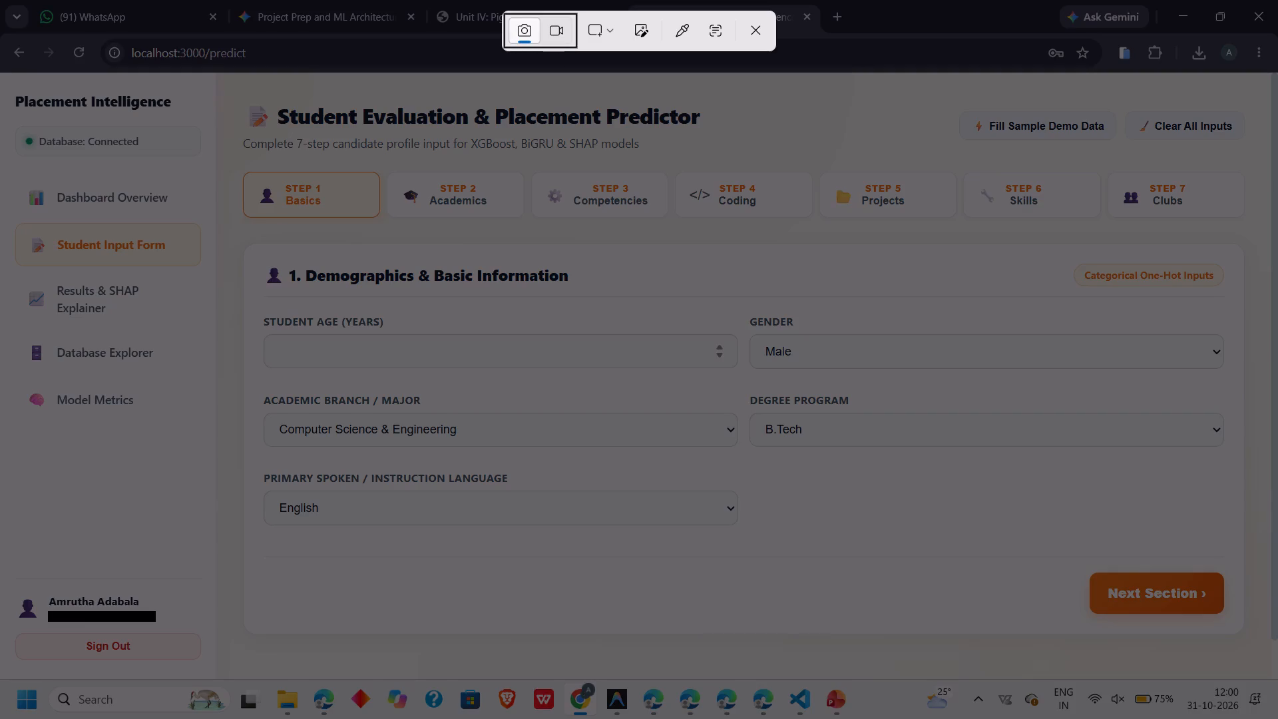
{"action": "left_click_drag", "start_coordinate": [220, 89], "coordinate": [1189, 385]}
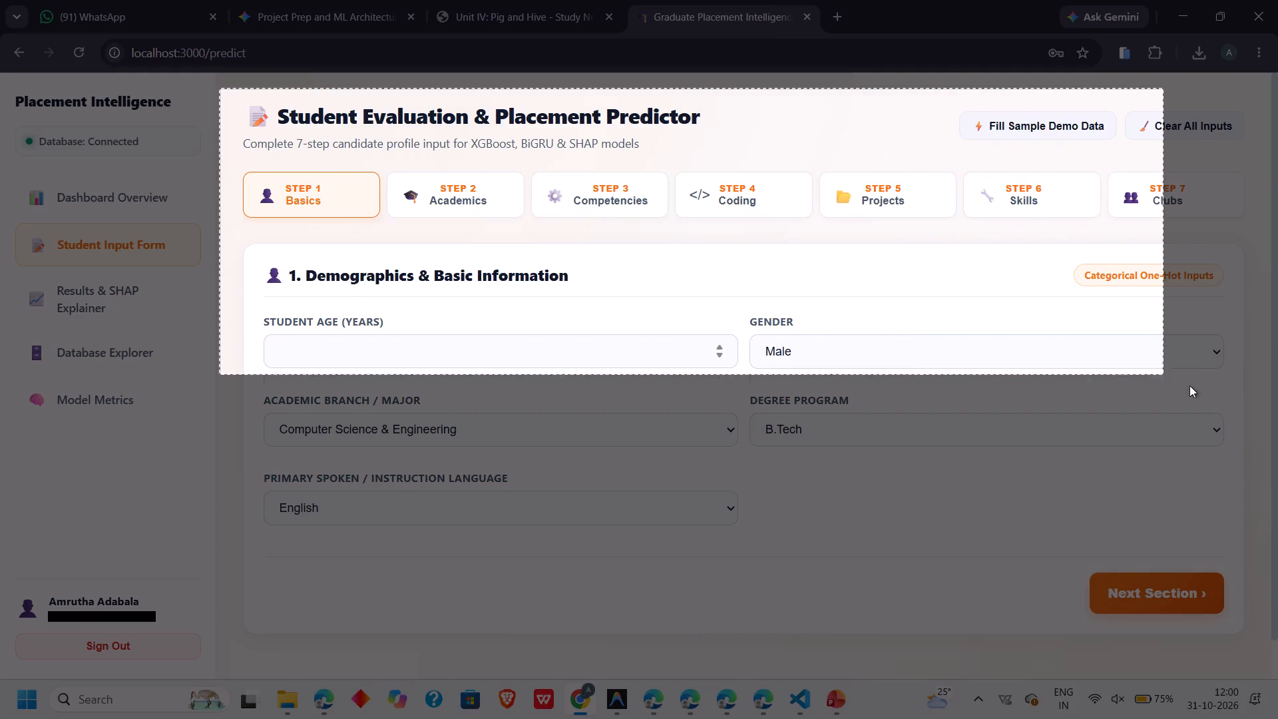
{"action": "left_click_drag", "start_coordinate": [1189, 385], "coordinate": [1248, 629]}
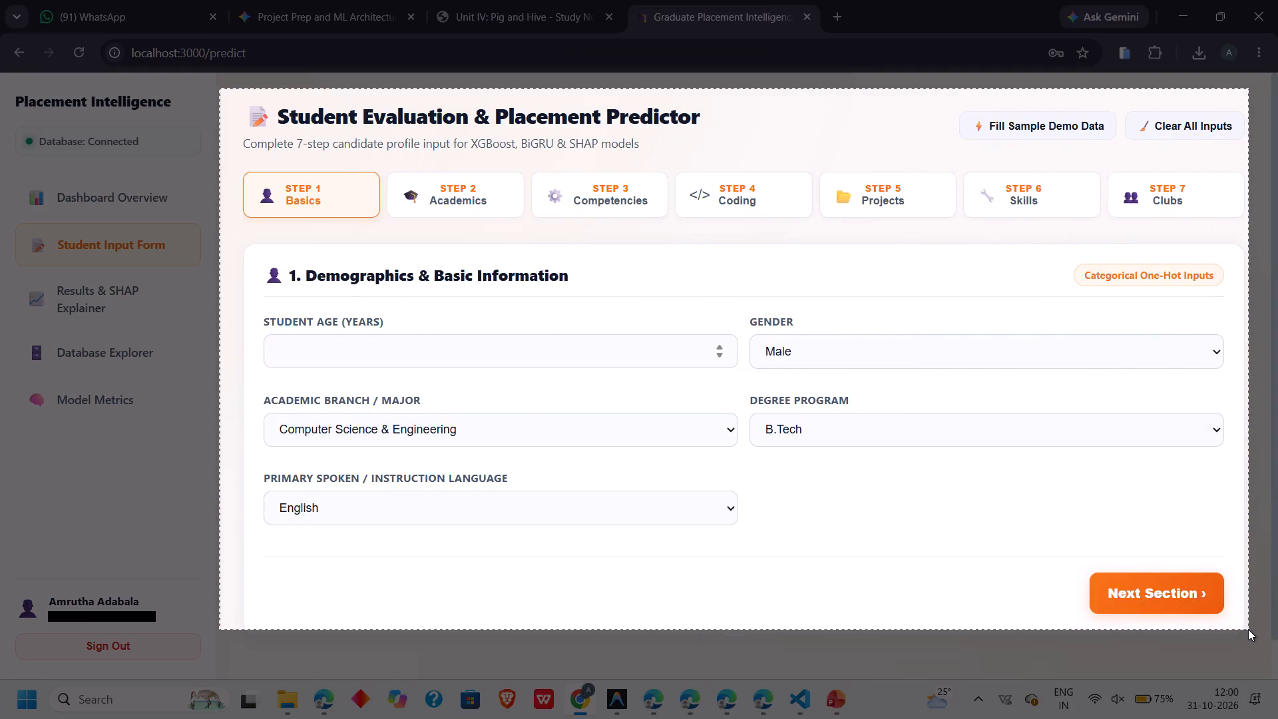
{"action": "left_click_drag", "start_coordinate": [1248, 629], "coordinate": [1247, 636]}
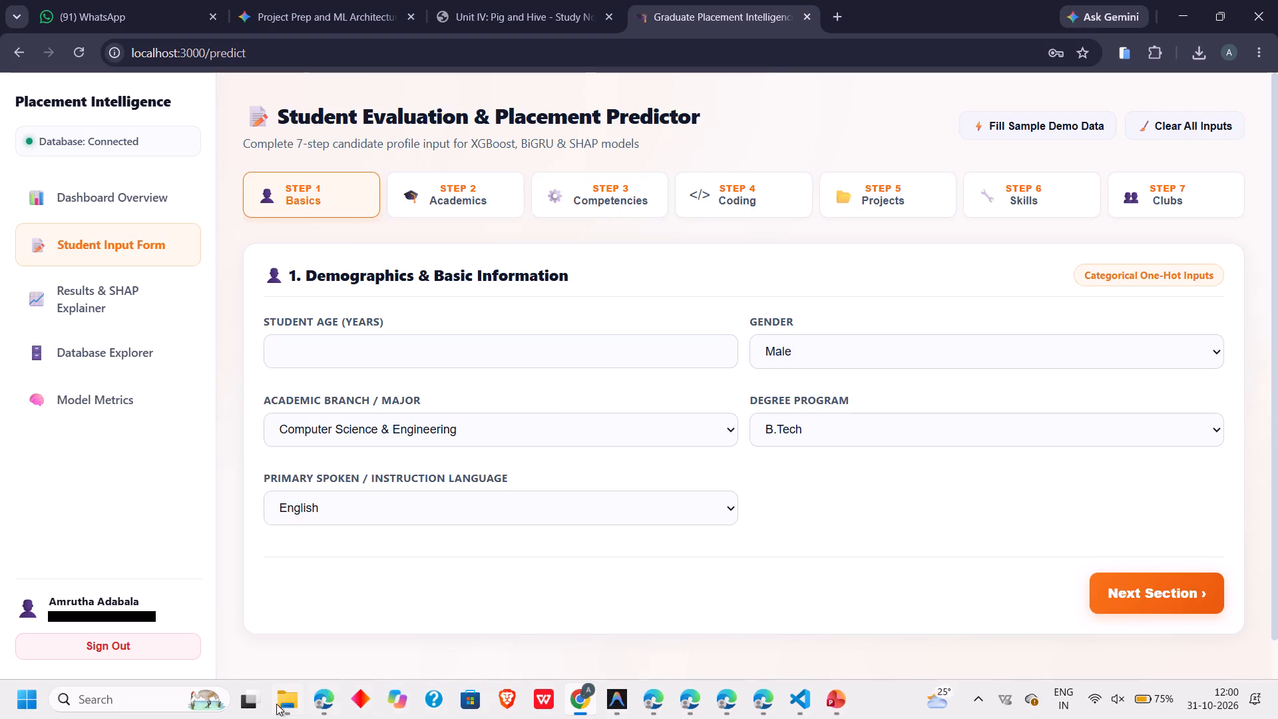
Copy the newest capture from the Screenshots folder in File Explorer and paste it into slide 13's content area in PowerPoint.
{"action": "left_click", "coordinate": [294, 702]}
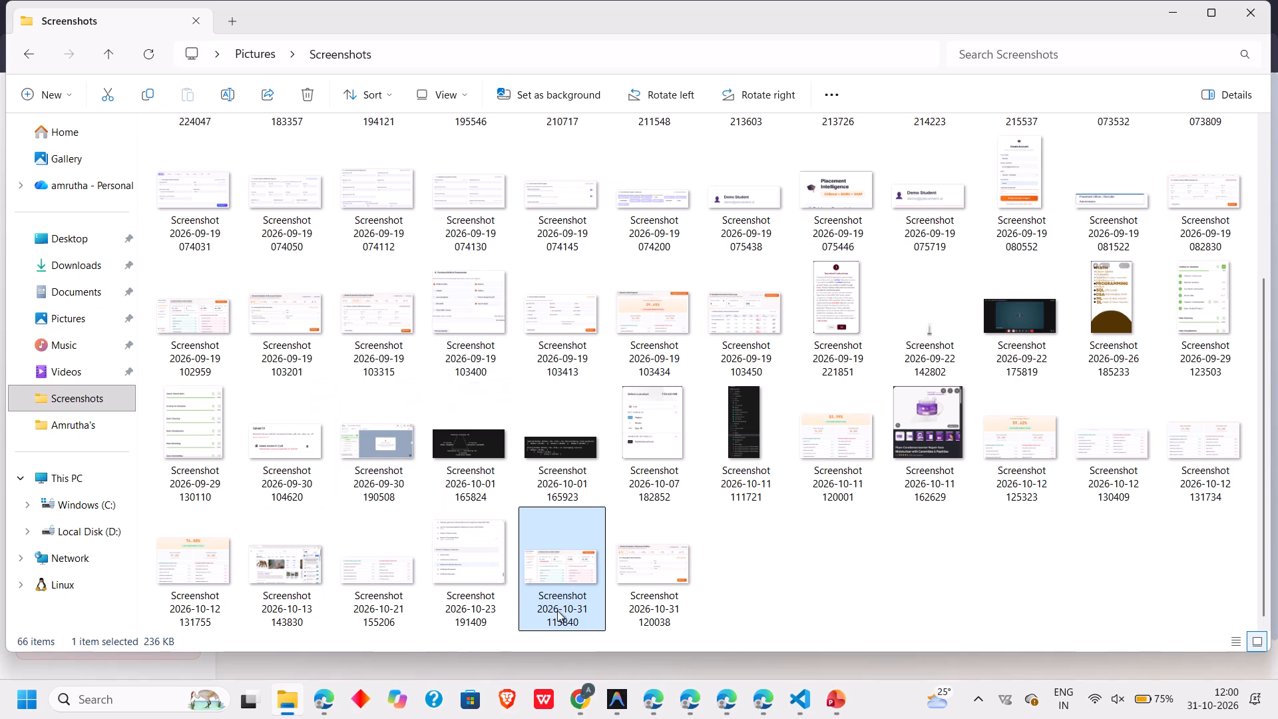
{"action": "right_click", "coordinate": [652, 591]}
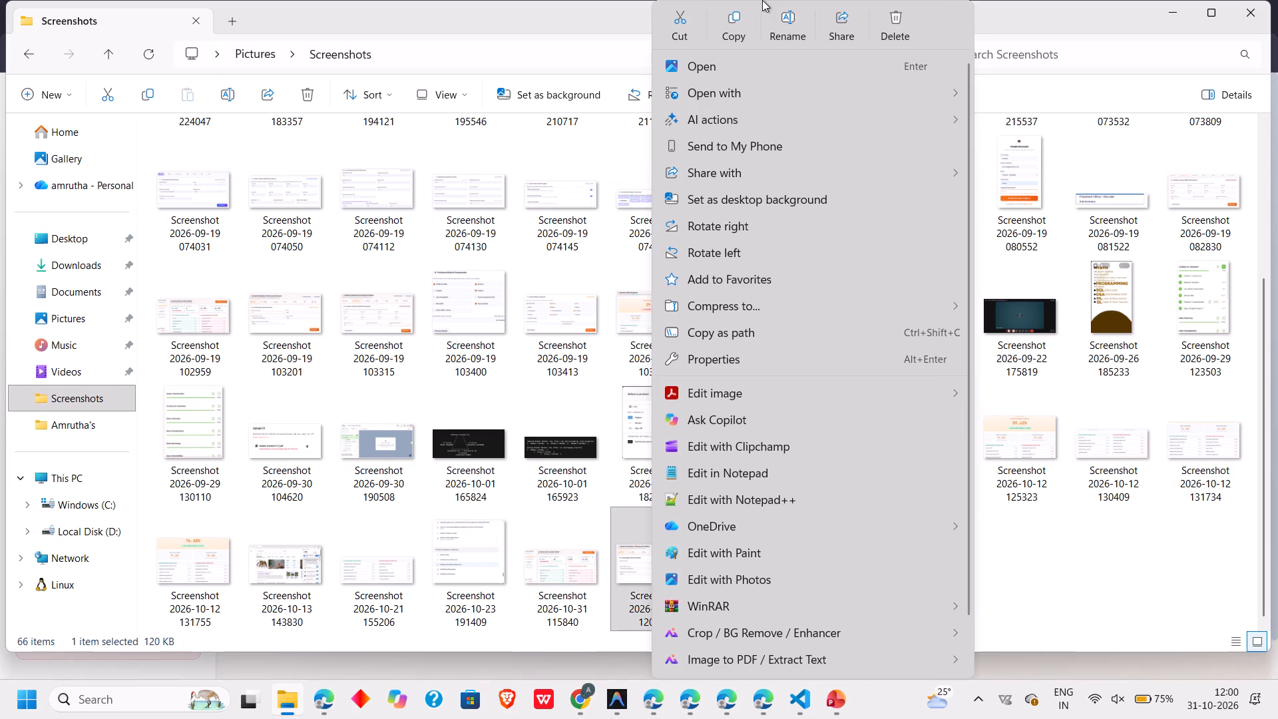
{"action": "left_click", "coordinate": [726, 24]}
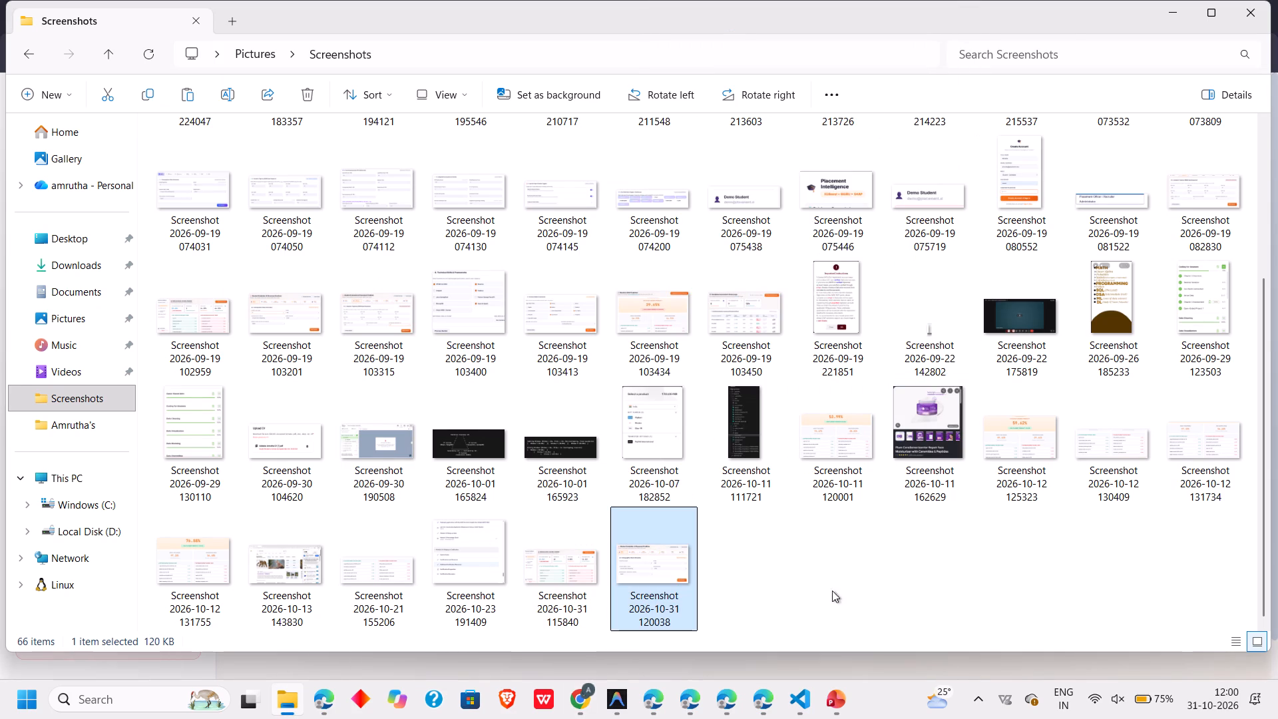
{"action": "left_click", "coordinate": [837, 711]}
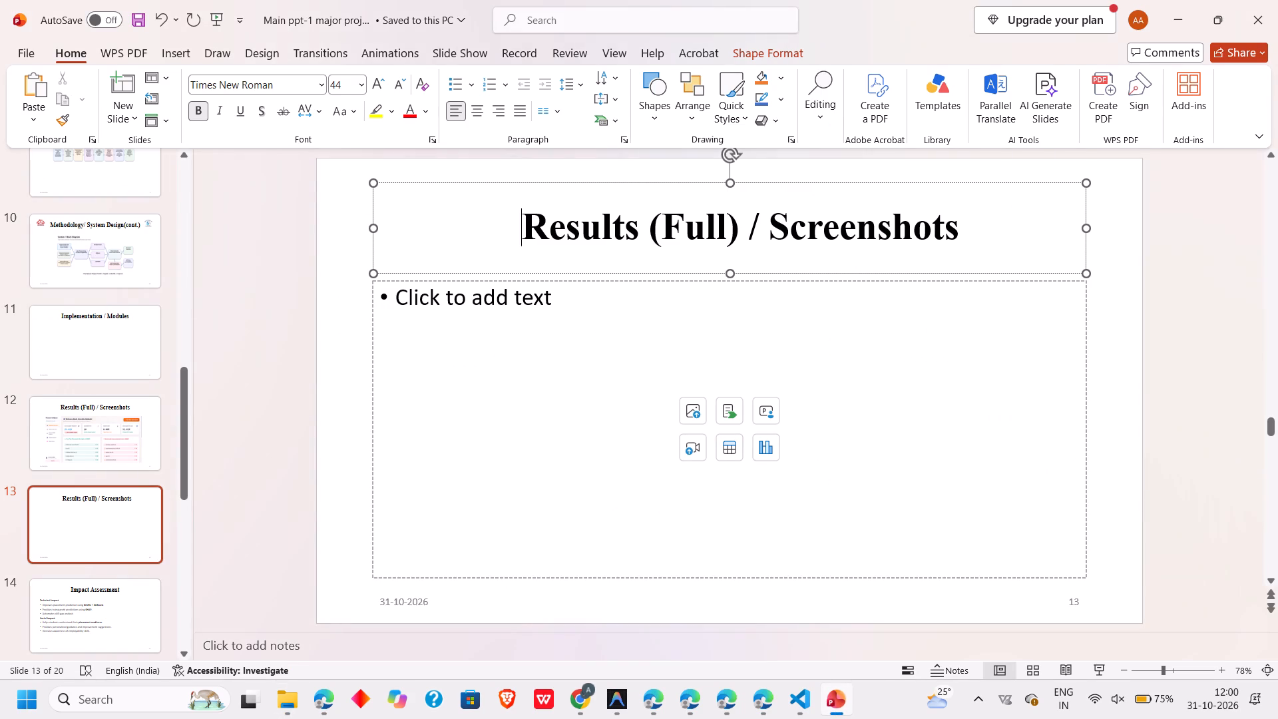
{"action": "left_click", "coordinate": [489, 322]}
{"action": "key", "text": "ctrl+v"}
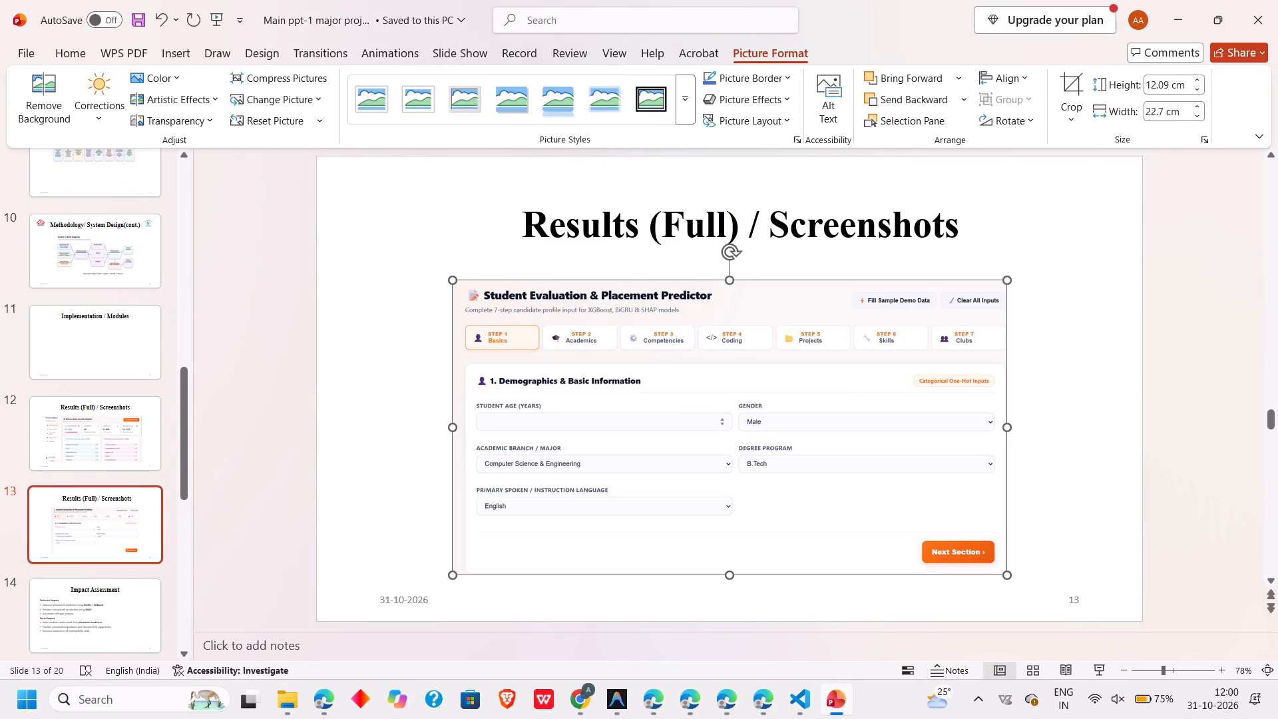
Resize the form picture on slide 13 to about 10.44 cm high, narrow it to the slide's left half, and deselect it.
{"action": "left_click", "coordinate": [602, 353]}
{"action": "left_click_drag", "start_coordinate": [1012, 578], "coordinate": [999, 567]}
{"action": "left_click_drag", "start_coordinate": [999, 567], "coordinate": [931, 460]}
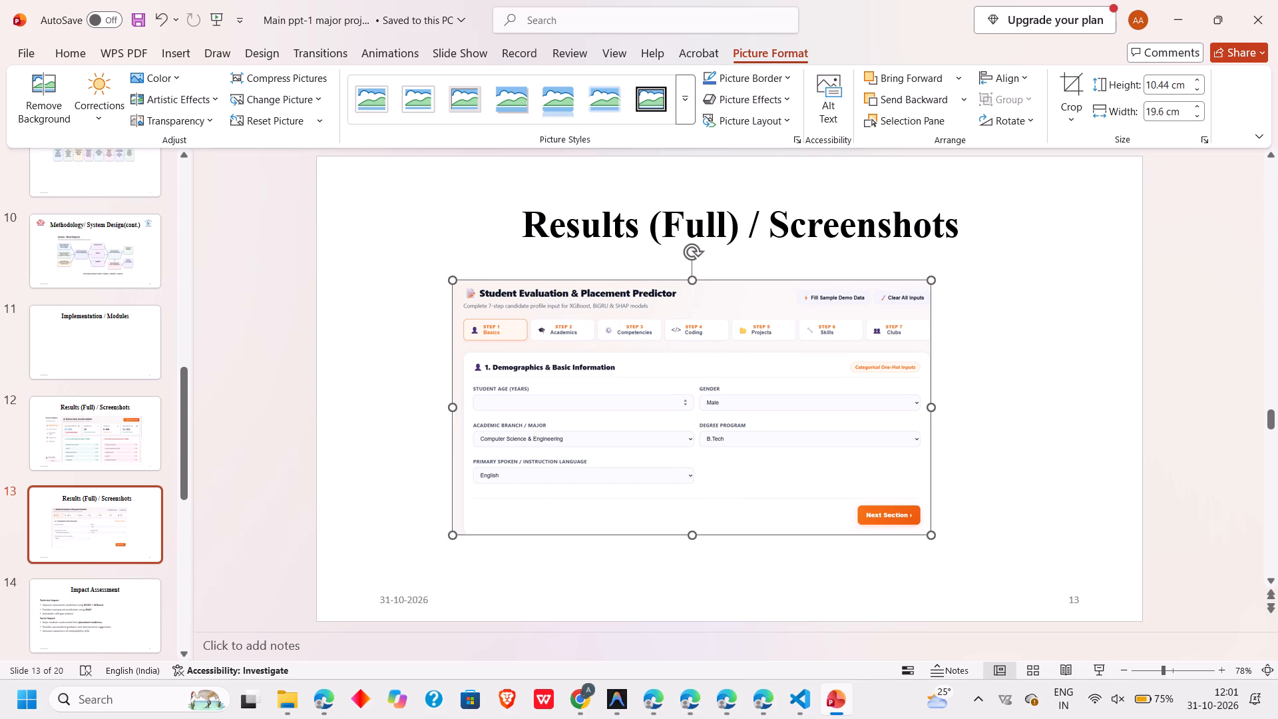
{"action": "left_click_drag", "start_coordinate": [447, 409], "coordinate": [373, 423]}
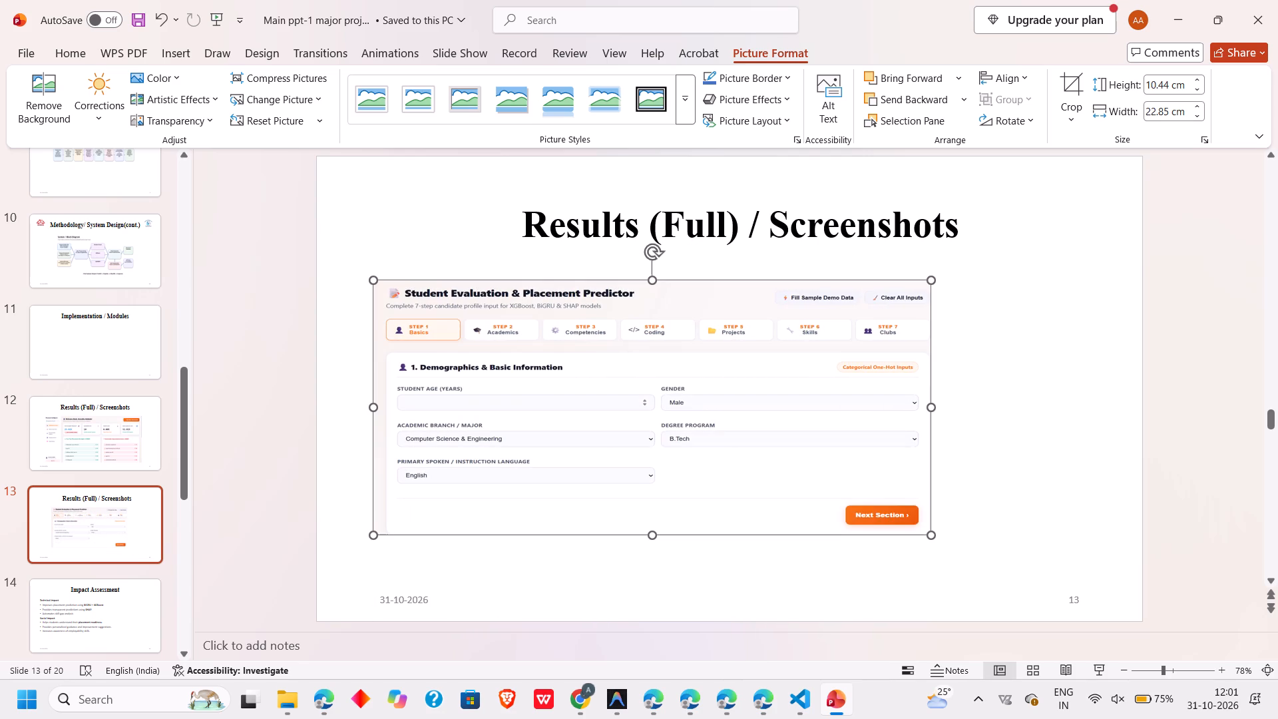
{"action": "left_click_drag", "start_coordinate": [927, 405], "coordinate": [883, 405]}
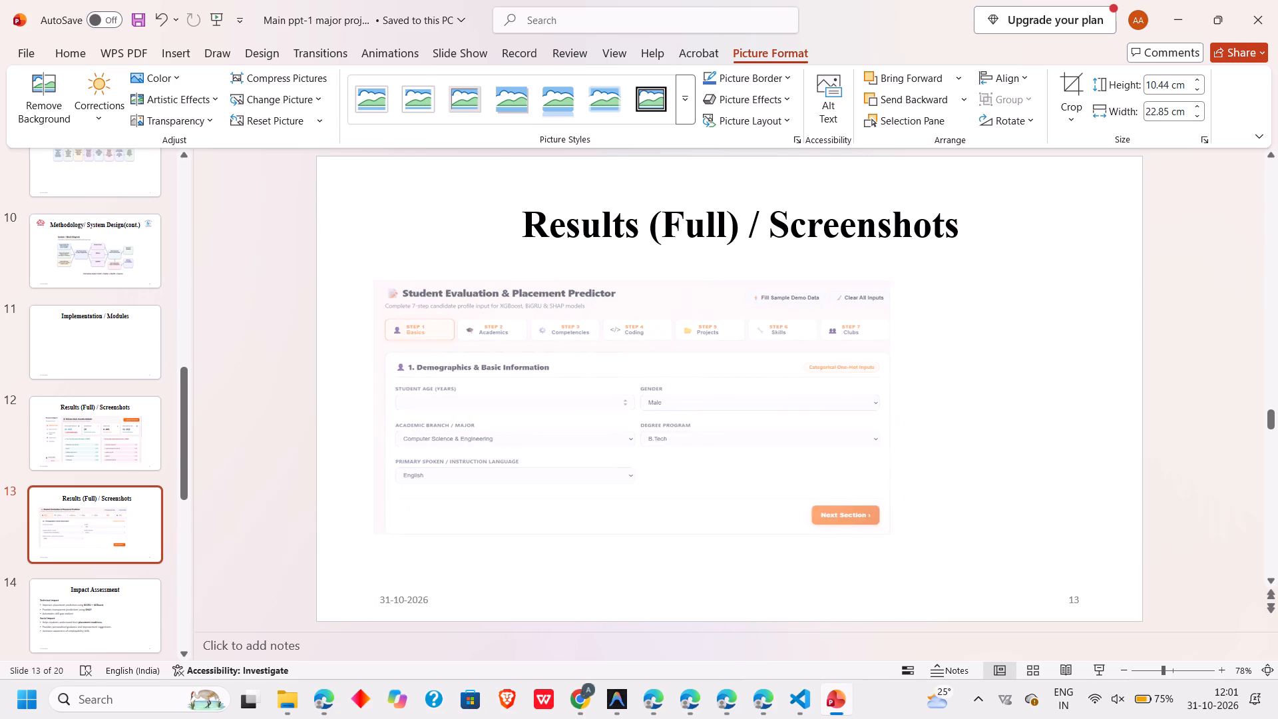
{"action": "left_click_drag", "start_coordinate": [883, 405], "coordinate": [783, 426]}
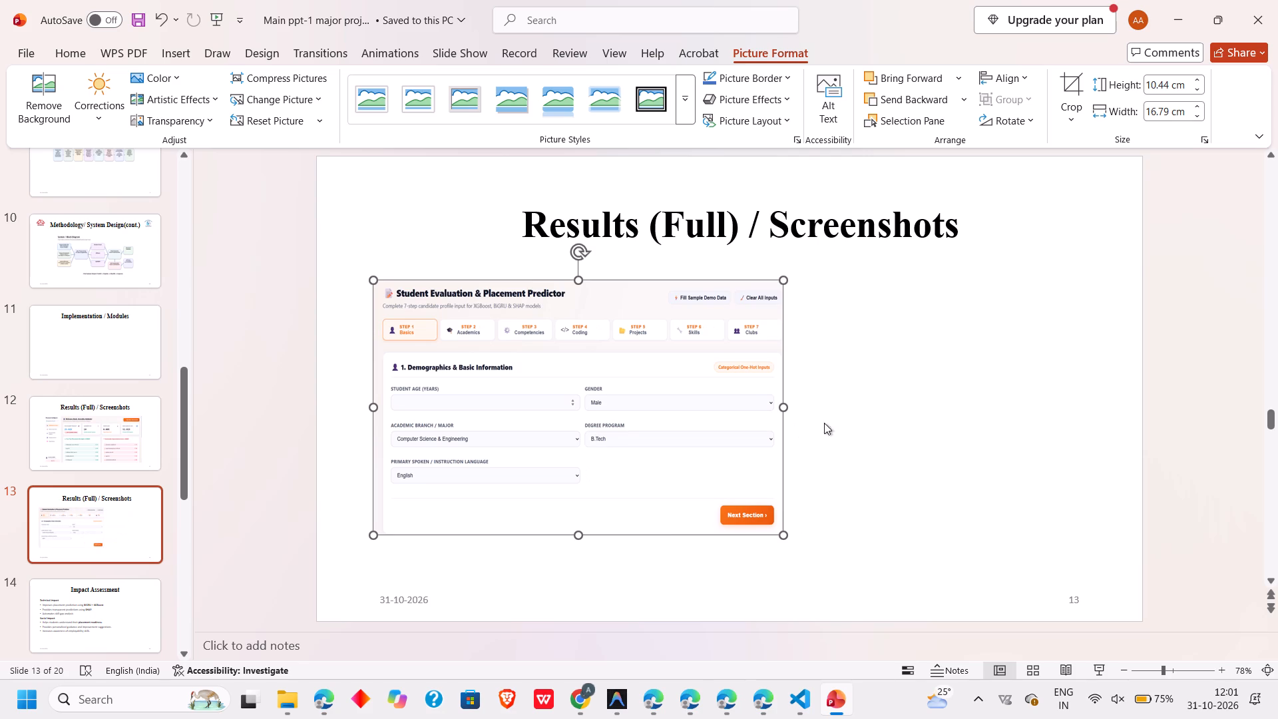
{"action": "left_click_drag", "start_coordinate": [783, 404], "coordinate": [769, 404]}
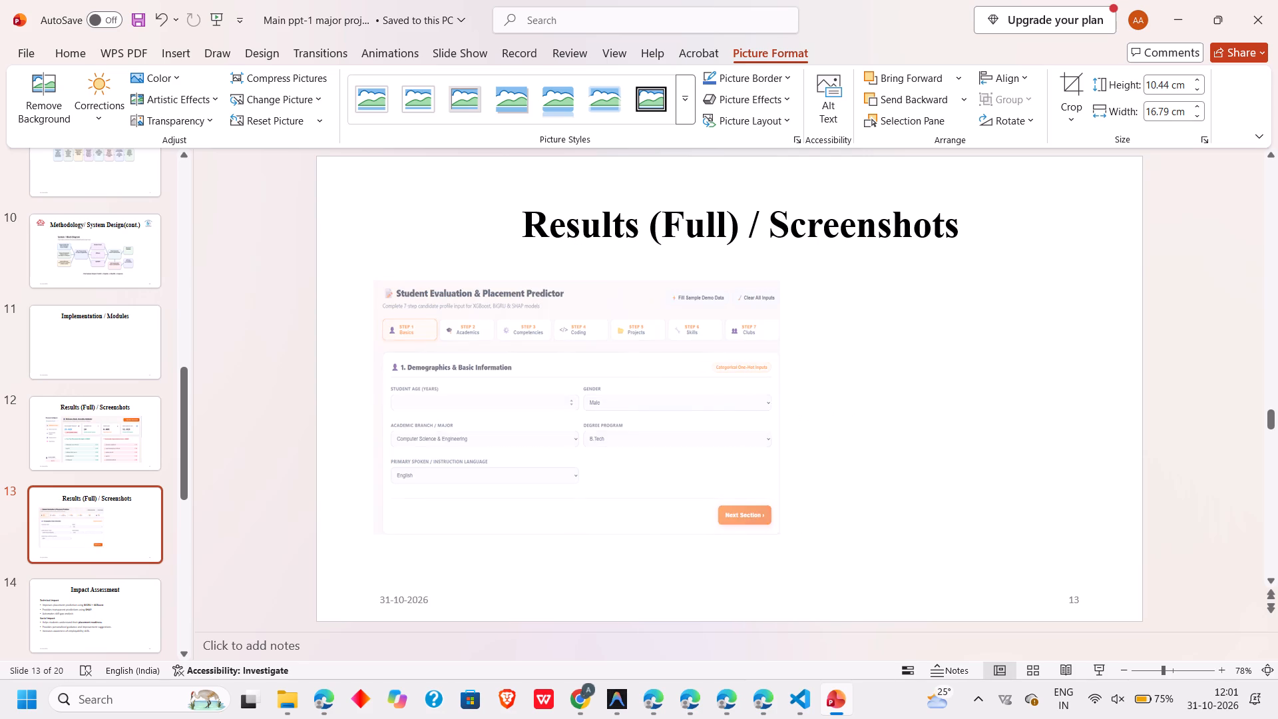
{"action": "left_click_drag", "start_coordinate": [769, 404], "coordinate": [754, 404]}
{"action": "left_click", "coordinate": [847, 382]}
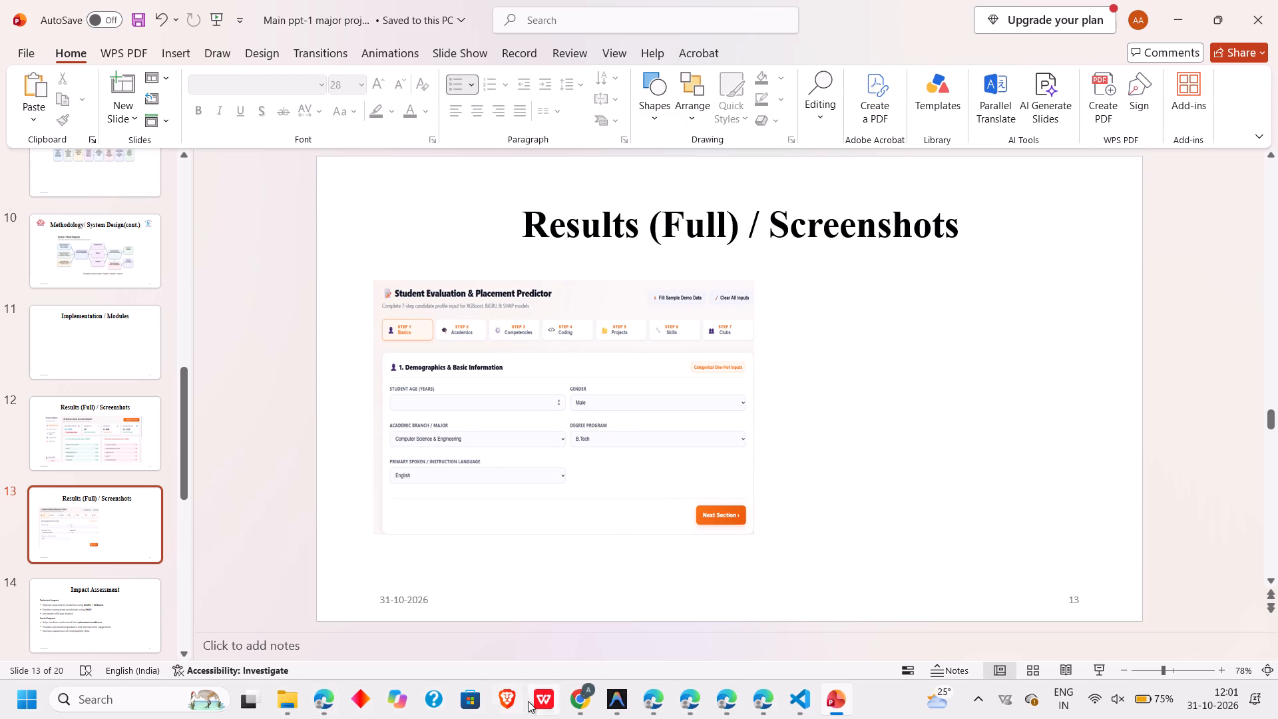
Switch to the Placement Intelligence app in Chrome and capture a screenshot of the Model Metrics page's main area, excluding the navigation sidebar.
{"action": "left_click", "coordinate": [575, 699]}
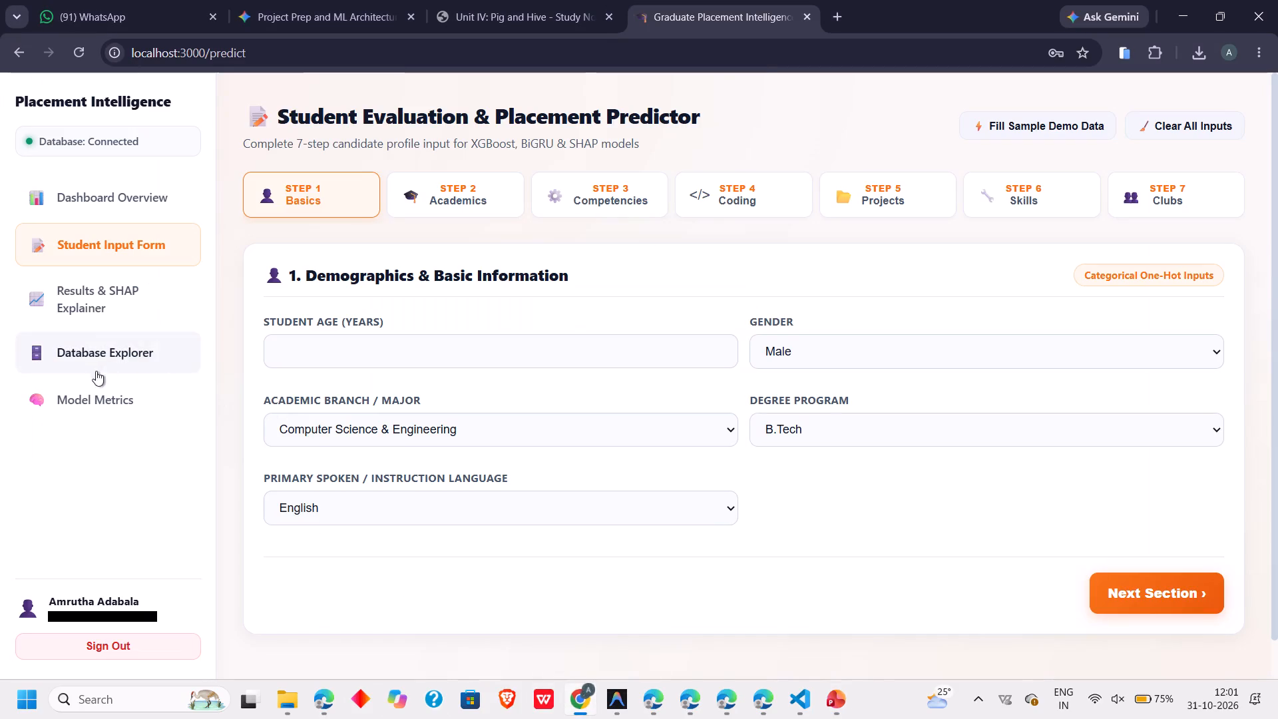
{"action": "left_click", "coordinate": [134, 312]}
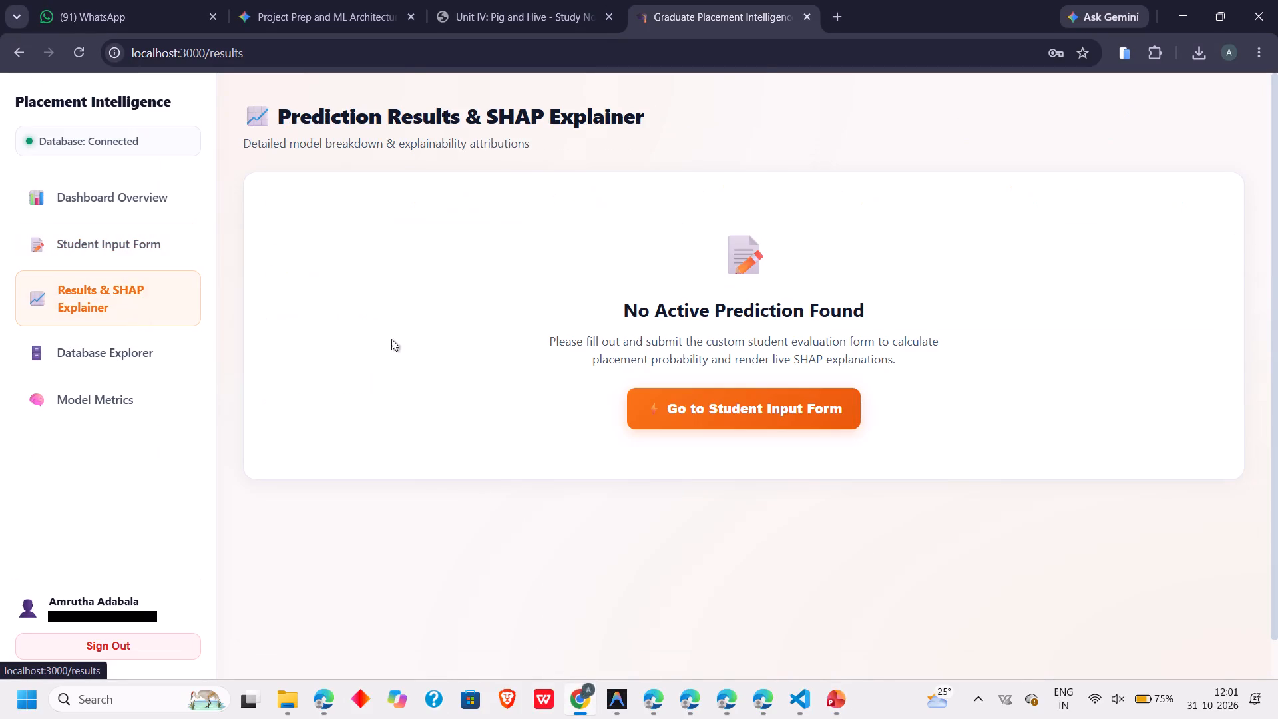
{"action": "left_click", "coordinate": [53, 395]}
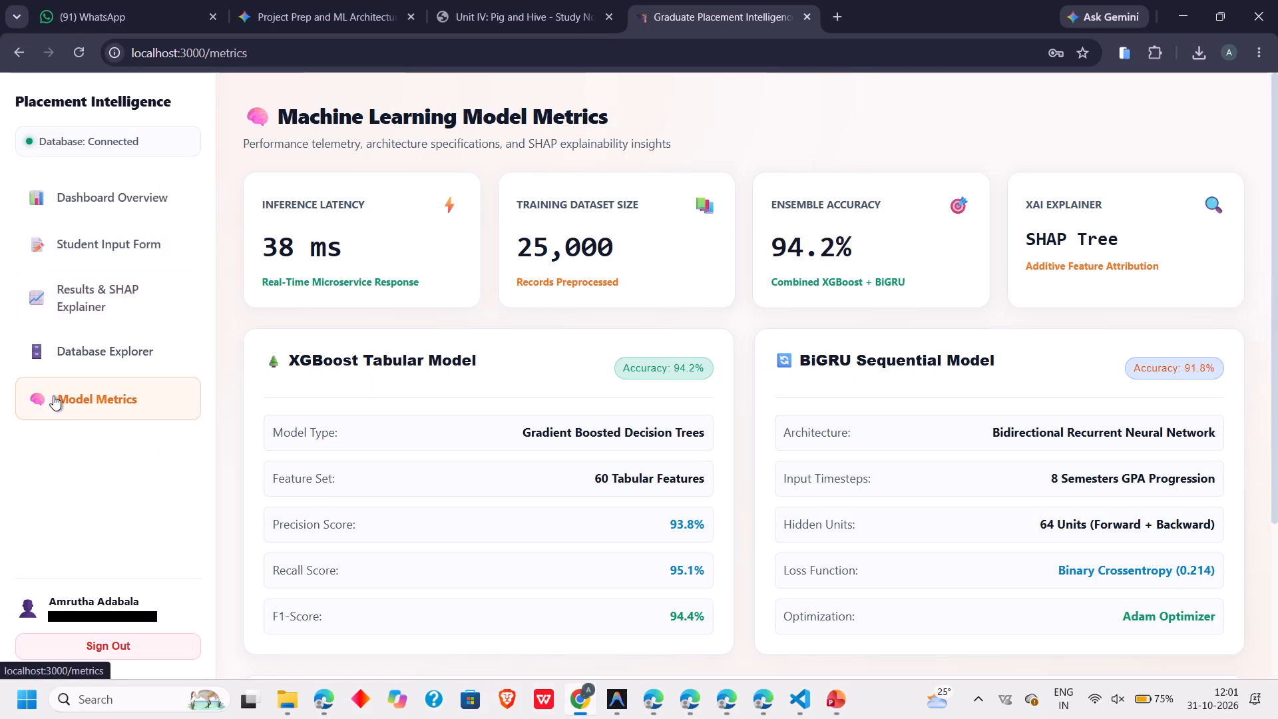
{"action": "scroll", "coordinate": [544, 405], "scroll_direction": "down", "scroll_amount": 1}
{"action": "scroll", "coordinate": [544, 405], "scroll_direction": "up", "scroll_amount": 1}
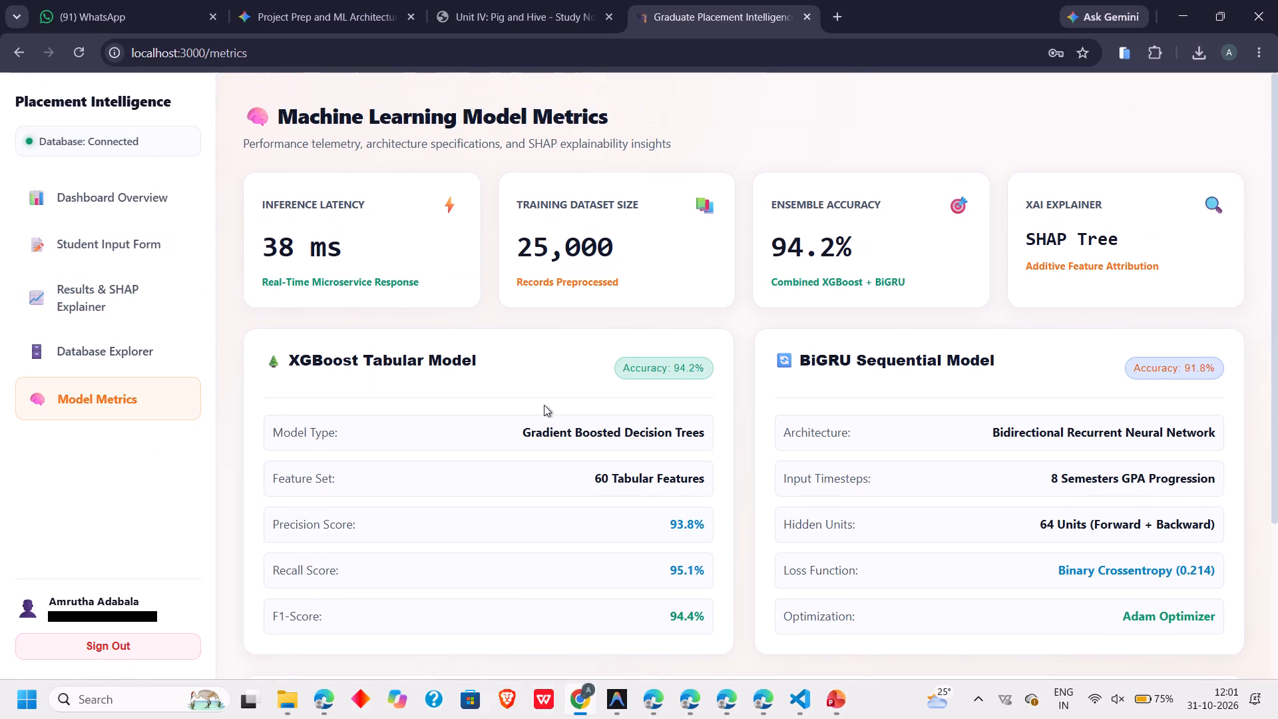
{"action": "scroll", "coordinate": [544, 405], "scroll_direction": "up", "scroll_amount": 1}
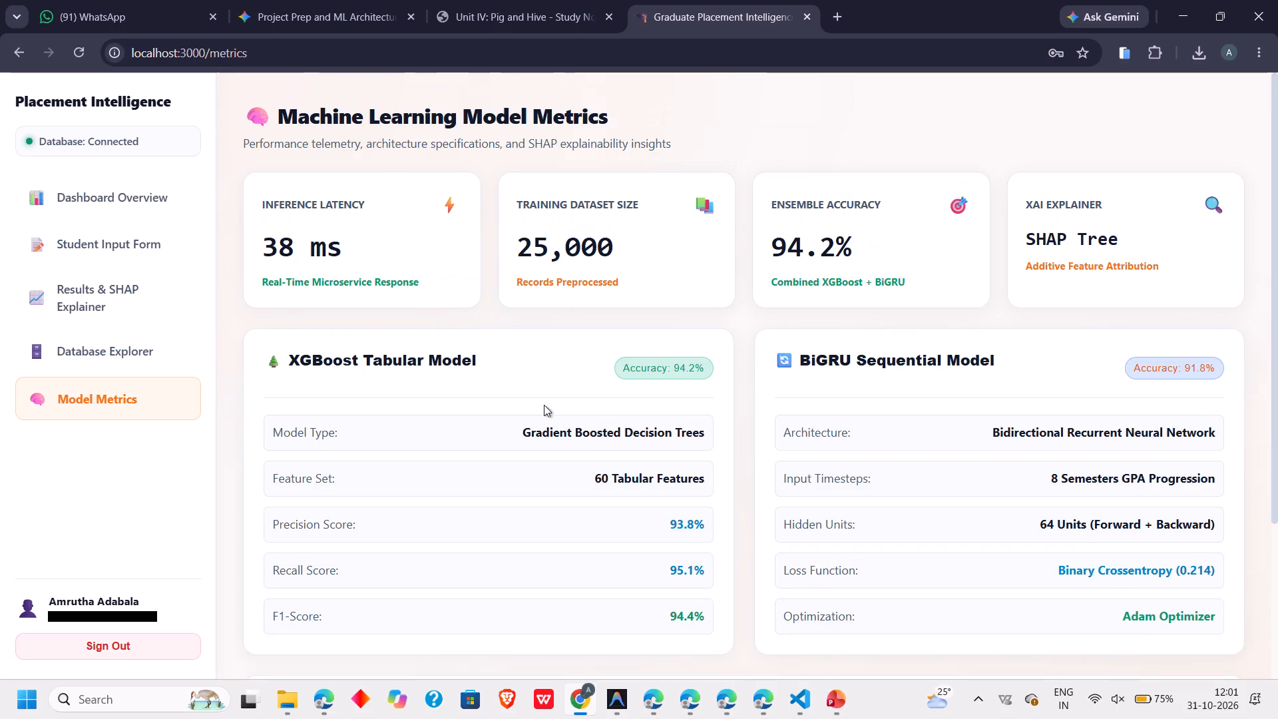
{"action": "key", "text": "shift+super+s"}
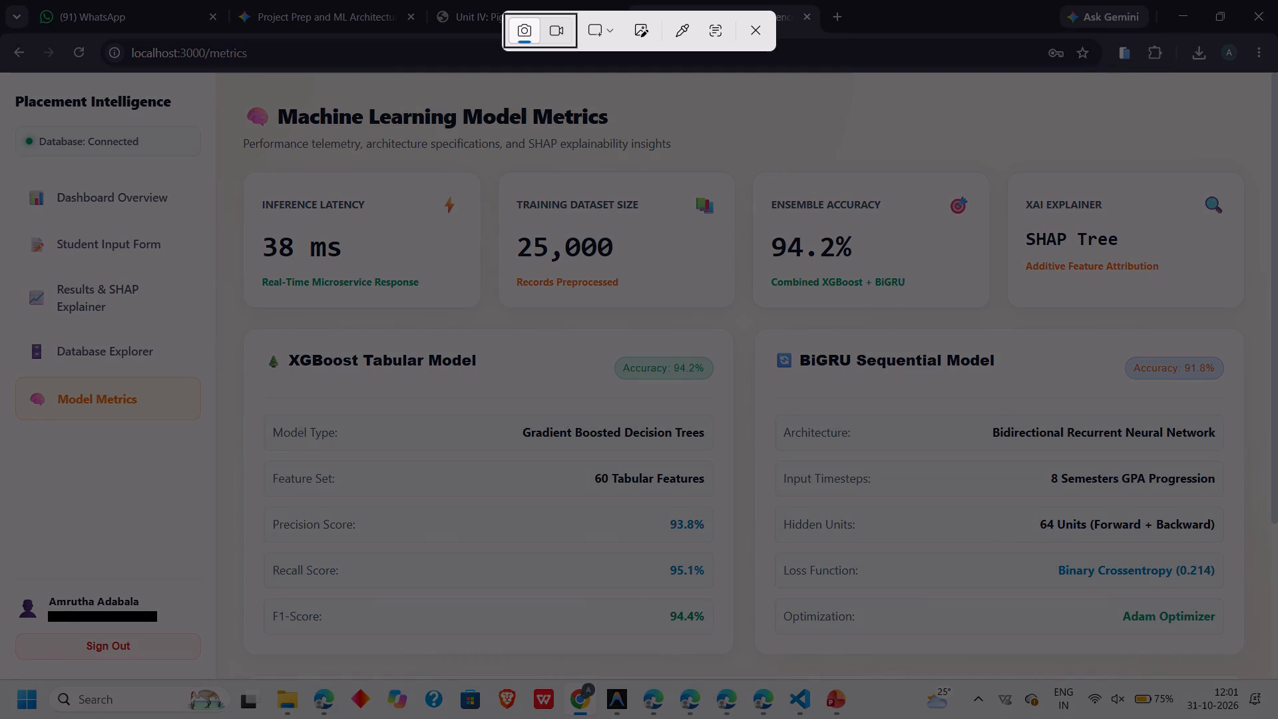
{"action": "left_click_drag", "start_coordinate": [230, 84], "coordinate": [1210, 384]}
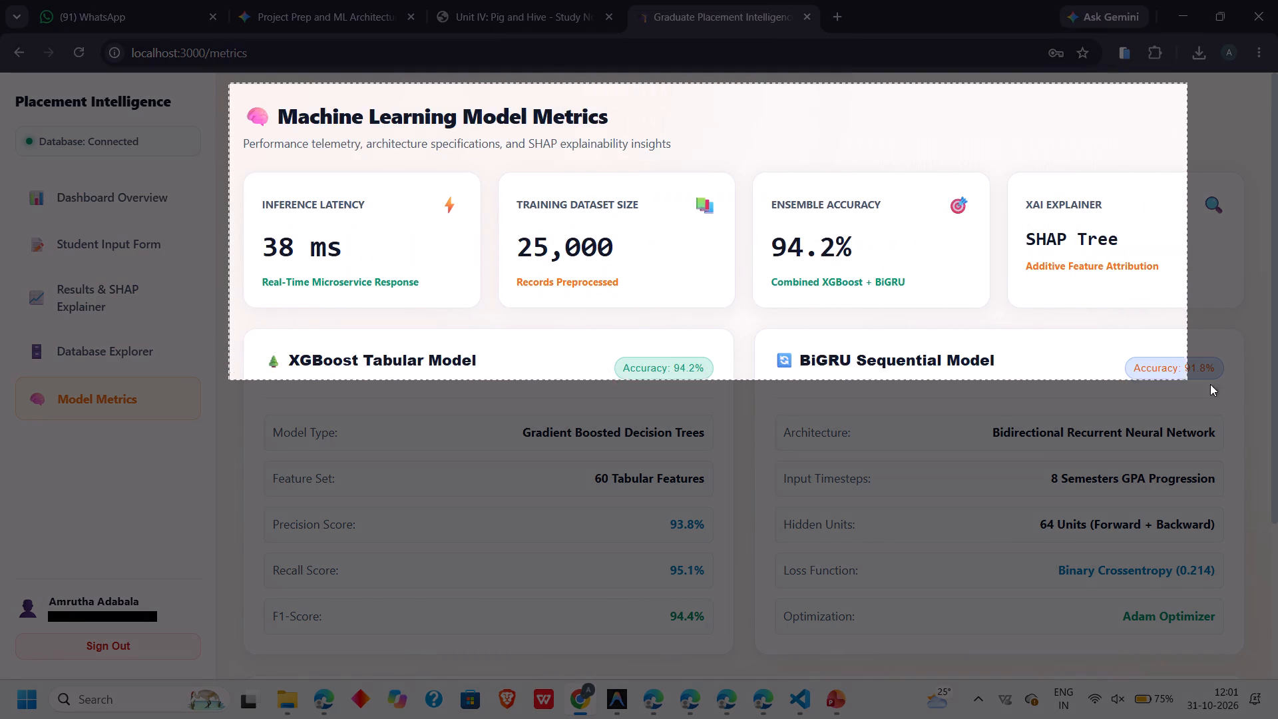
{"action": "left_click_drag", "start_coordinate": [1210, 384], "coordinate": [1253, 652]}
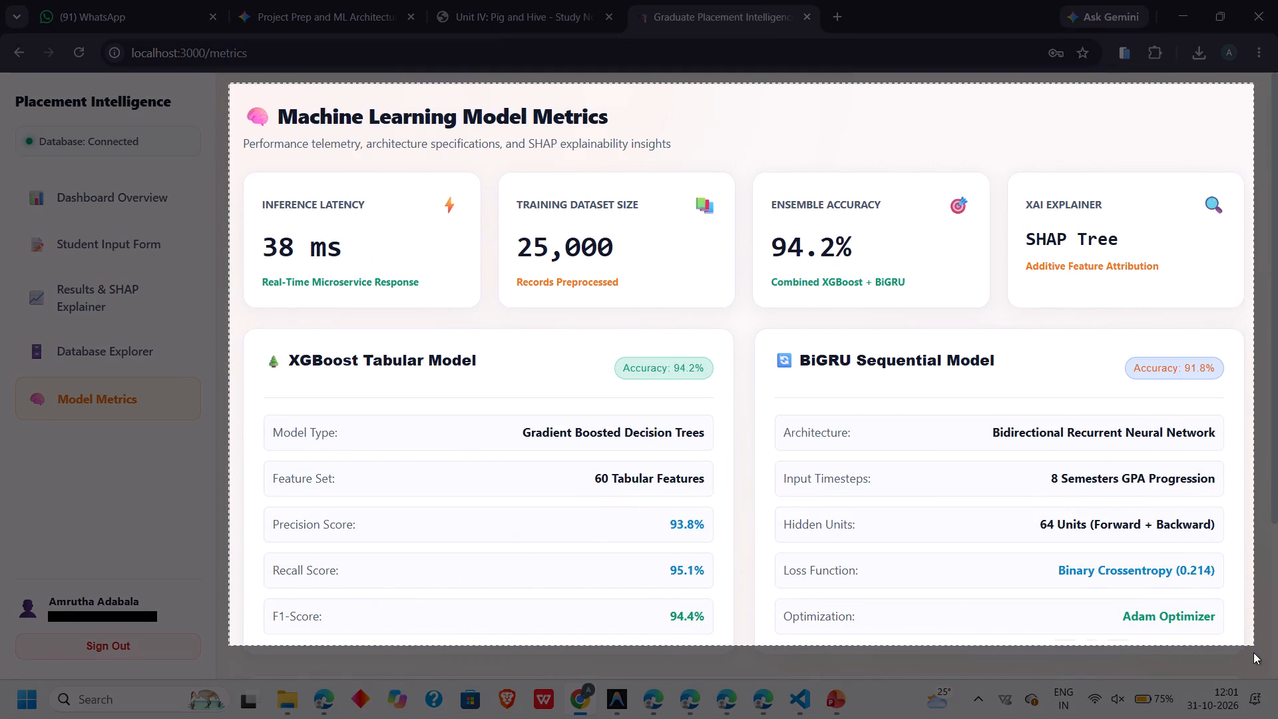
{"action": "left_click_drag", "start_coordinate": [1253, 652], "coordinate": [1249, 648]}
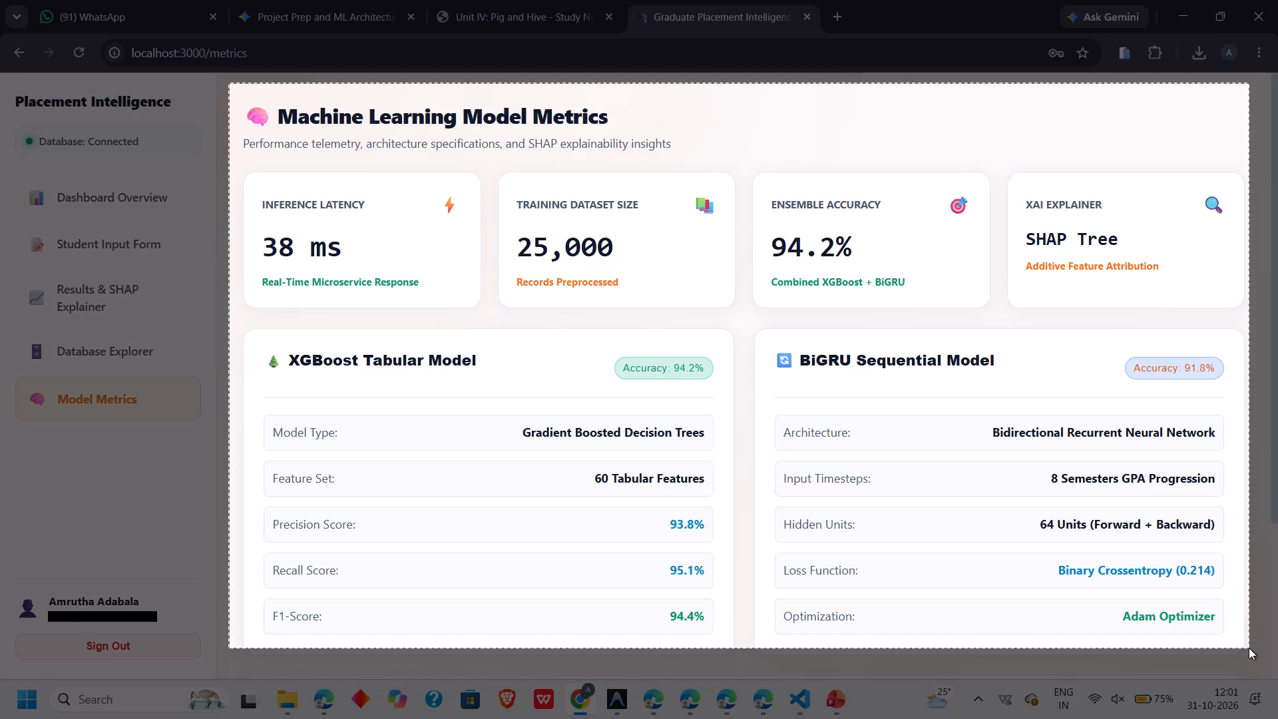
{"action": "left_click_drag", "start_coordinate": [1249, 648], "coordinate": [1247, 656]}
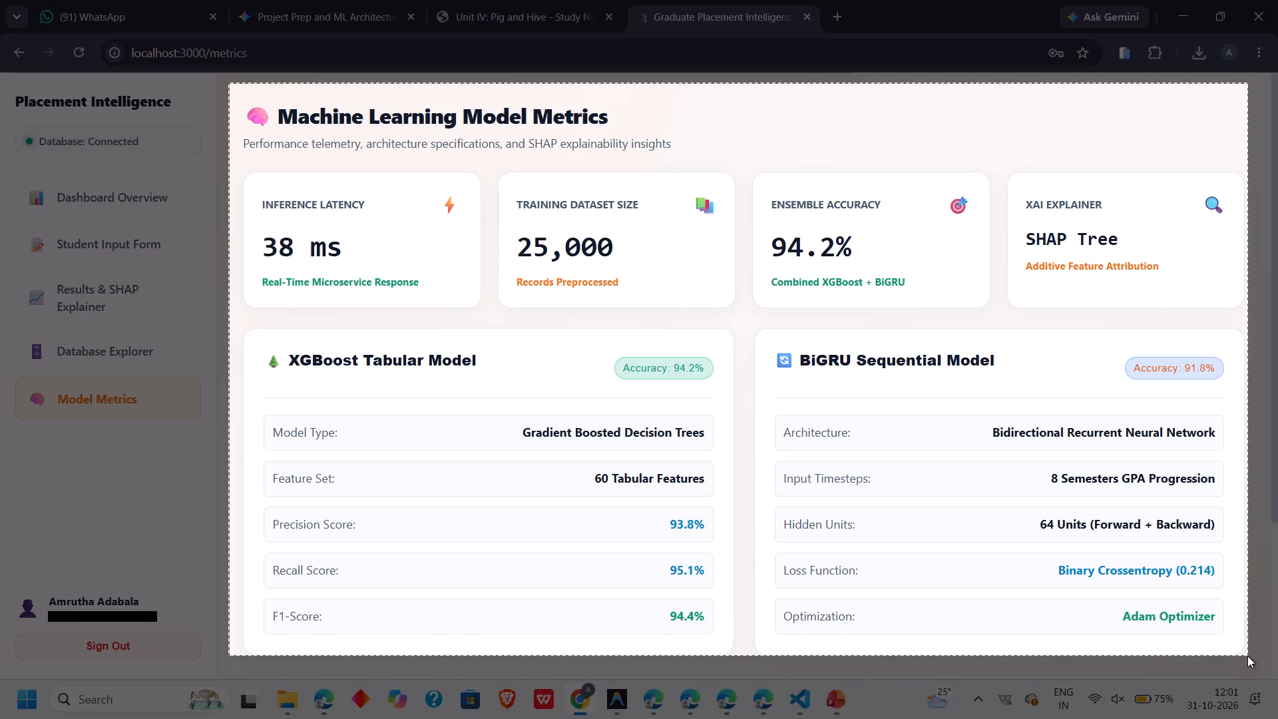
{"action": "left_click_drag", "start_coordinate": [1247, 656], "coordinate": [1247, 655]}
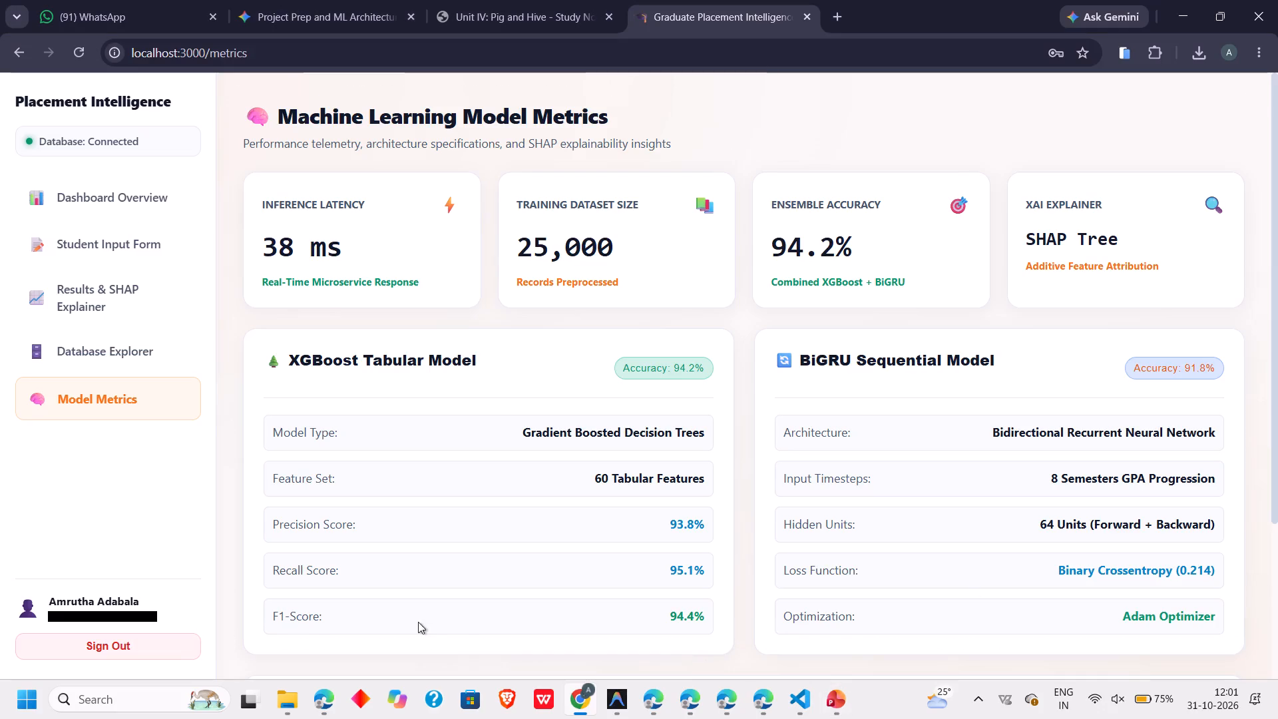
Copy the newest capture from the Screenshots folder in File Explorer and paste it onto slide 13 in PowerPoint.
{"action": "left_click", "coordinate": [267, 706]}
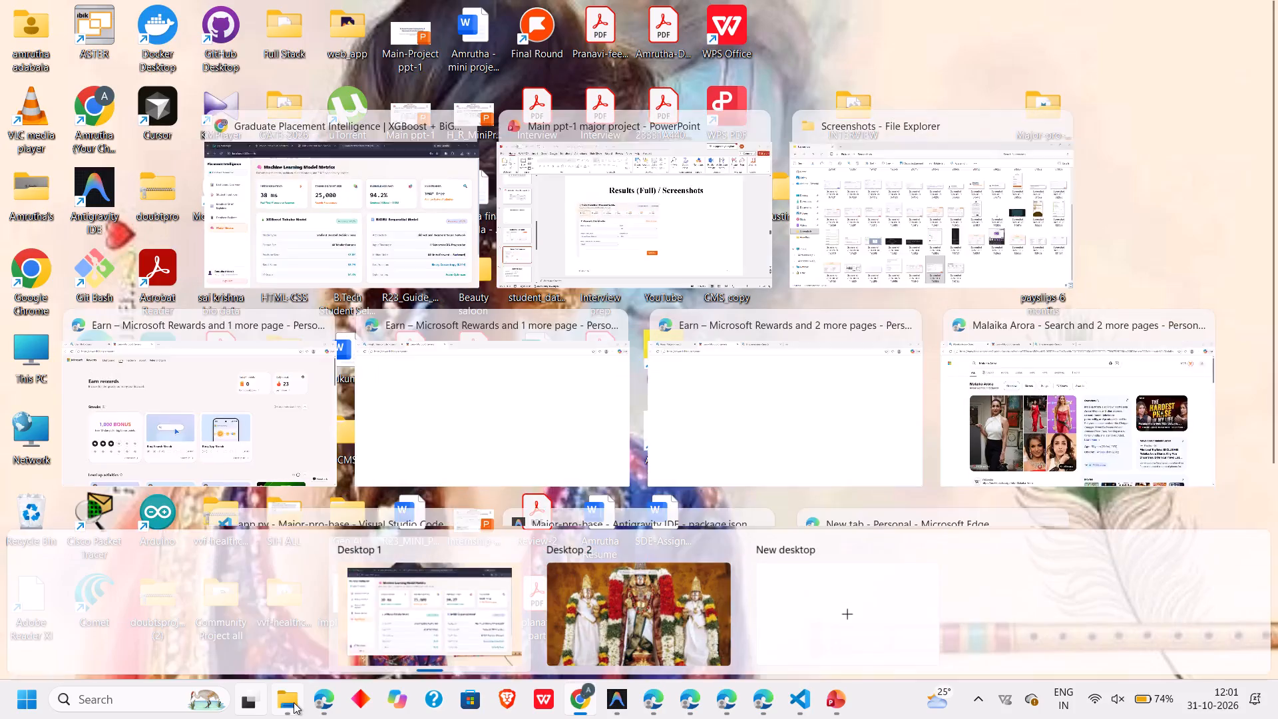
{"action": "left_click", "coordinate": [294, 702]}
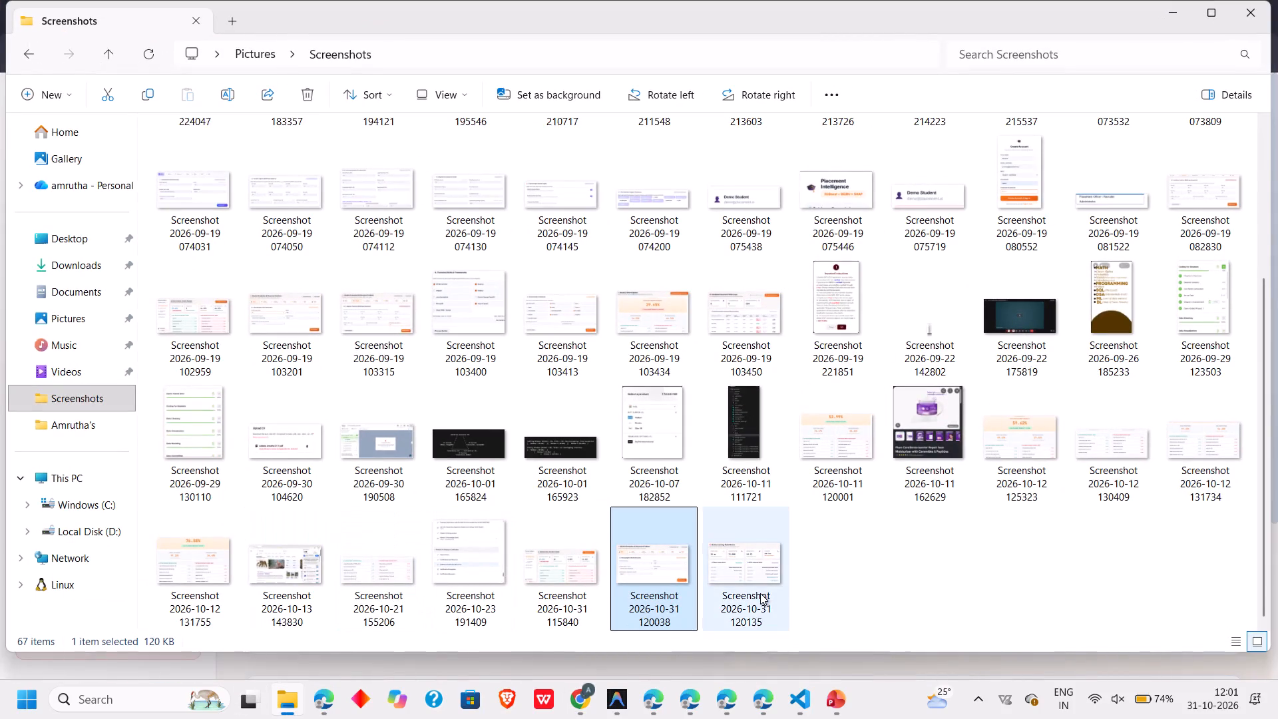
{"action": "right_click", "coordinate": [760, 593]}
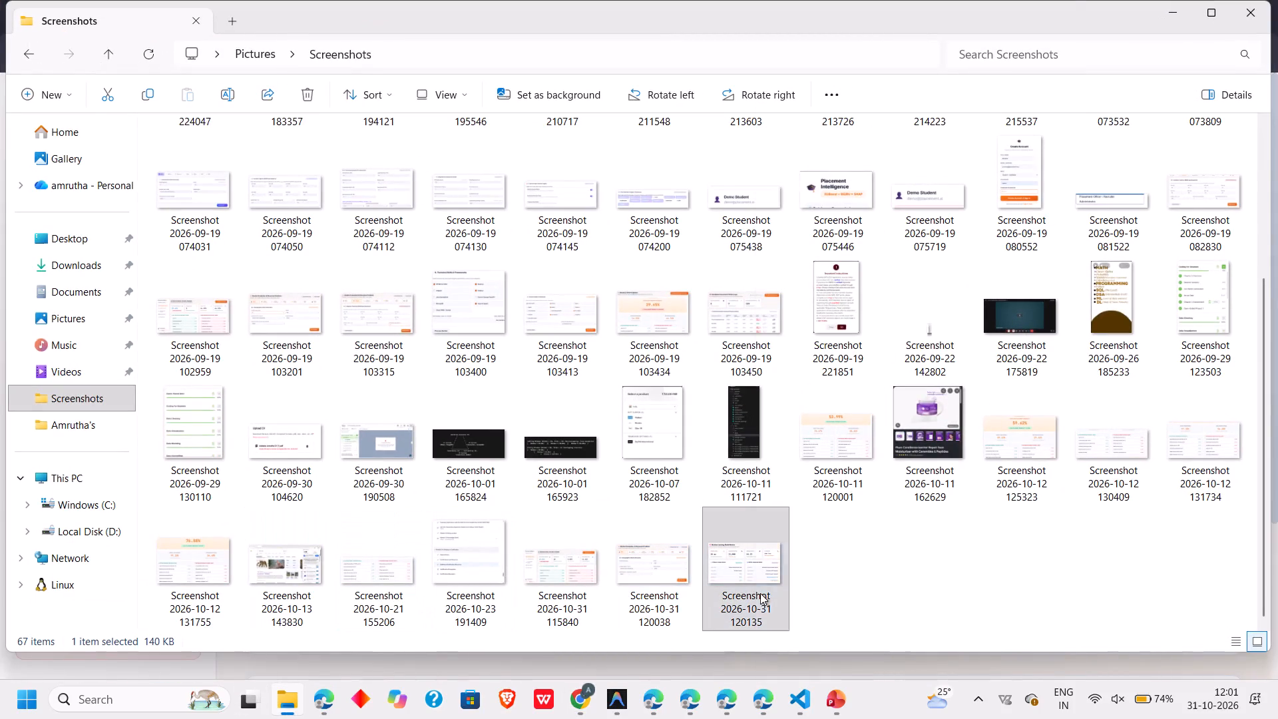
{"action": "left_click", "coordinate": [840, 29]}
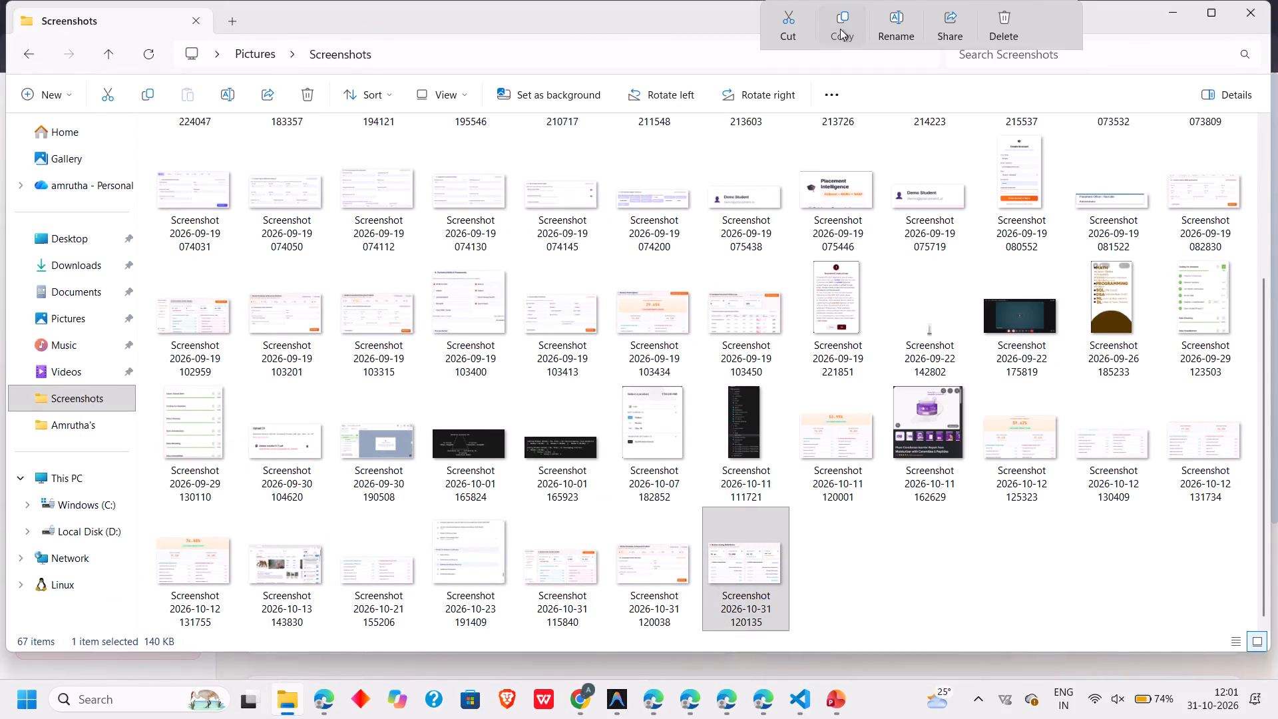
{"action": "left_click", "coordinate": [838, 702]}
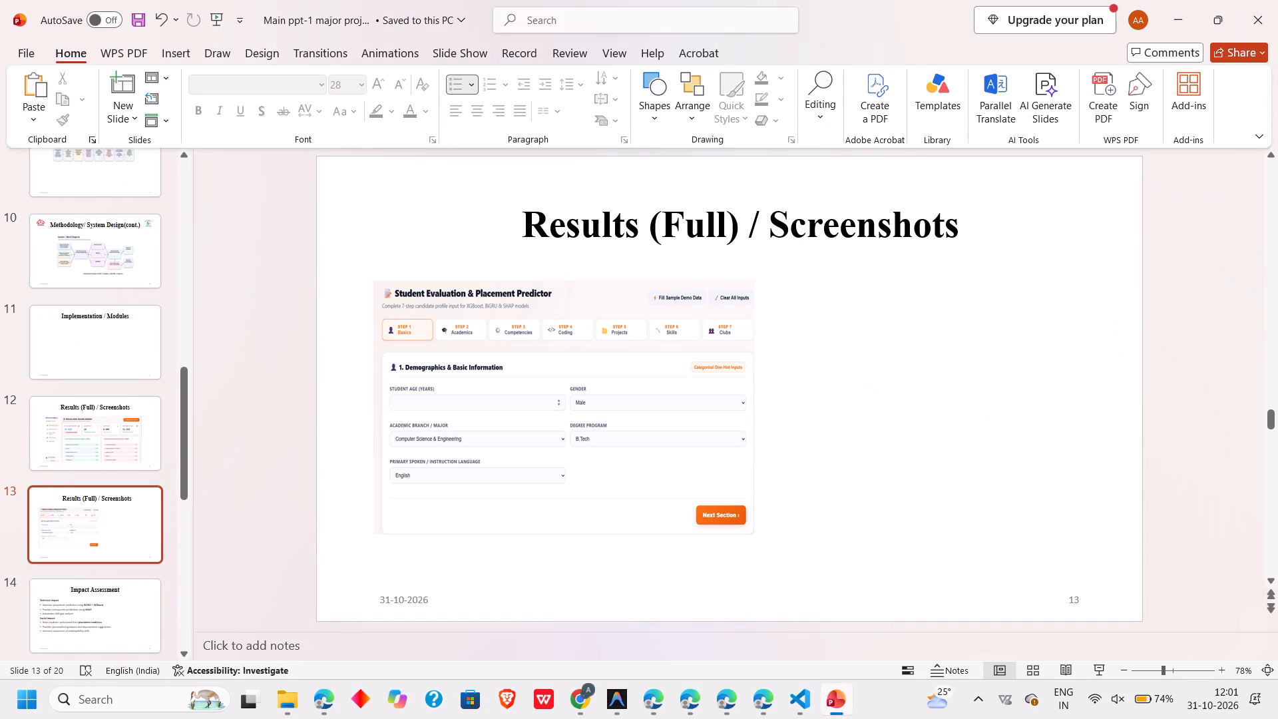
{"action": "left_click", "coordinate": [833, 377]}
{"action": "right_click", "coordinate": [885, 373]}
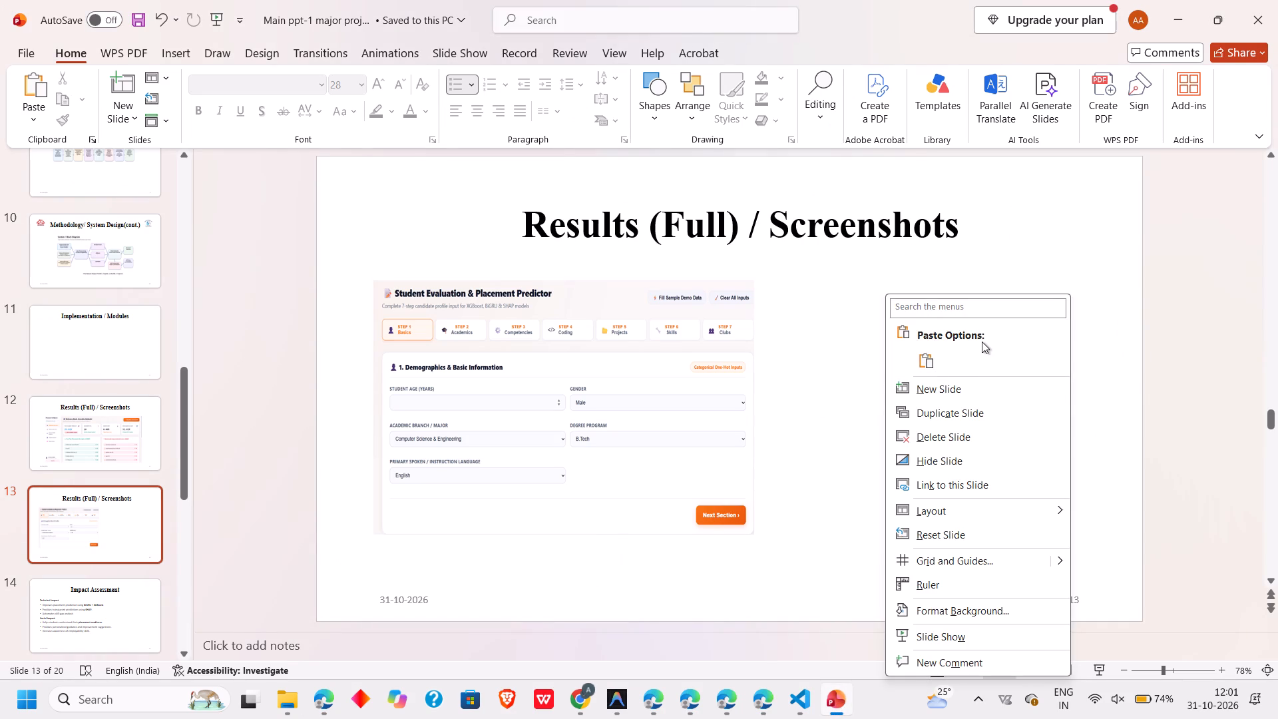
{"action": "left_click", "coordinate": [928, 359]}
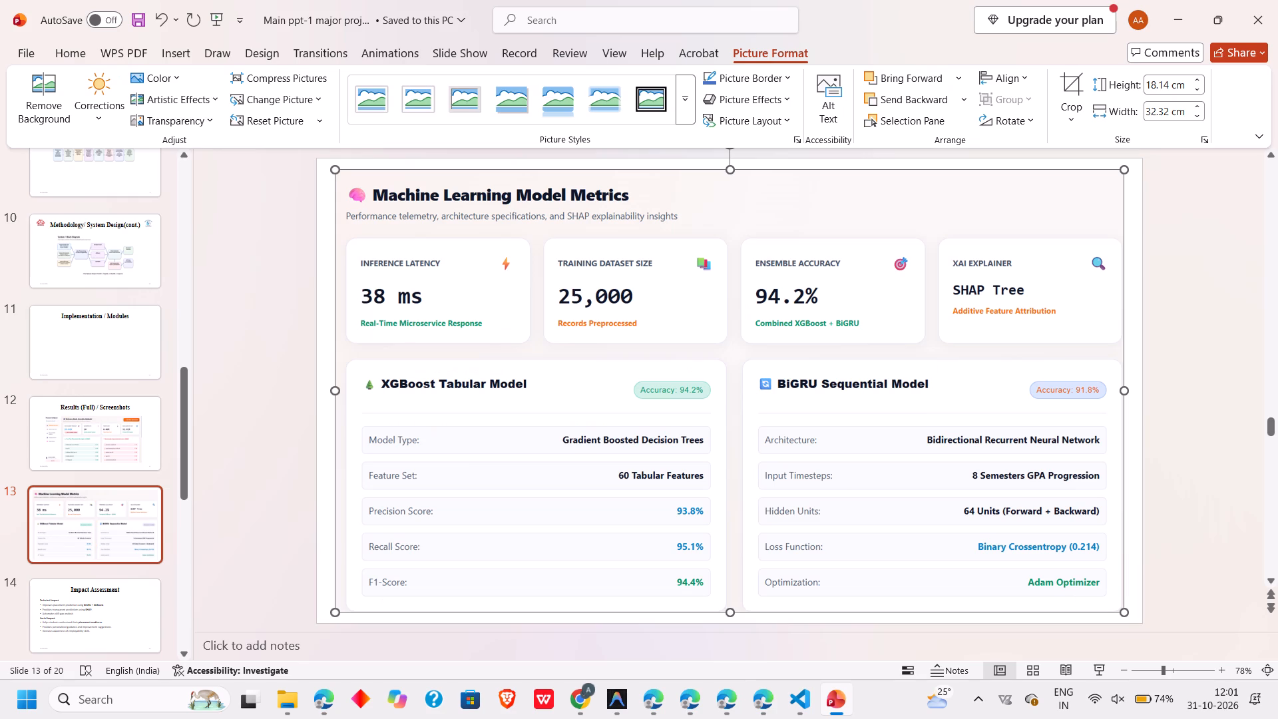
Shrink the Model Metrics picture to about 10.32 cm by 18.38 cm and place it below the title on the slide's right side.
{"action": "left_click_drag", "start_coordinate": [333, 167], "coordinate": [666, 285]}
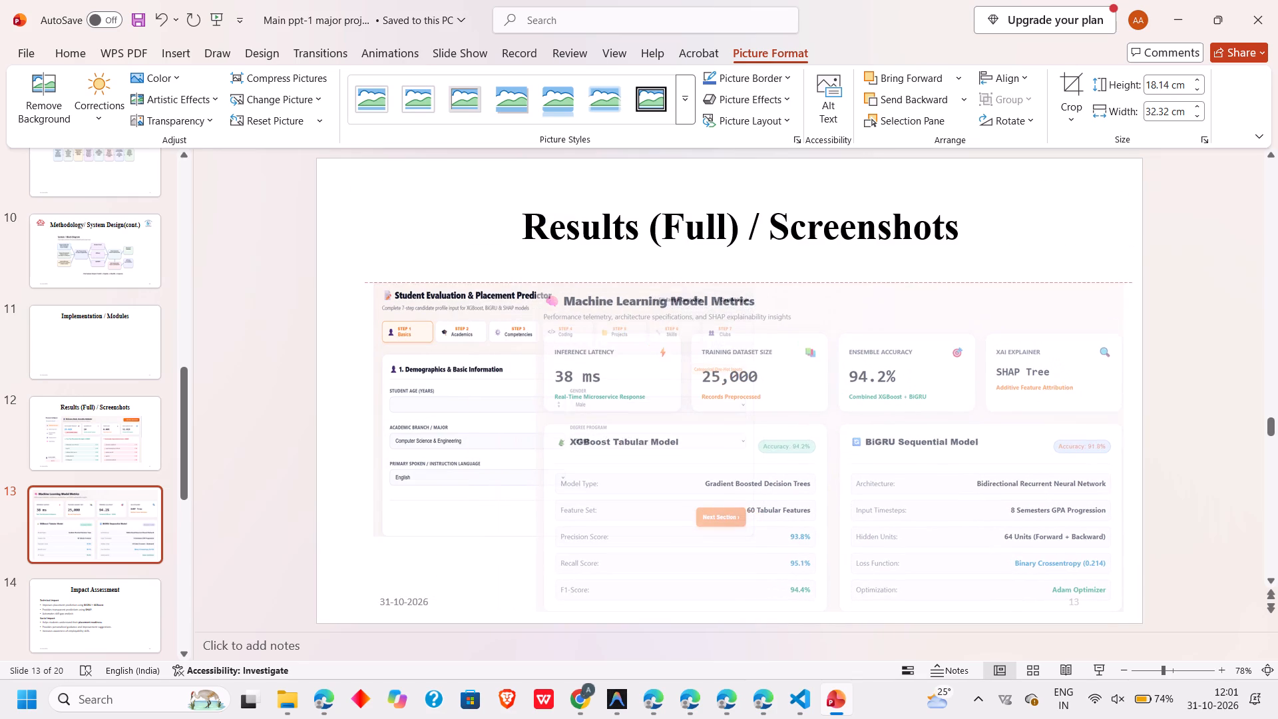
{"action": "left_click_drag", "start_coordinate": [666, 285], "coordinate": [716, 325]}
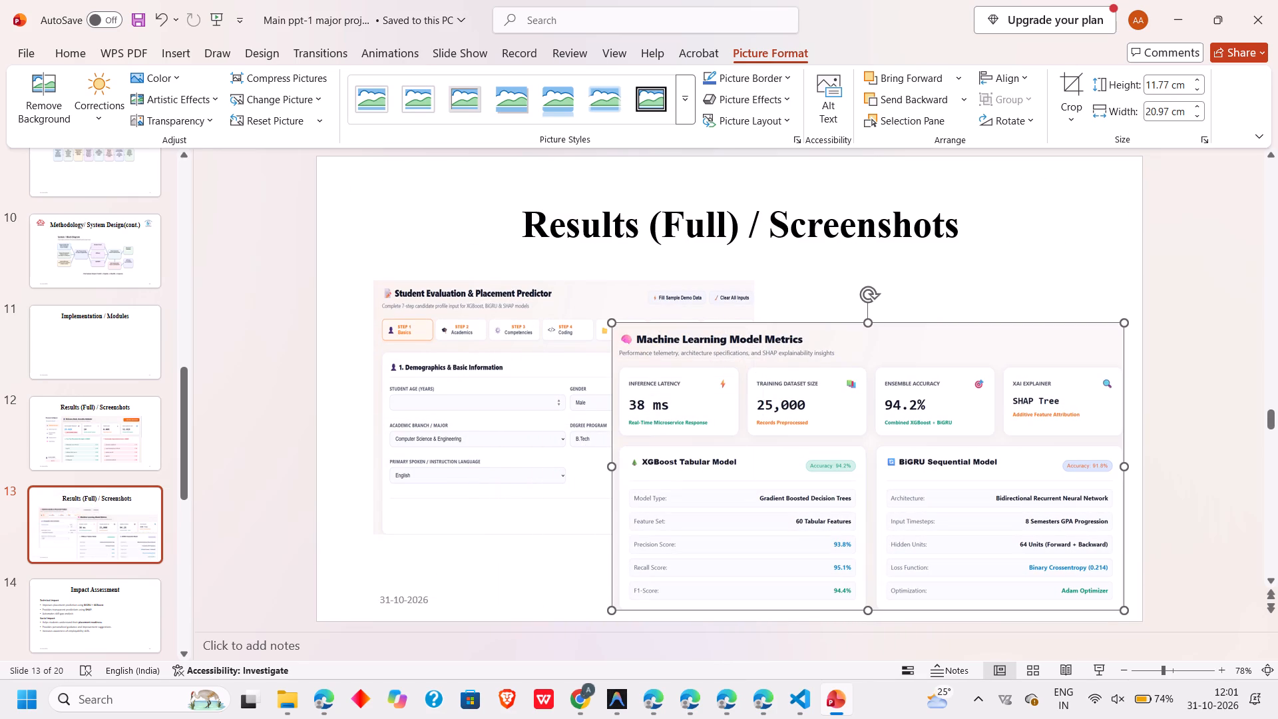
{"action": "left_click_drag", "start_coordinate": [1126, 612], "coordinate": [1060, 563]}
{"action": "left_click_drag", "start_coordinate": [836, 330], "coordinate": [863, 333]}
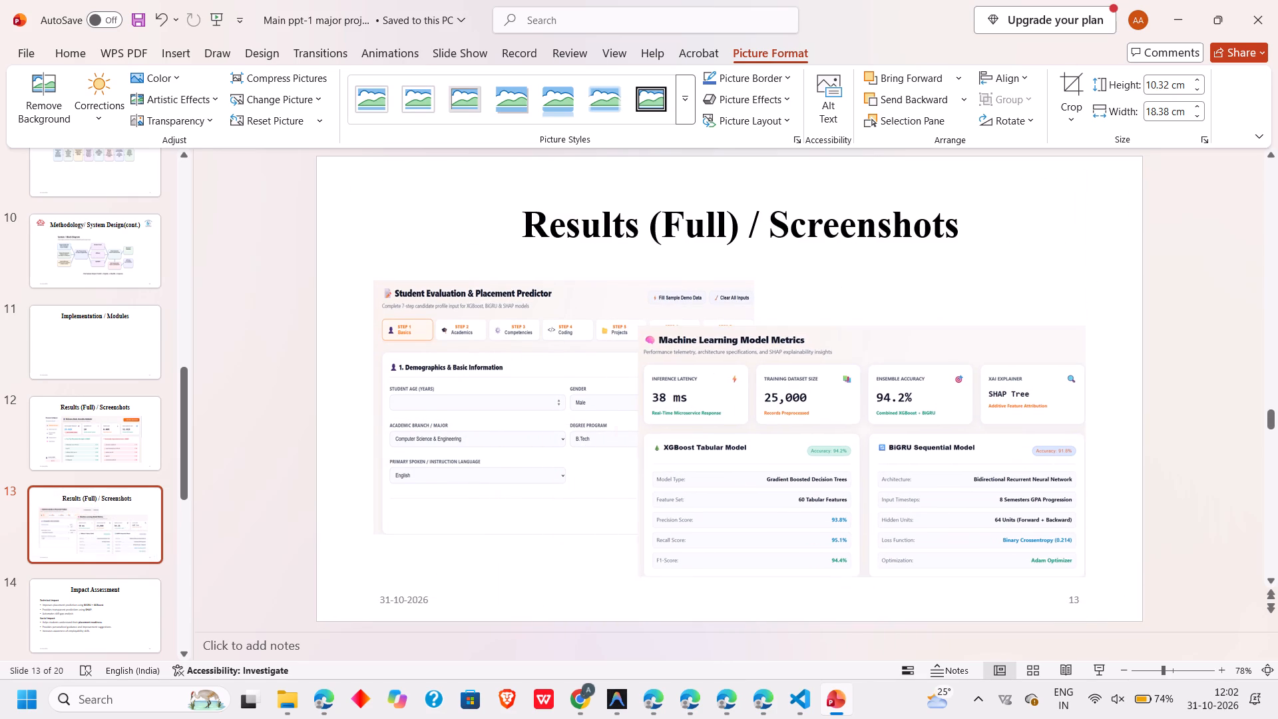
{"action": "left_click_drag", "start_coordinate": [863, 333], "coordinate": [892, 298]}
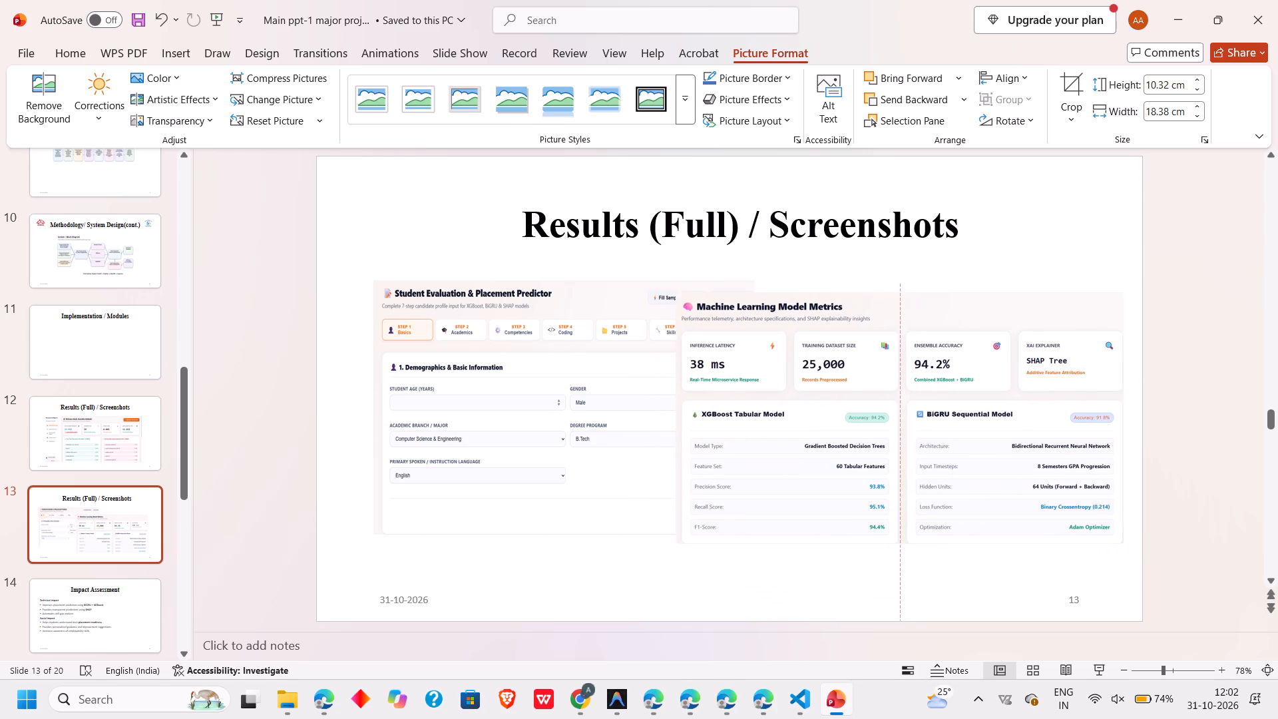
{"action": "left_click_drag", "start_coordinate": [892, 298], "coordinate": [852, 239]}
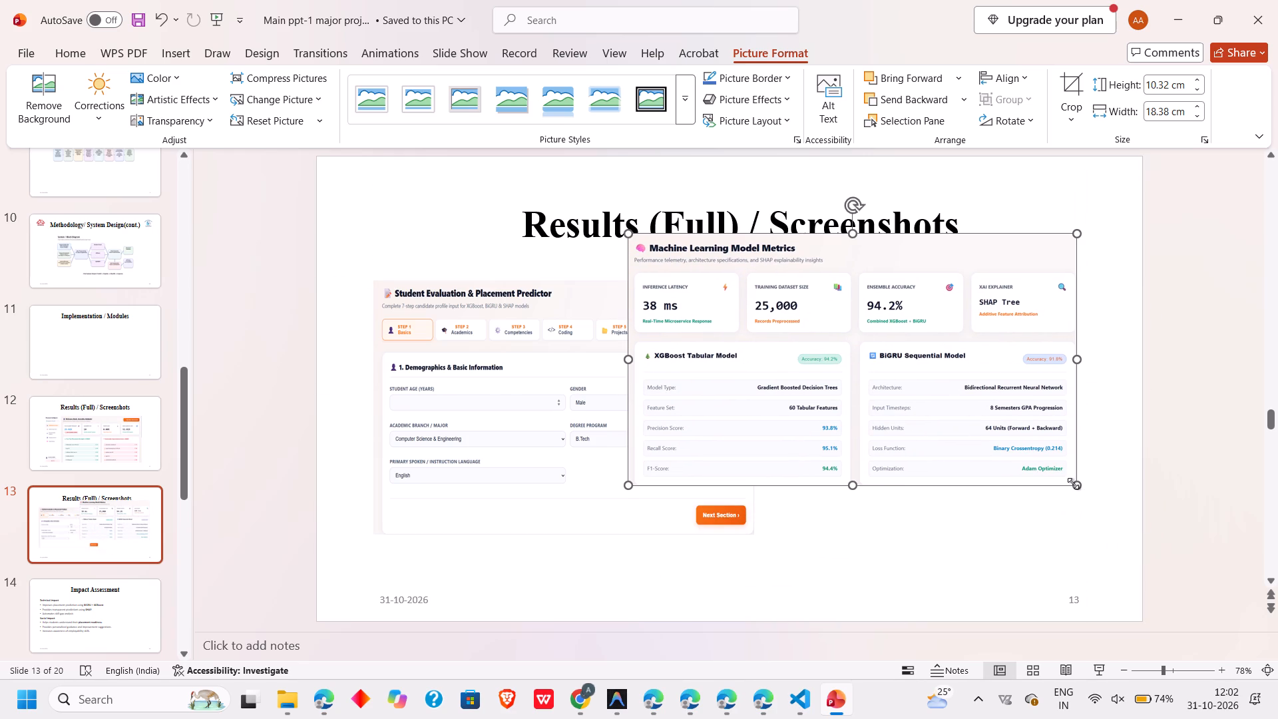
{"action": "left_click_drag", "start_coordinate": [1080, 491], "coordinate": [1075, 483]}
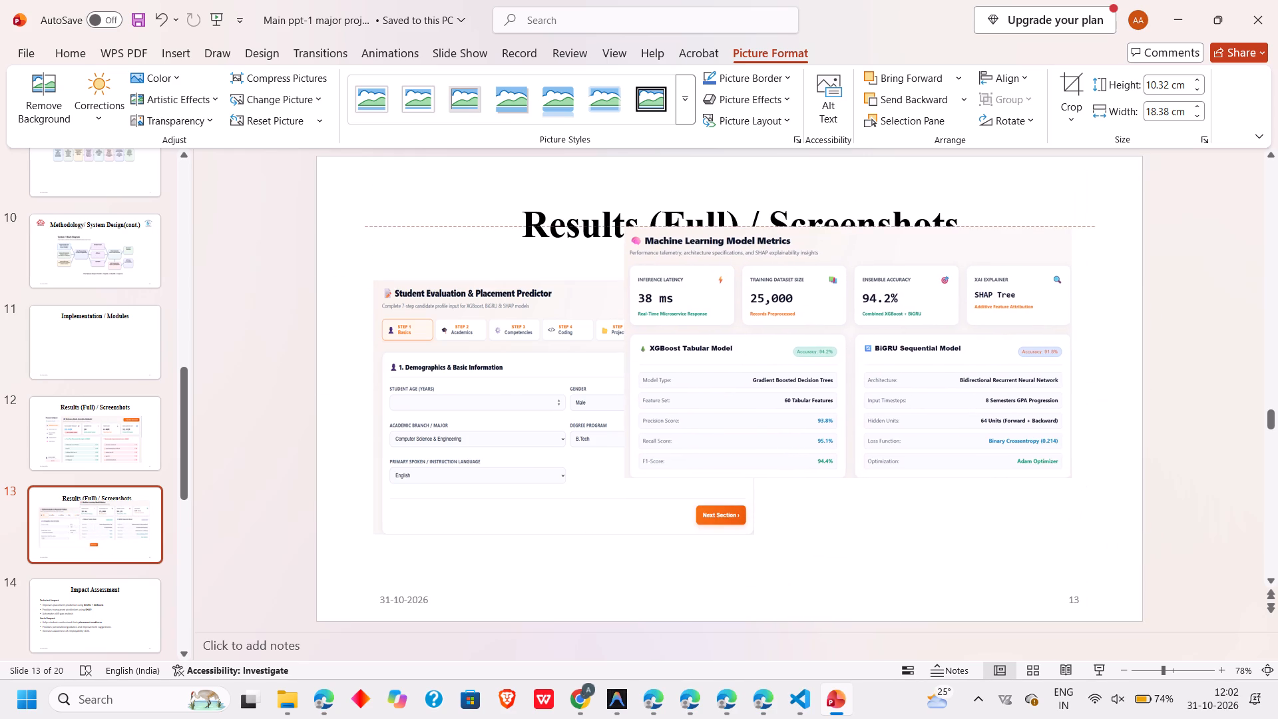
{"action": "left_click_drag", "start_coordinate": [1075, 483], "coordinate": [1129, 528]}
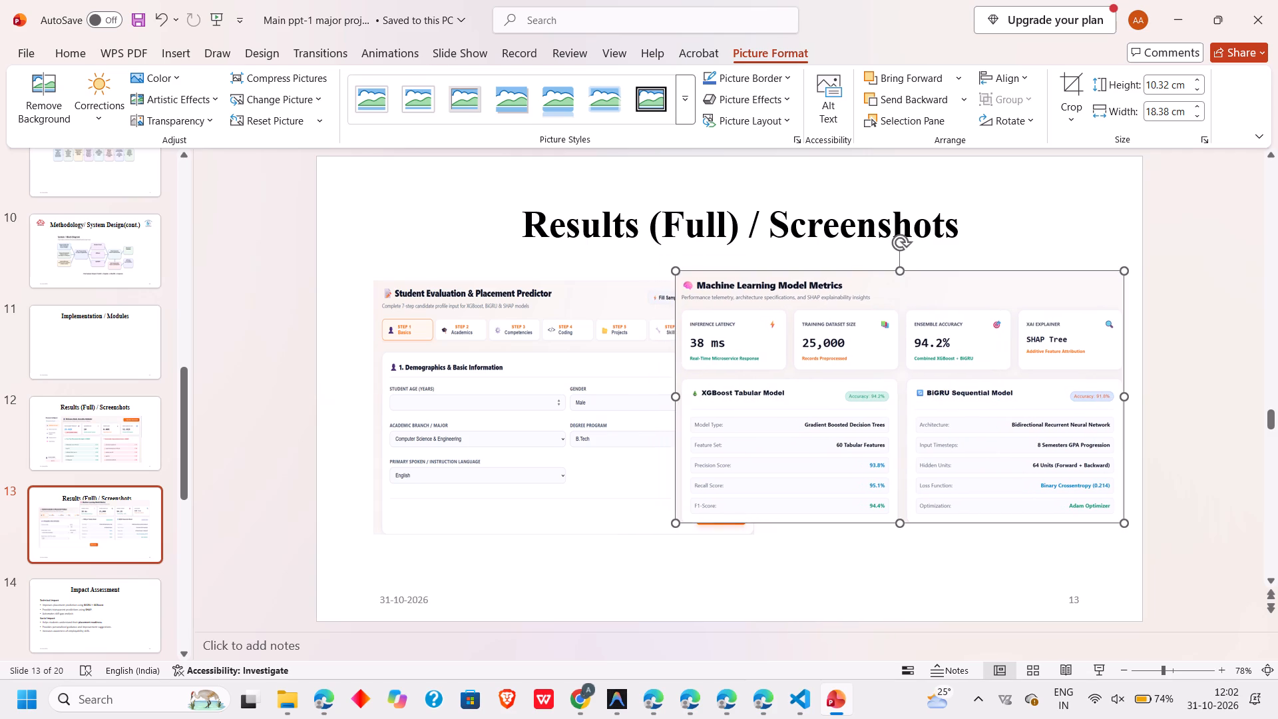
Move the Student Evaluation form picture horizontally to sit close to slide 13's left edge.
{"action": "left_click", "coordinate": [598, 422]}
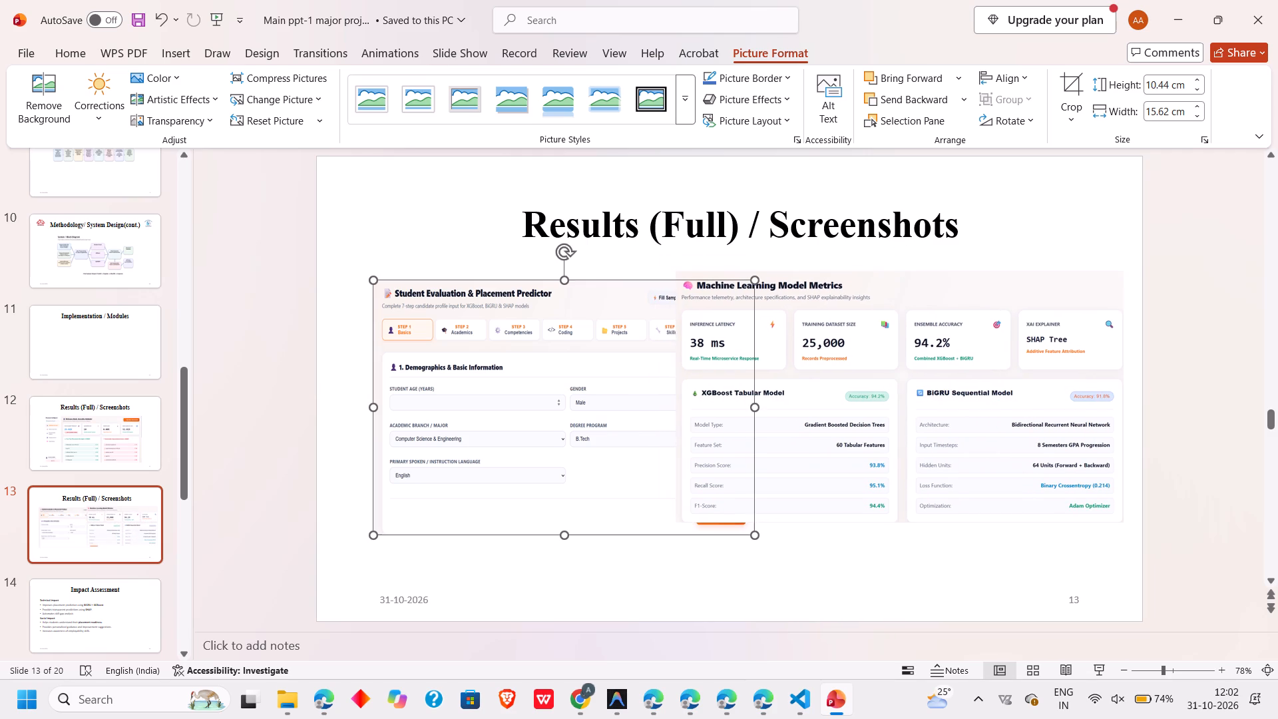
{"action": "left_click_drag", "start_coordinate": [578, 306], "coordinate": [530, 306]}
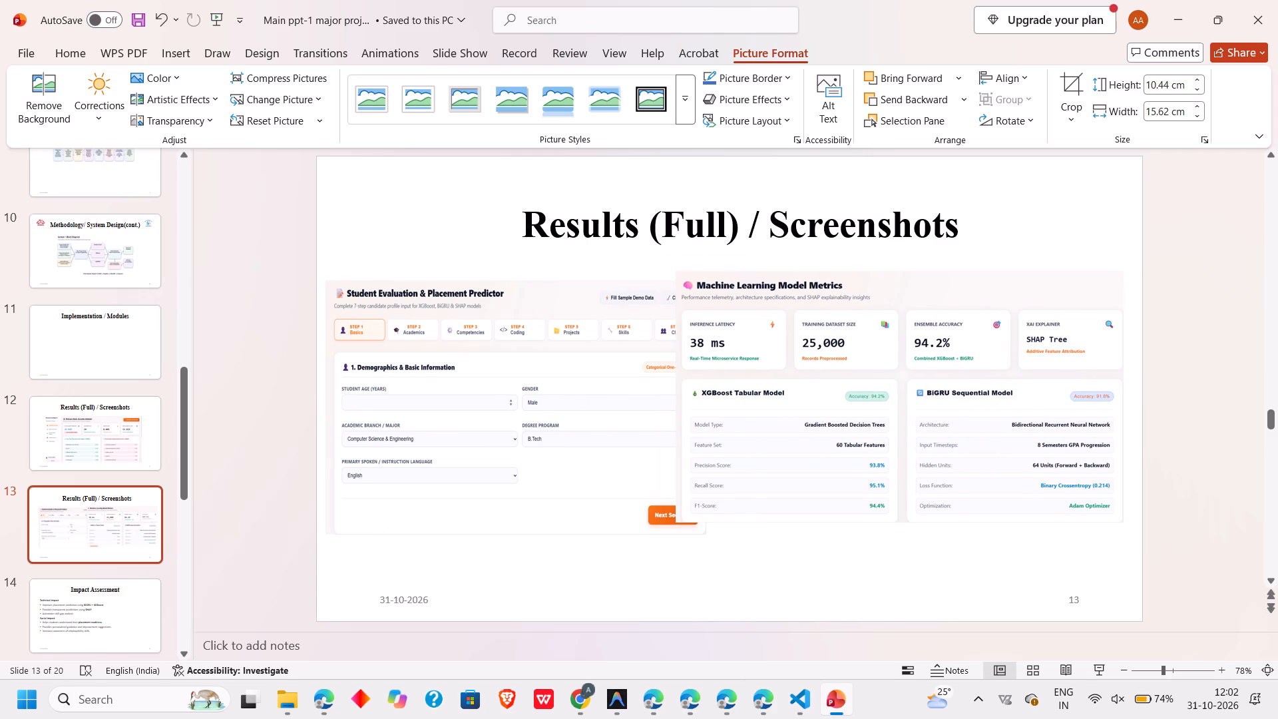
Resize the Model Metrics picture to about 10.06 cm by 16.82 cm, clearing the form picture and aligning their top edges.
{"action": "left_click", "coordinate": [781, 362]}
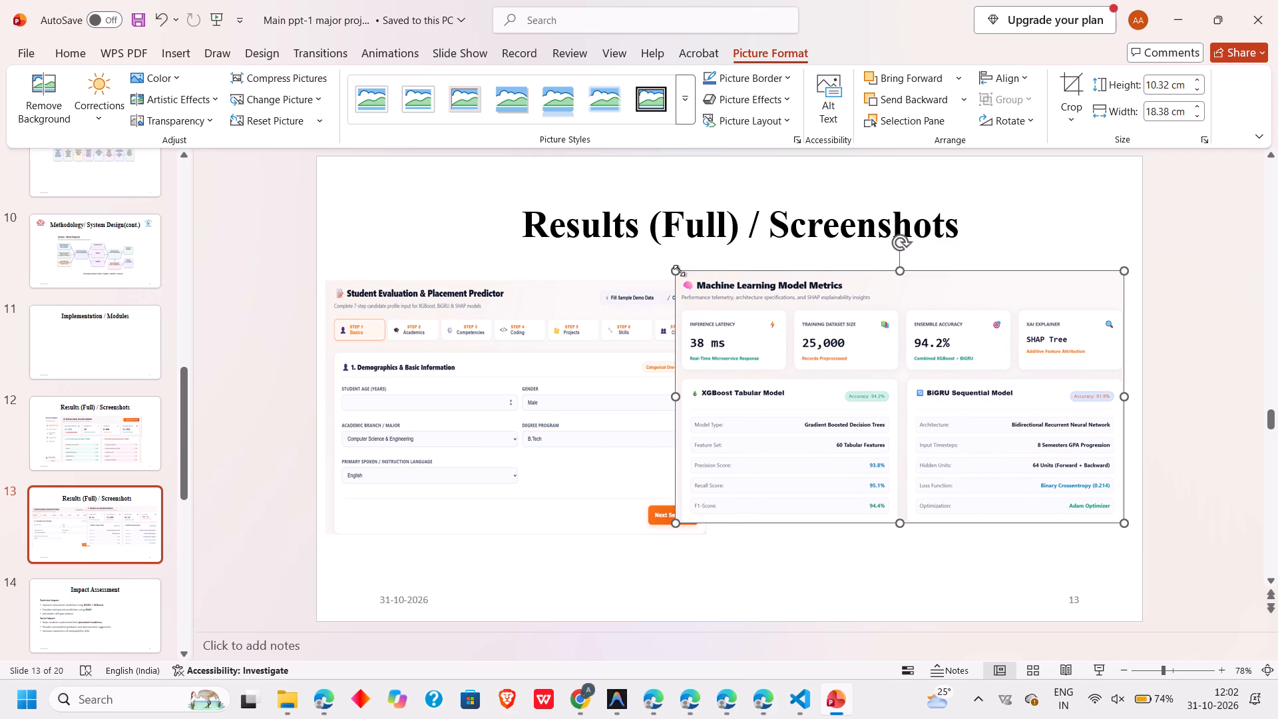
{"action": "left_click_drag", "start_coordinate": [679, 270], "coordinate": [763, 288]}
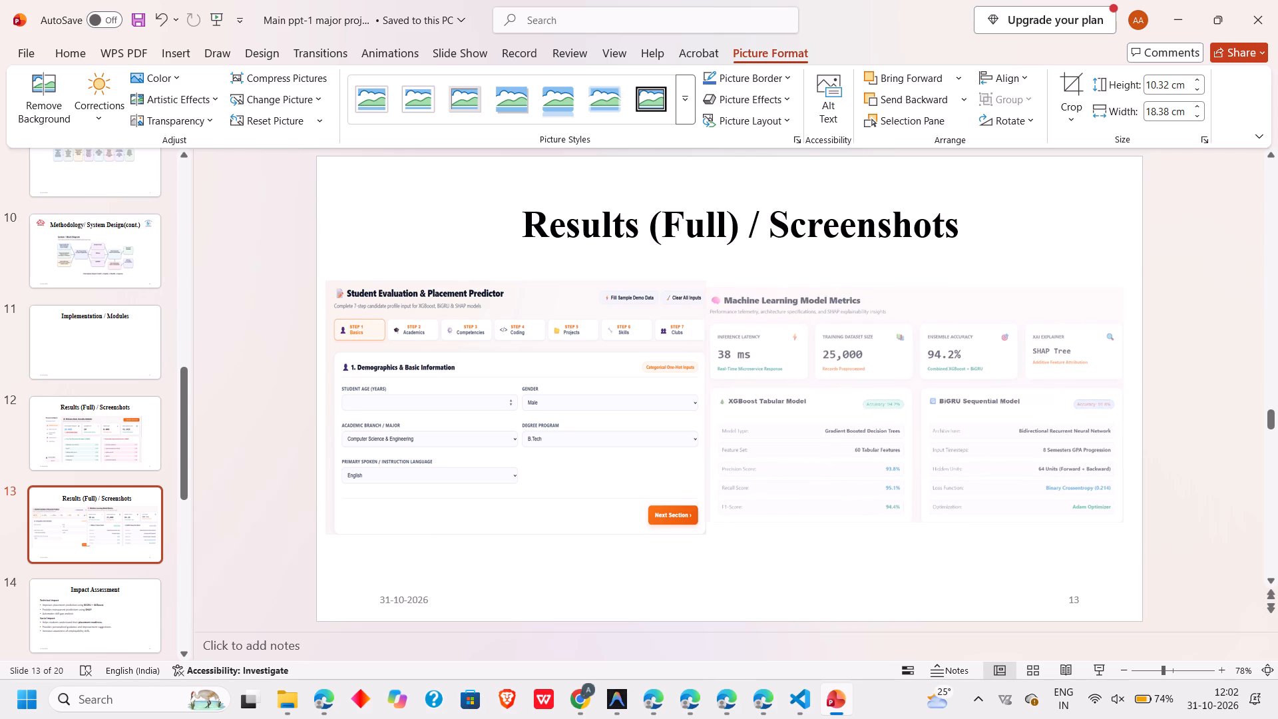
{"action": "left_click_drag", "start_coordinate": [763, 288], "coordinate": [783, 293]}
{"action": "left_click", "coordinate": [839, 244]}
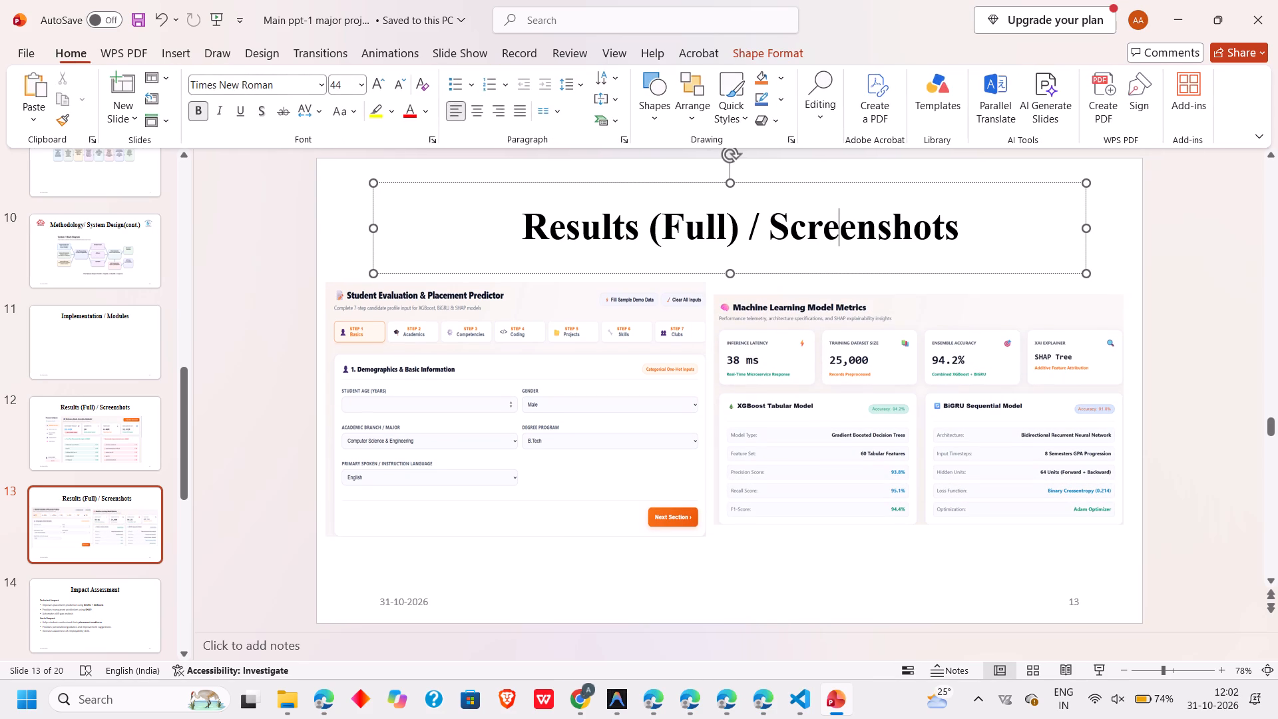
{"action": "left_click", "coordinate": [847, 367]}
{"action": "left_click_drag", "start_coordinate": [921, 293], "coordinate": [921, 276]}
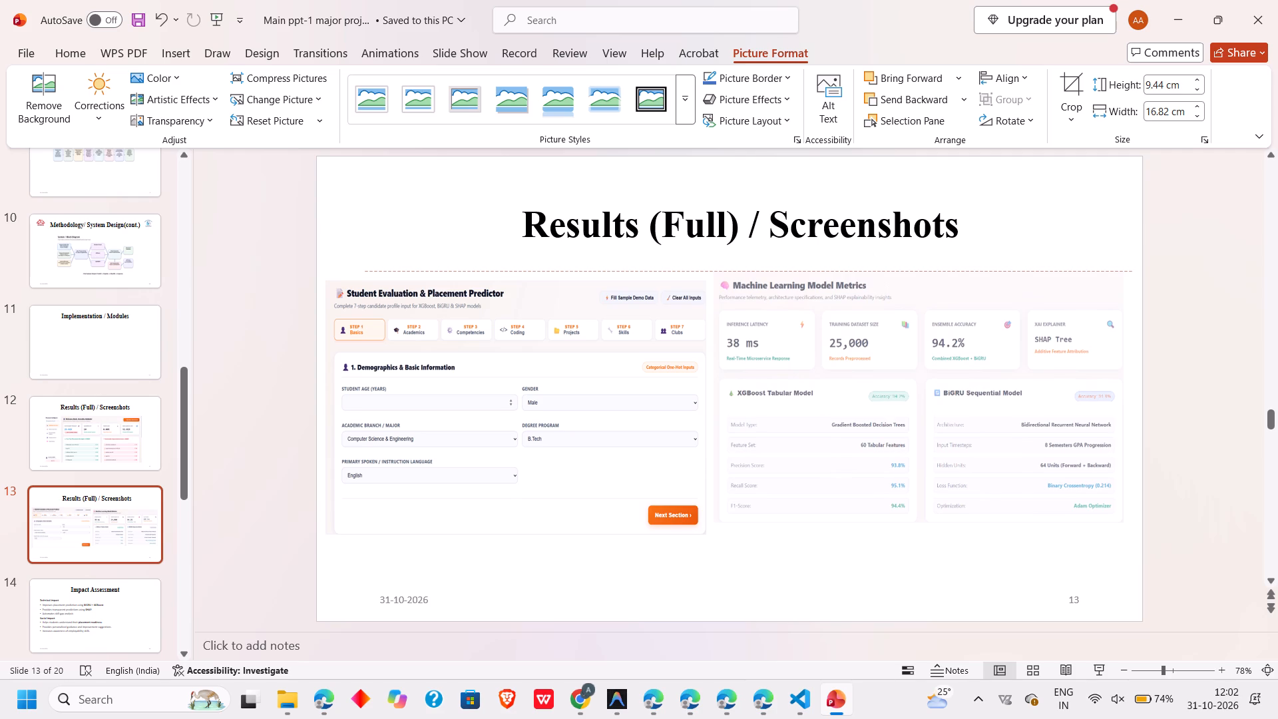
{"action": "left_click_drag", "start_coordinate": [921, 276], "coordinate": [921, 275]}
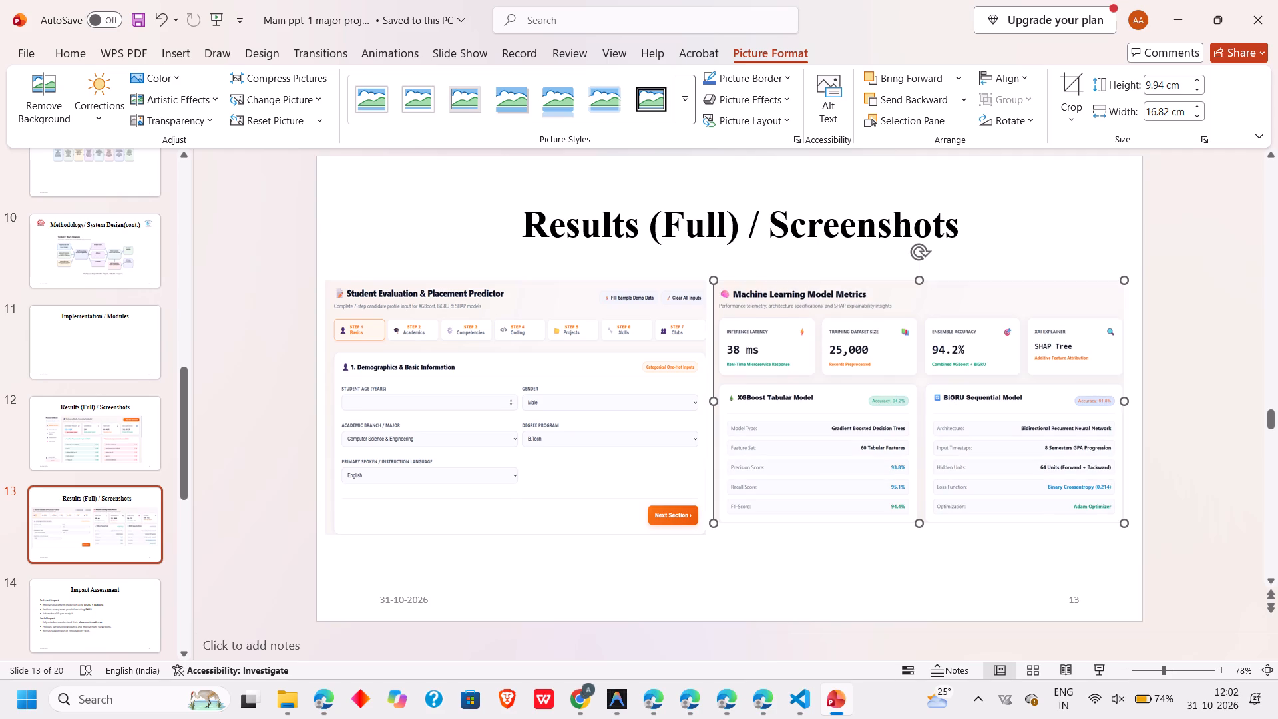
{"action": "left_click", "coordinate": [919, 523]}
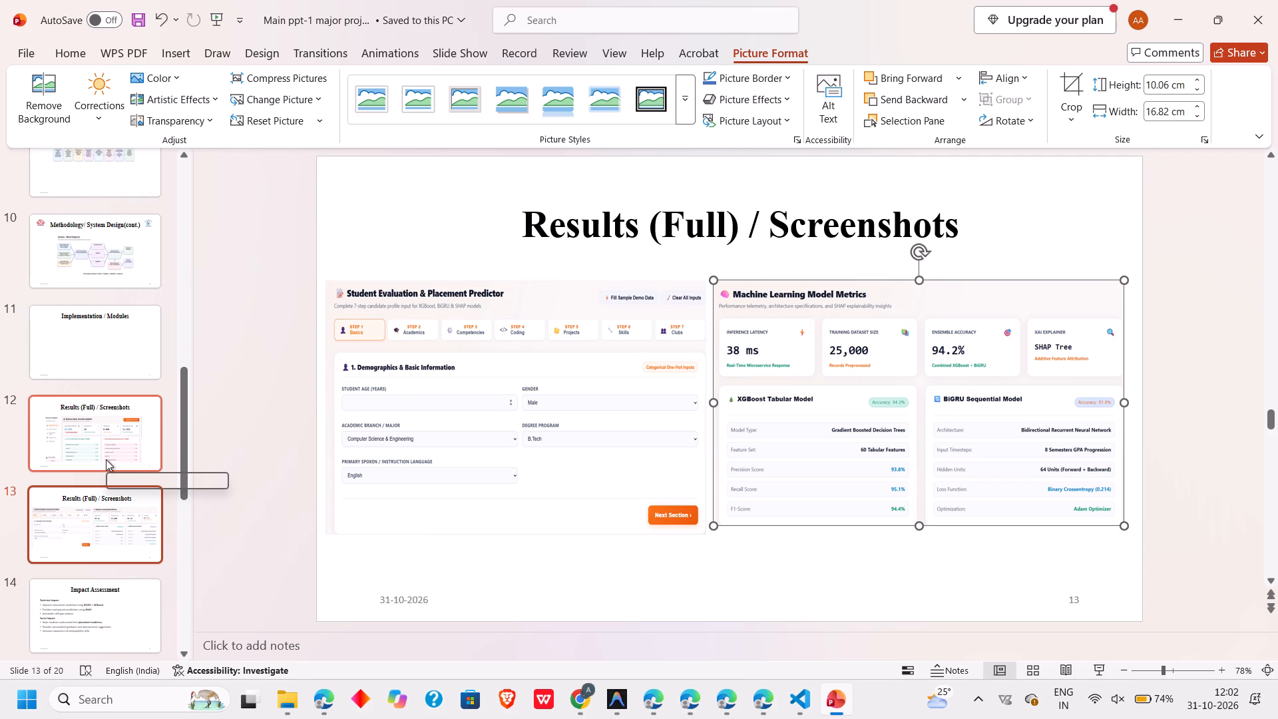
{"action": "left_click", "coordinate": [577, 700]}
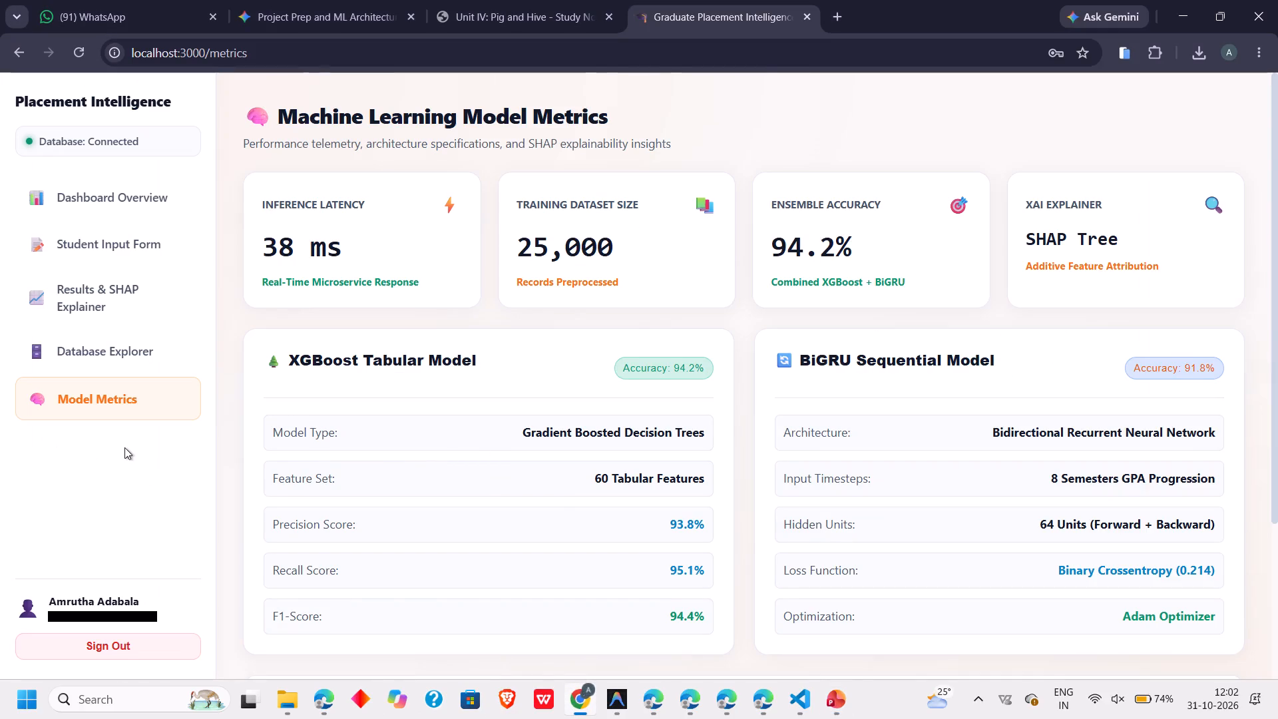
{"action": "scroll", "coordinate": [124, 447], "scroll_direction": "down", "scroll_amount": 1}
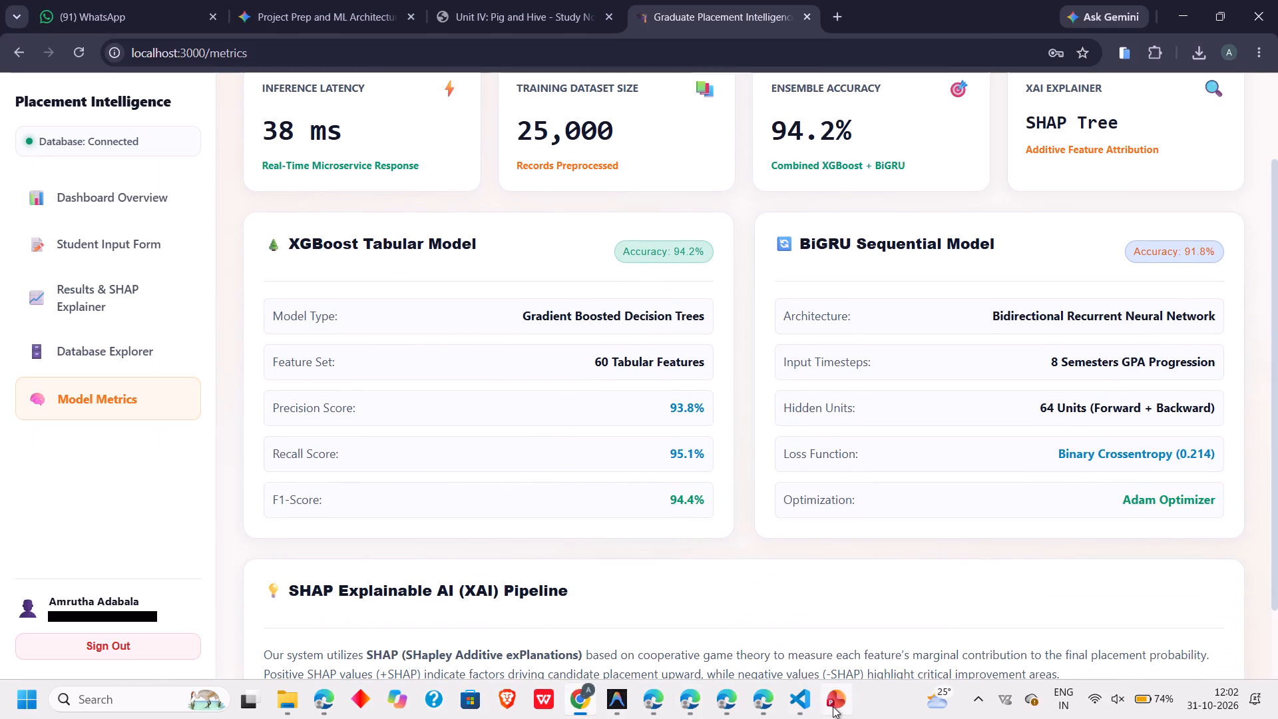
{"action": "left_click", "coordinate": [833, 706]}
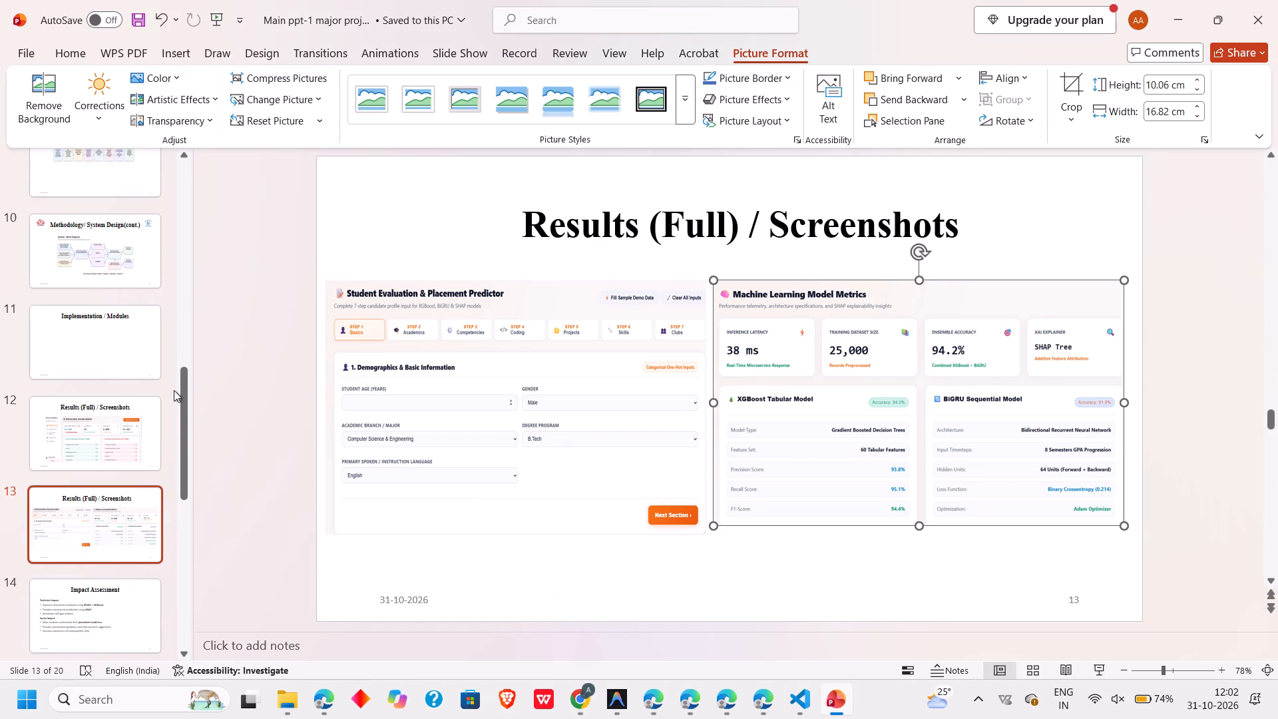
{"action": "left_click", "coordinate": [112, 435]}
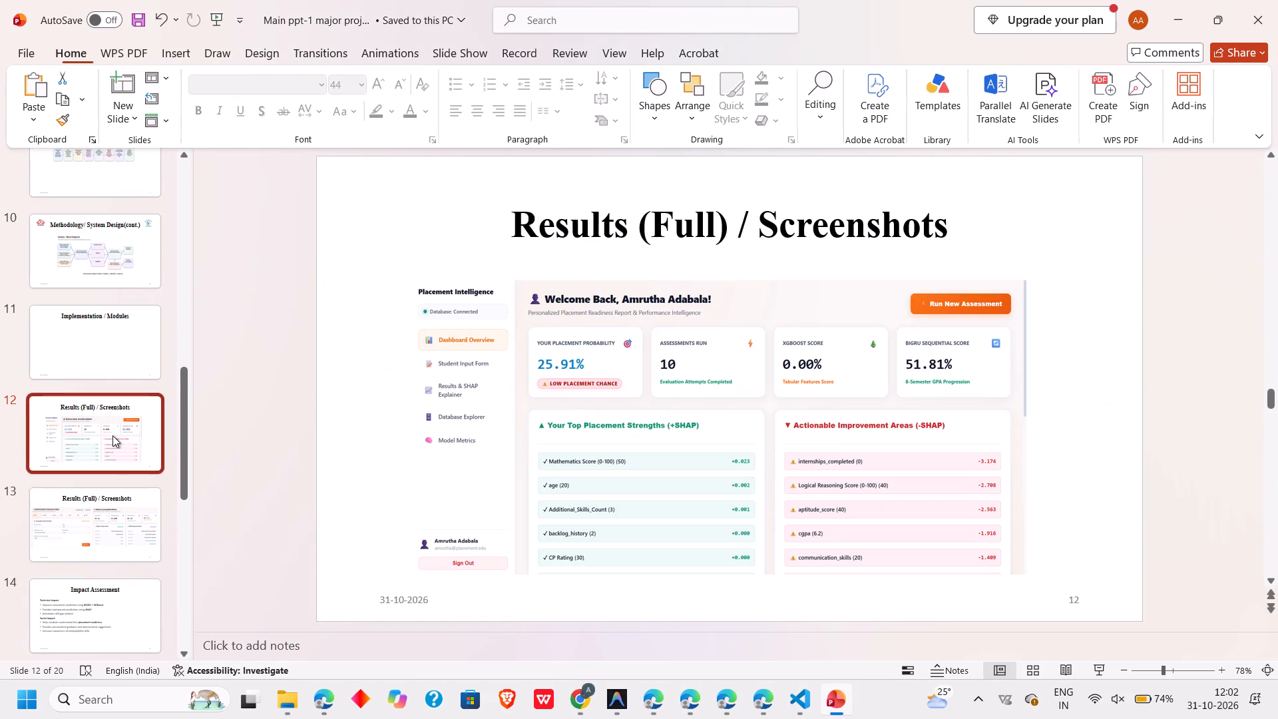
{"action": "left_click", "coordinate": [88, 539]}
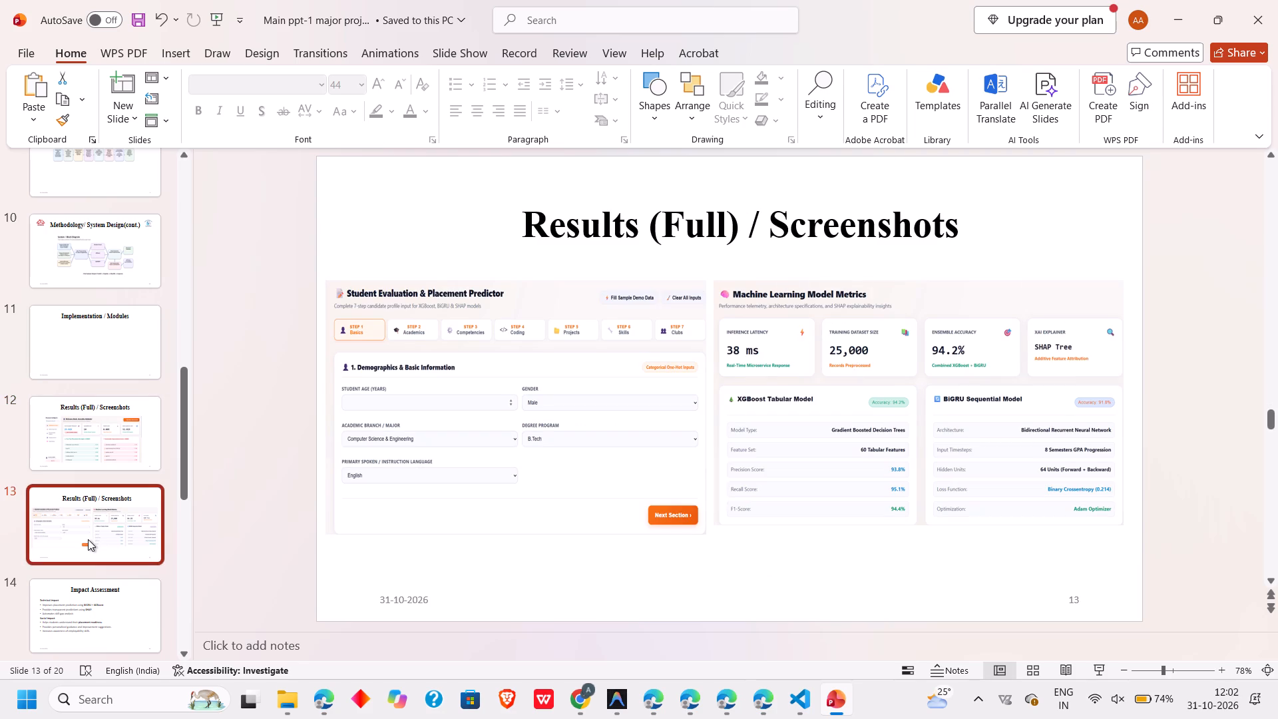
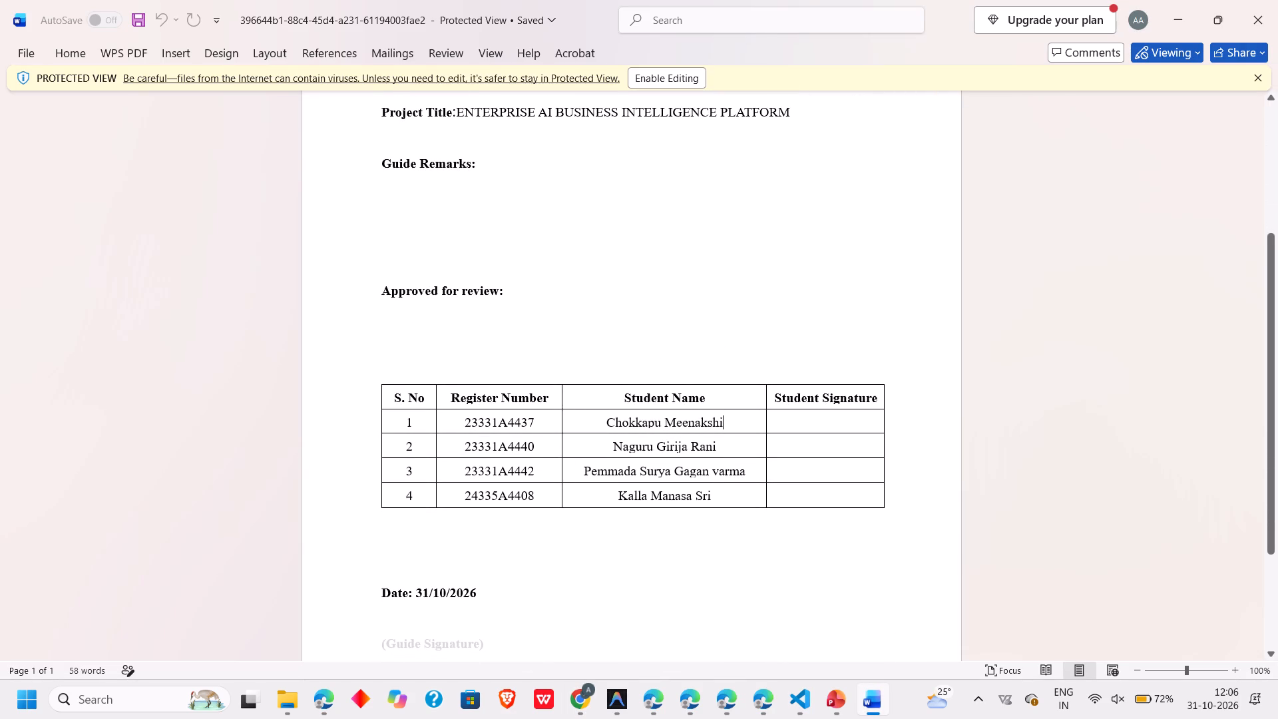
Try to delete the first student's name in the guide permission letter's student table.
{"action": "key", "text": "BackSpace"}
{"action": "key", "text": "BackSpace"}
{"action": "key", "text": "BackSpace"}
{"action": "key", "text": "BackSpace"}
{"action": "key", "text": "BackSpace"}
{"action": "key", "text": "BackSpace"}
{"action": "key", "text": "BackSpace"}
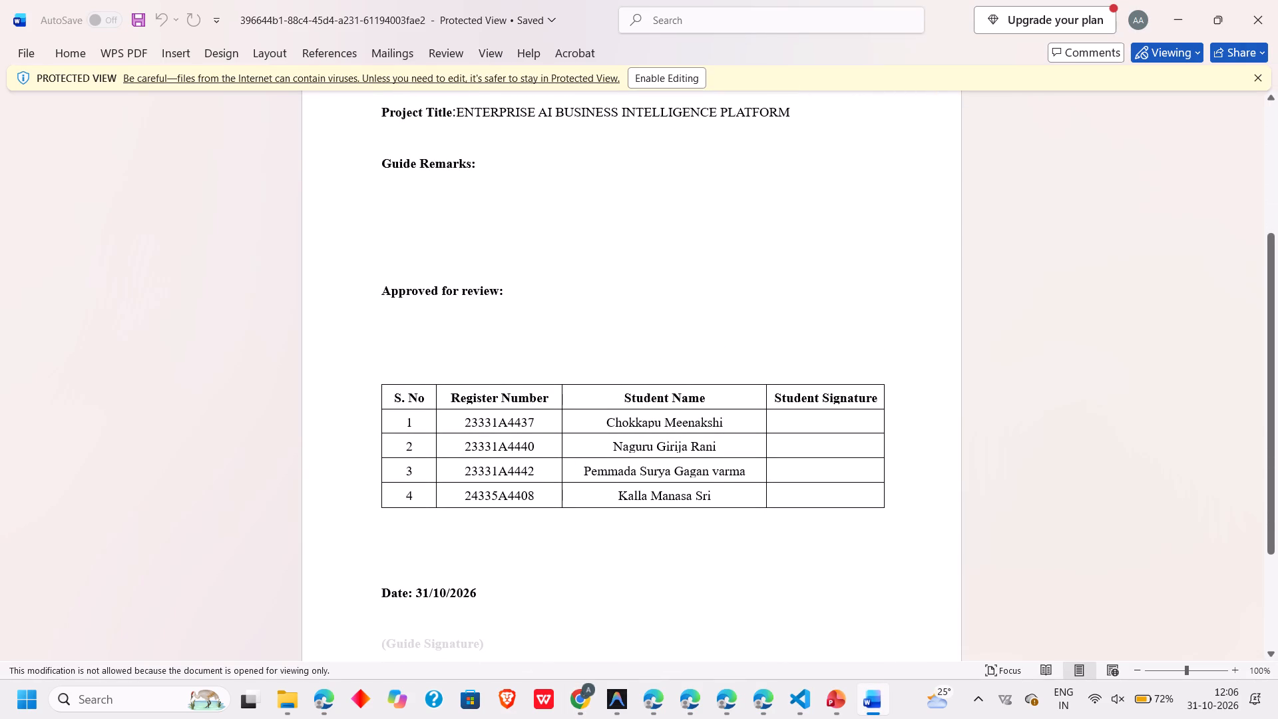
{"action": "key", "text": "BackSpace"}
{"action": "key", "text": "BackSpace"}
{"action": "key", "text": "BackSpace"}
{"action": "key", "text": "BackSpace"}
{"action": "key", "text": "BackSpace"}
Enable editing for the protected guide permission letter.
{"action": "left_click", "coordinate": [690, 81]}
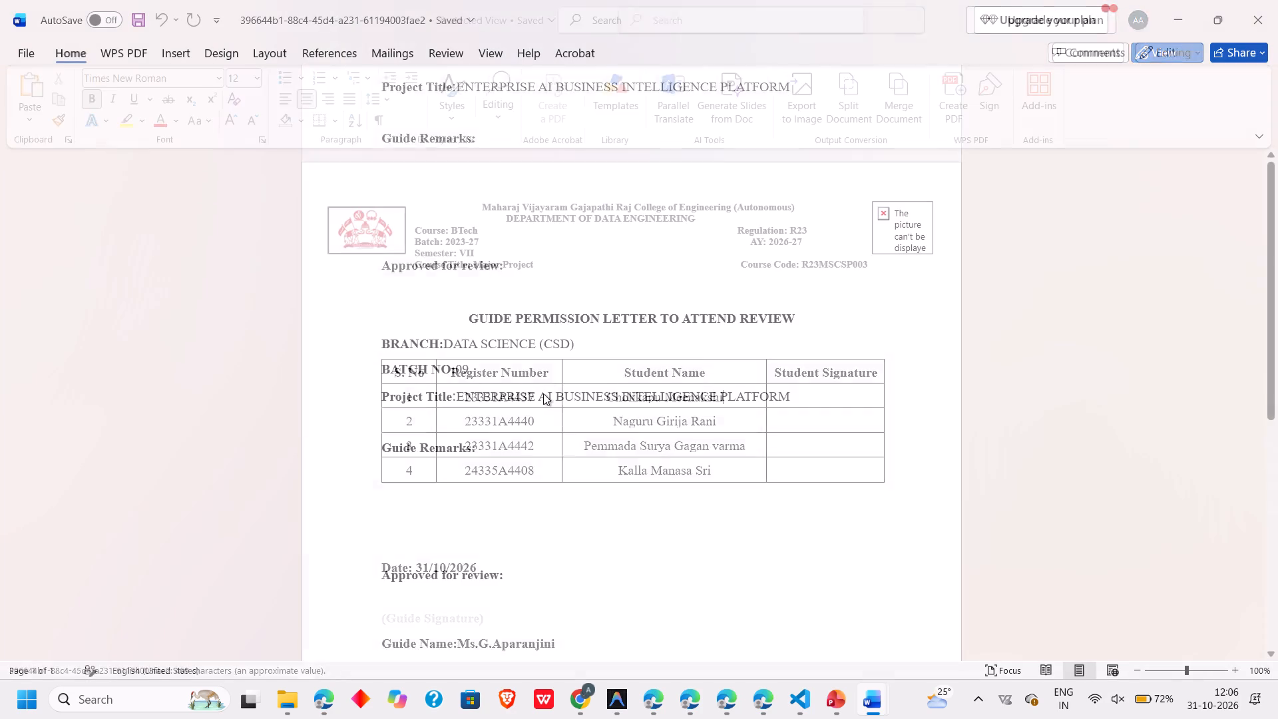
In the Word guide permission letter, delete "BUSINESS INTELLIGENCE PLATFORM" from the end of the Project Title line.
{"action": "left_click", "coordinate": [543, 393]}
{"action": "scroll", "coordinate": [557, 498], "scroll_direction": "down", "scroll_amount": 4}
{"action": "scroll", "coordinate": [557, 498], "scroll_direction": "up", "scroll_amount": 1}
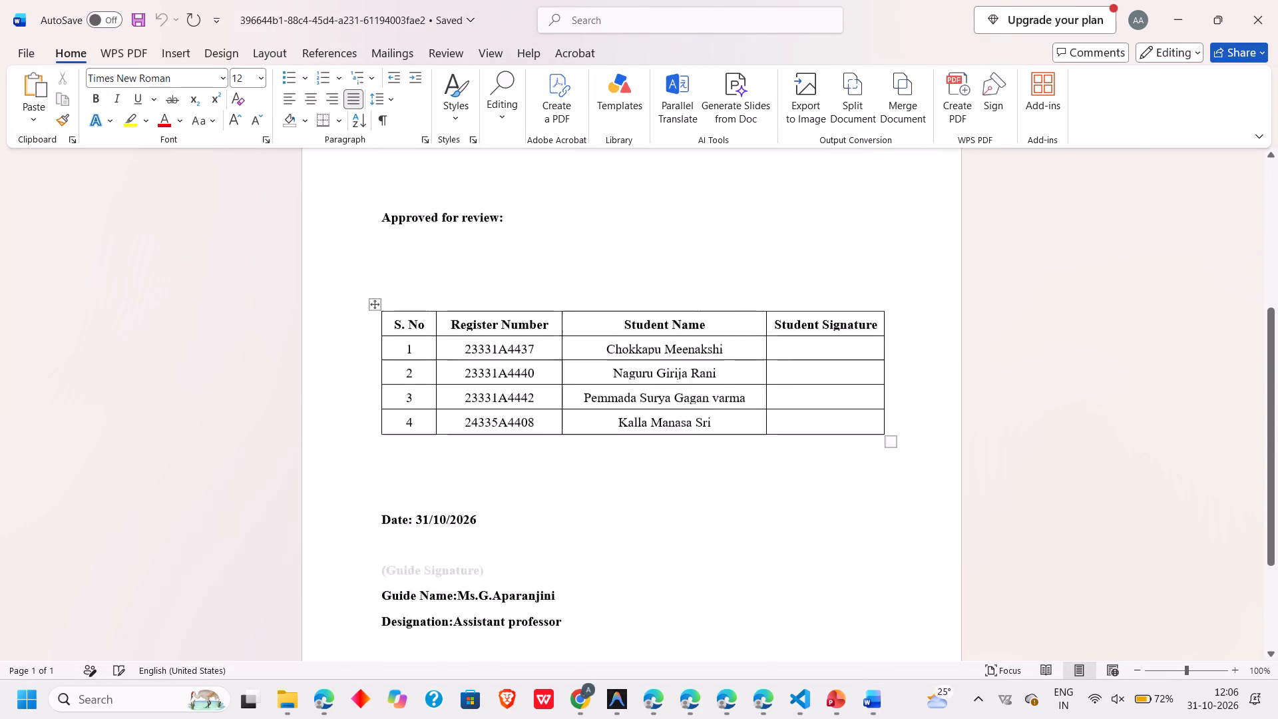
{"action": "scroll", "coordinate": [557, 498], "scroll_direction": "up", "scroll_amount": 1}
{"action": "left_click", "coordinate": [804, 363]}
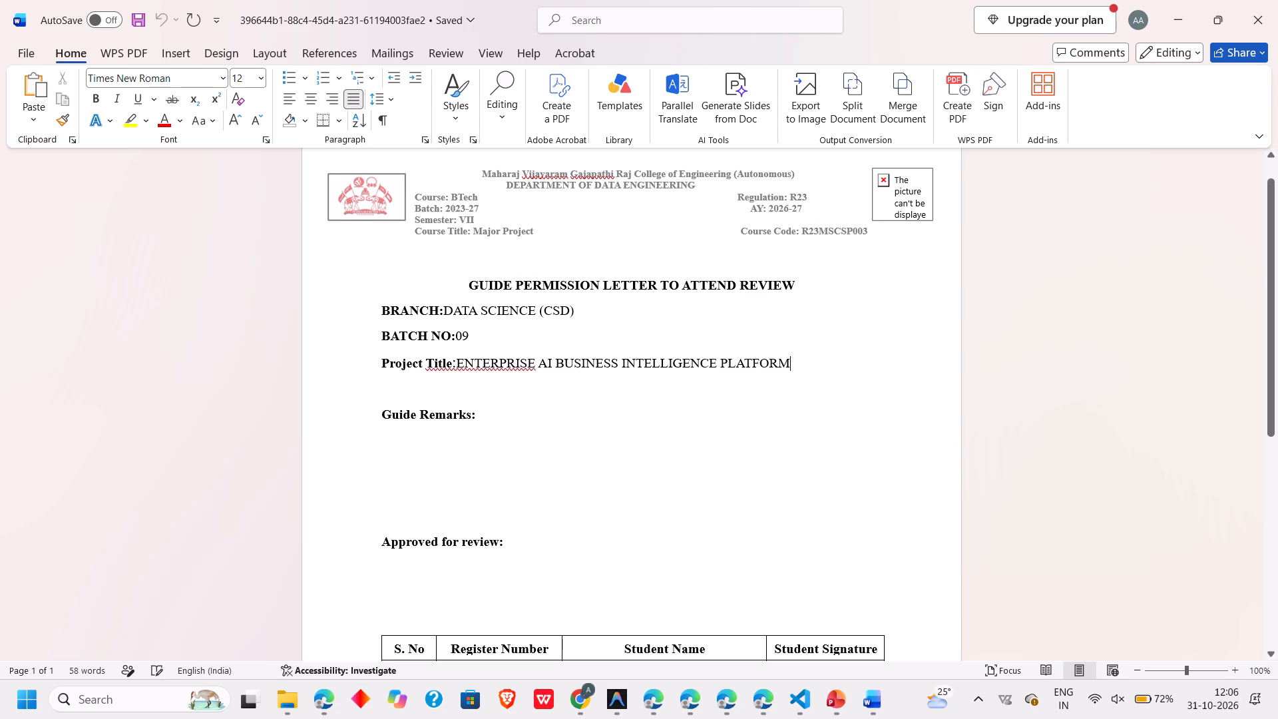
{"action": "key", "text": "BackSpace"}
{"action": "key", "text": "BackSpace"}
{"action": "key", "text": "BackSpace"}
{"action": "key", "text": "BackSpace"}
{"action": "key", "text": "BackSpace"}
{"action": "key", "text": "BackSpace"}
{"action": "key", "text": "BackSpace"}
{"action": "key", "text": "BackSpace"}
{"action": "key", "text": "BackSpace"}
{"action": "key", "text": "BackSpace"}
{"action": "key", "text": "BackSpace"}
{"action": "key", "text": "BackSpace"}
{"action": "key", "text": "BackSpace"}
{"action": "key", "text": "BackSpace"}
{"action": "key", "text": "BackSpace"}
{"action": "key", "text": "BackSpace"}
{"action": "key", "text": "BackSpace"}
{"action": "key", "text": "BackSpace"}
{"action": "key", "text": "BackSpace"}
{"action": "key", "text": "BackSpace"}
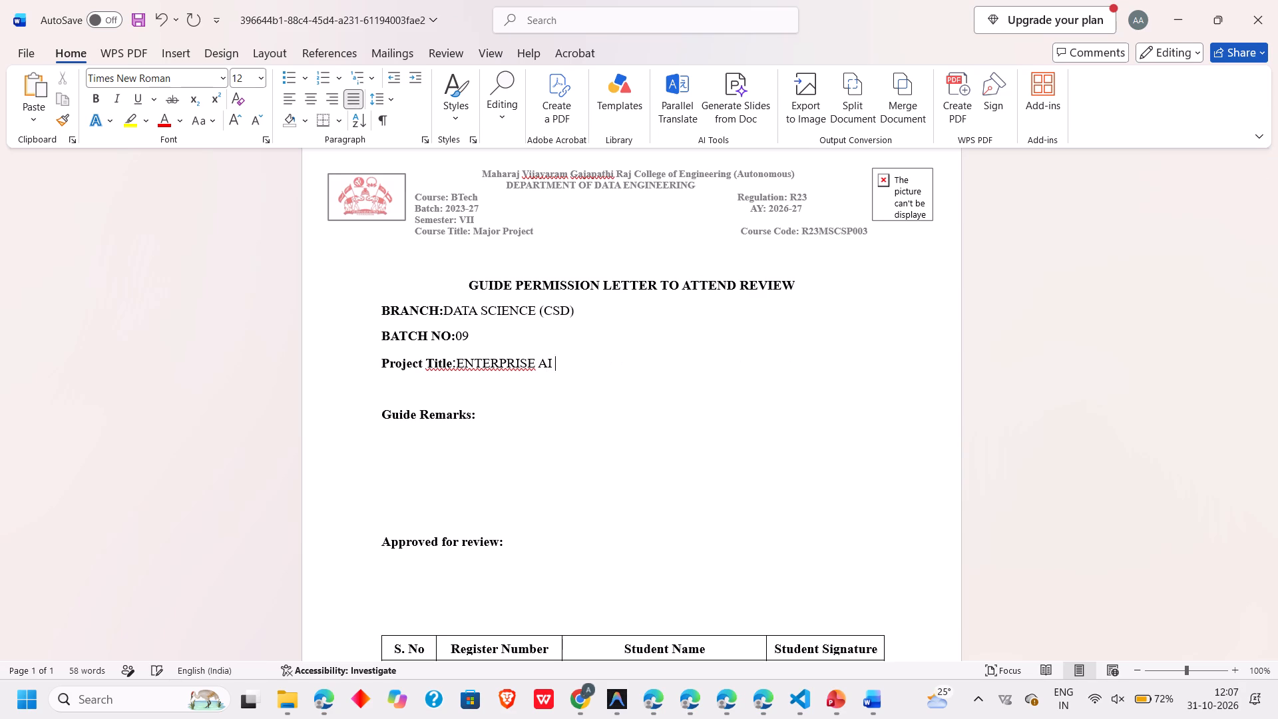
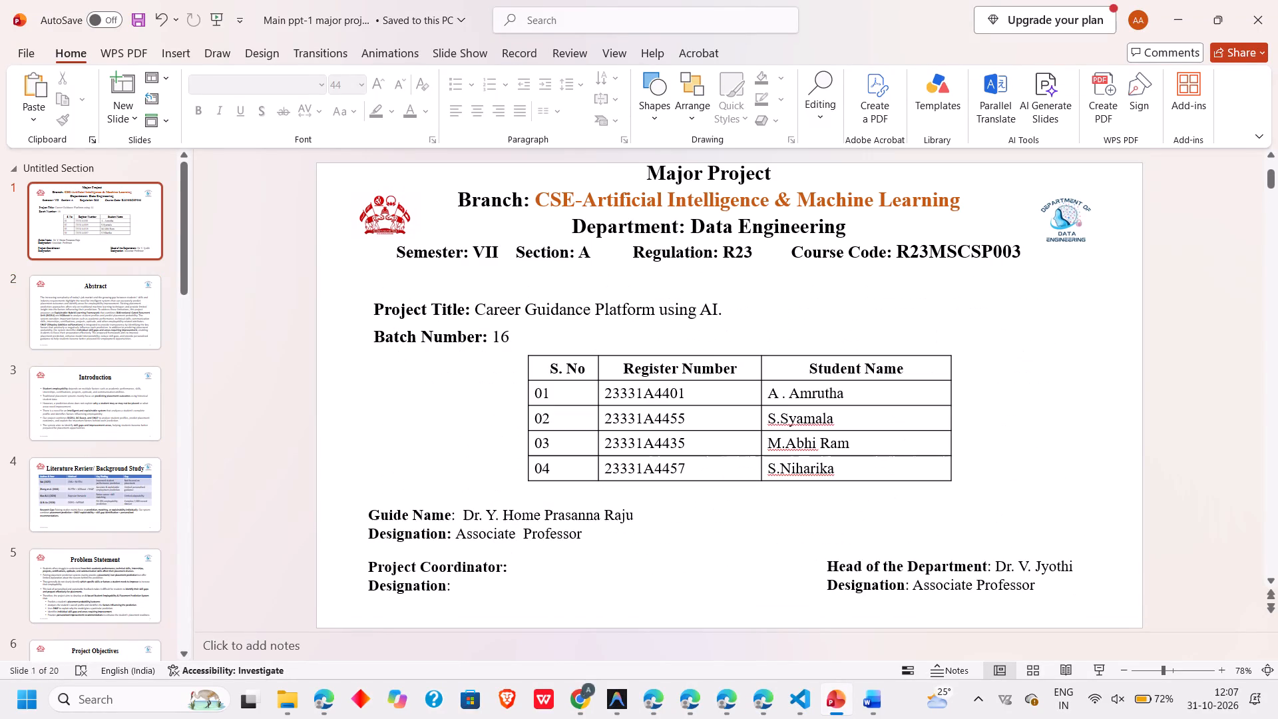
Copy the project title "Career Guidance Platform using AI" from the title slide into the Word letter's Project Title line, without the trailing period.
{"action": "left_click_drag", "start_coordinate": [478, 312], "coordinate": [548, 304]}
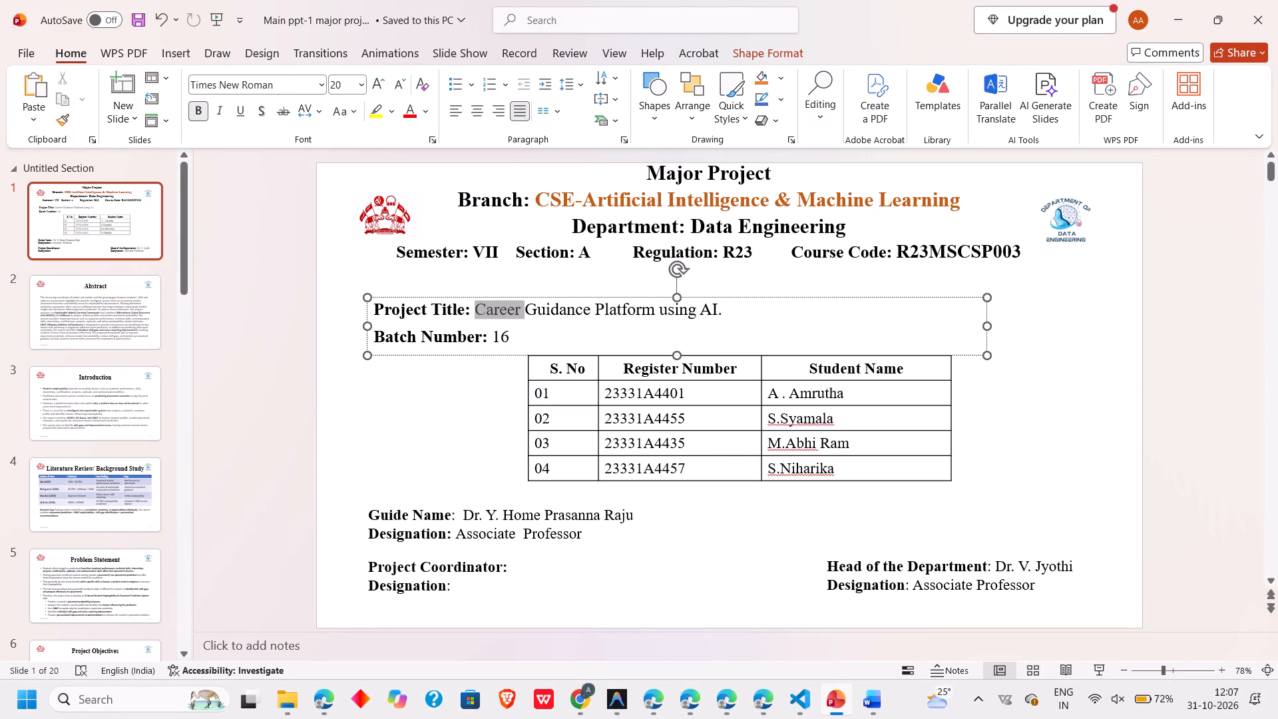
{"action": "left_click_drag", "start_coordinate": [548, 304], "coordinate": [722, 308]}
{"action": "right_click", "coordinate": [701, 309]}
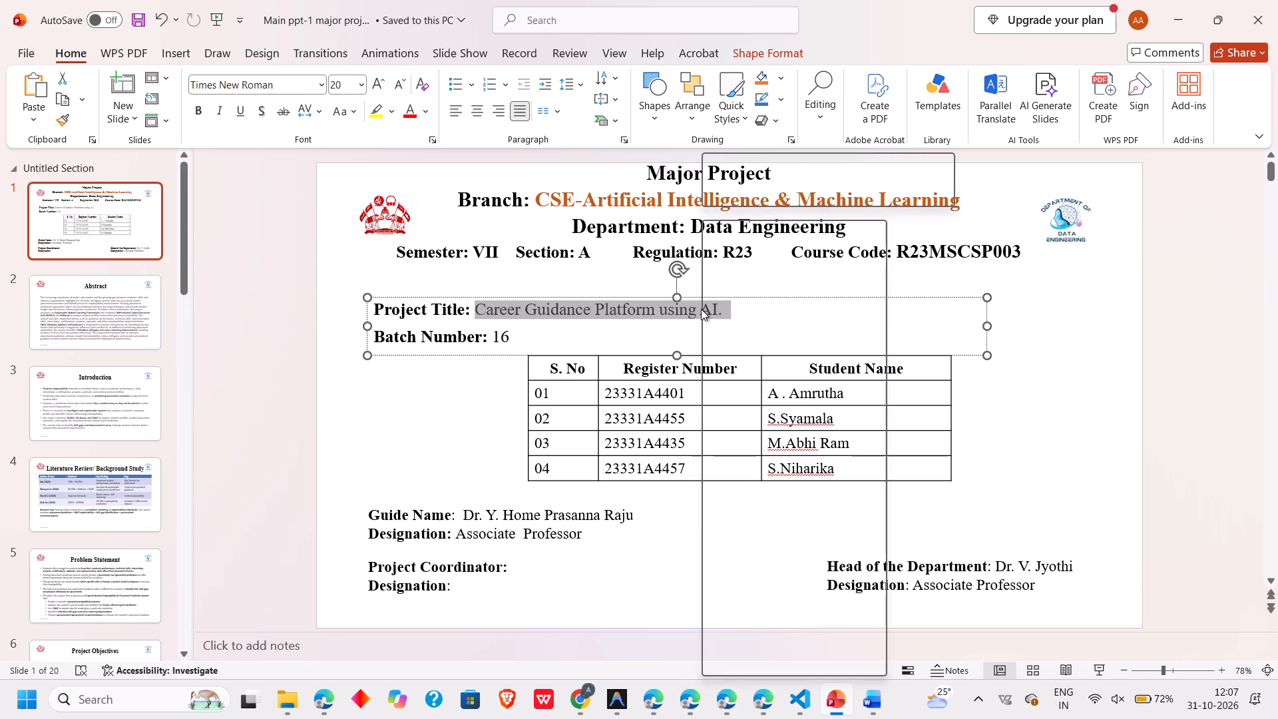
{"action": "left_click", "coordinate": [773, 290]}
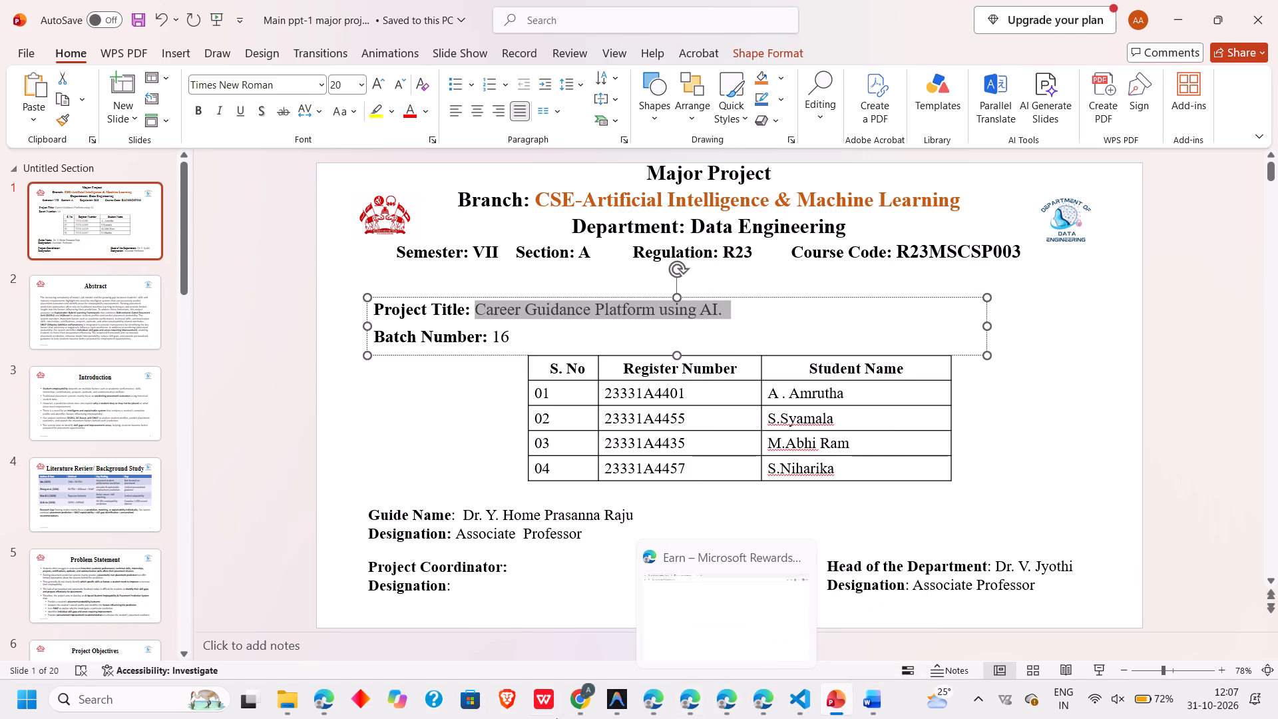
{"action": "left_click", "coordinate": [889, 712]}
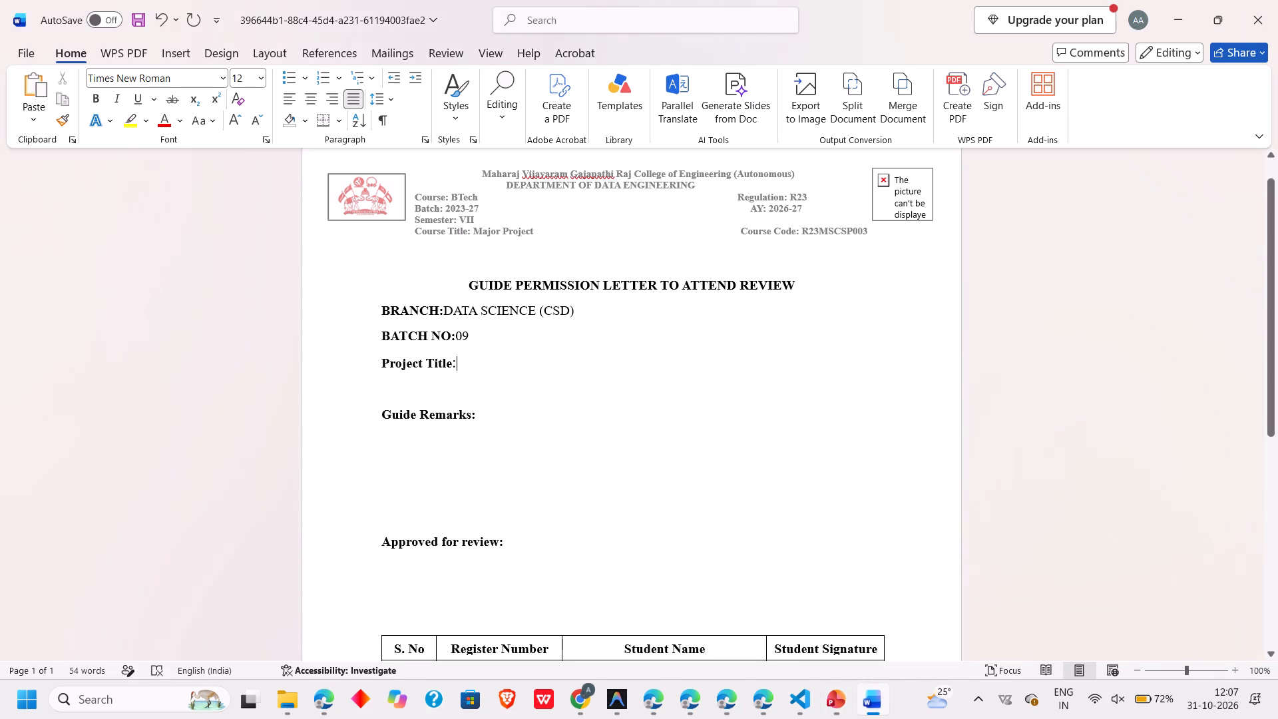
{"action": "key", "text": "ctrl+v"}
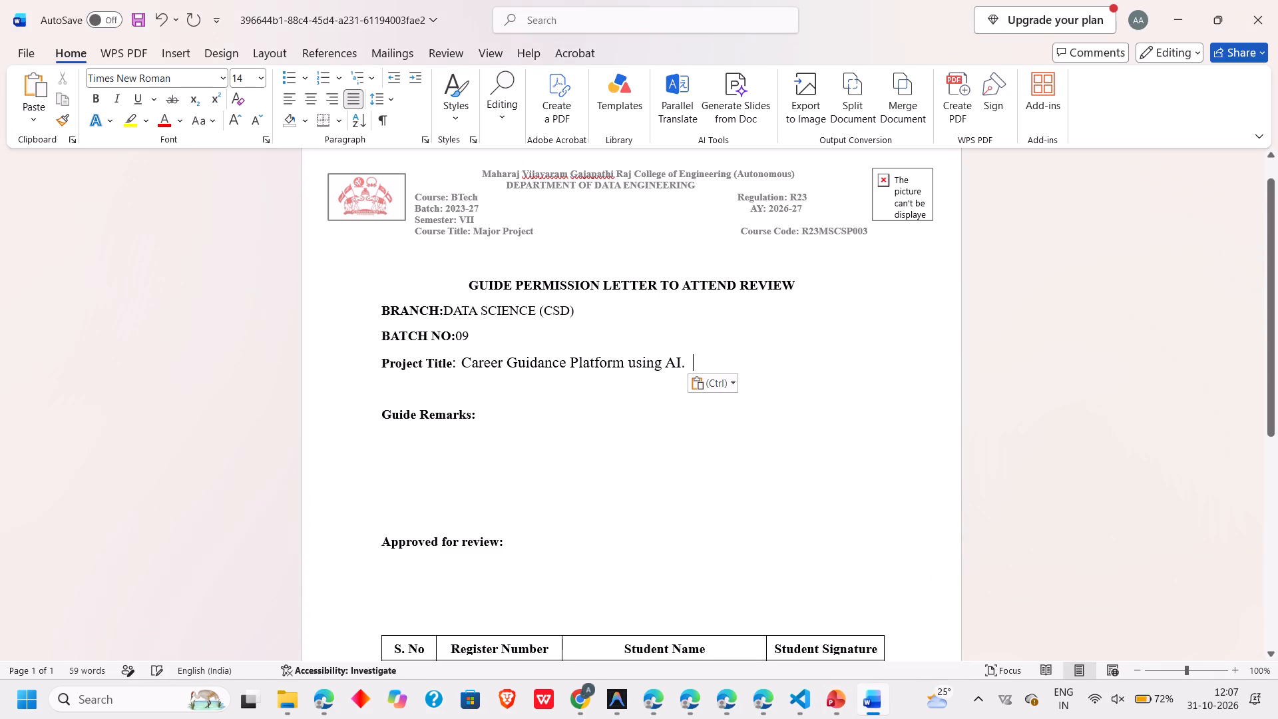
{"action": "key", "text": "BackSpace"}
{"action": "key", "text": "BackSpace"}
{"action": "key", "text": "BackSpace"}
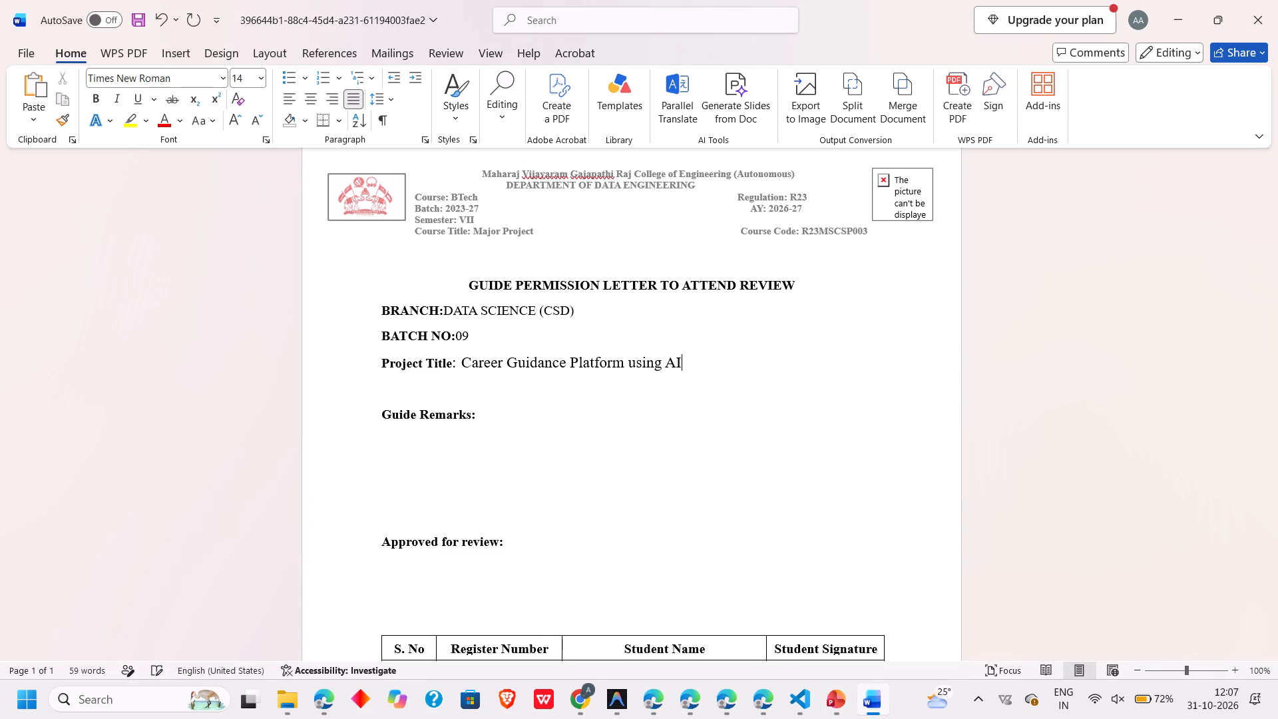
Set the letter's BATCH NO to 16.
{"action": "left_click", "coordinate": [481, 332]}
{"action": "key", "text": "BackSpace"}
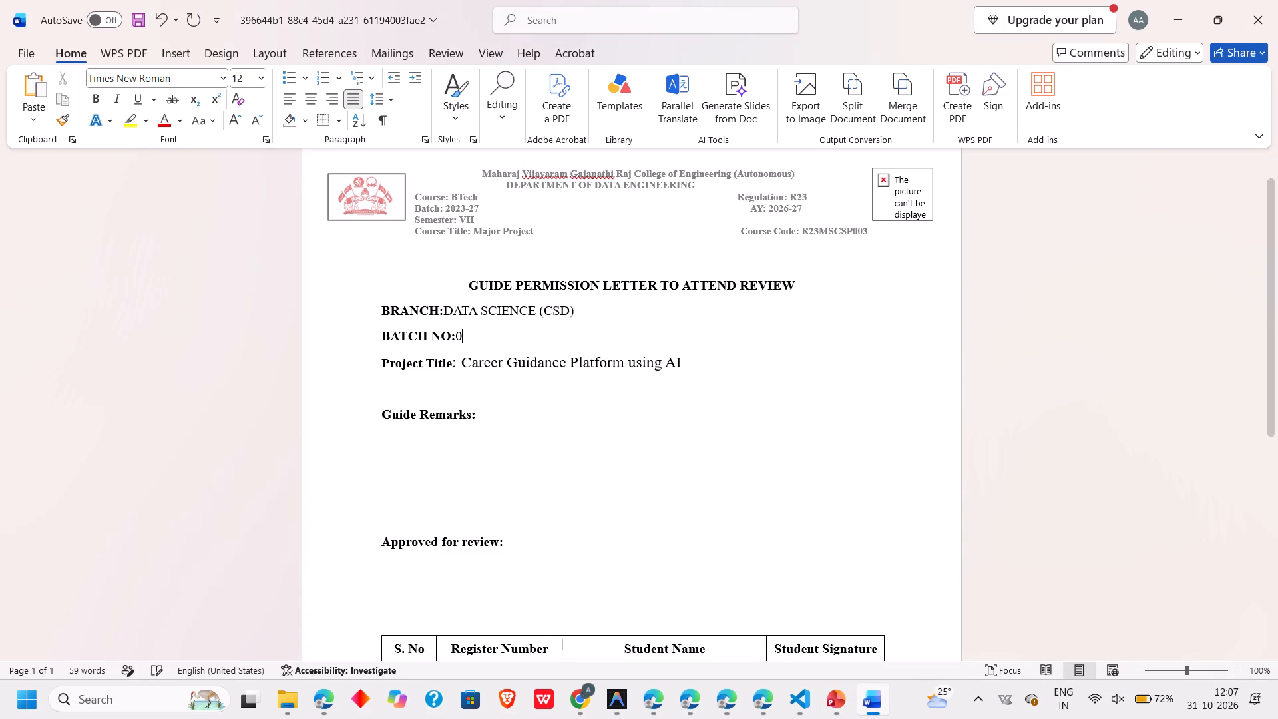
{"action": "key", "text": "BackSpace"}
{"action": "type", "text": "16"}
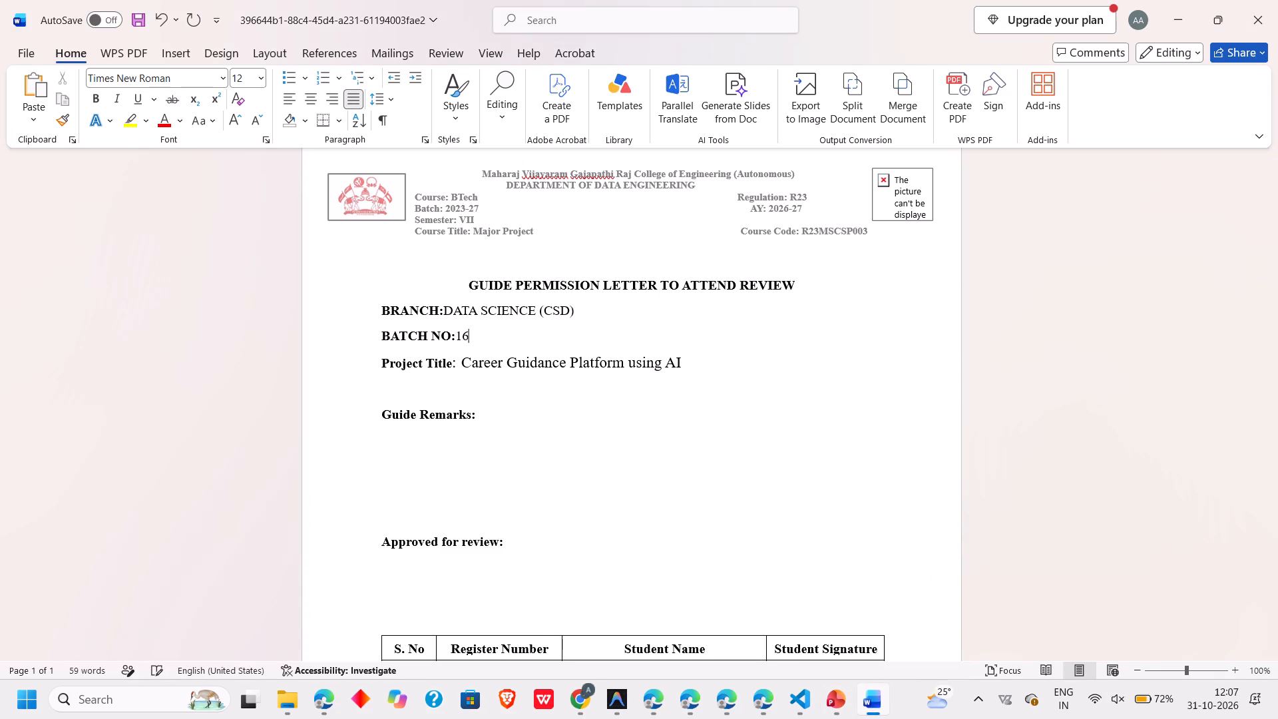
In the letter's student table, change the last two digits of the register numbers to 01 in row 1 and 55 in row 2.
{"action": "scroll", "coordinate": [538, 367], "scroll_direction": "down", "scroll_amount": 1}
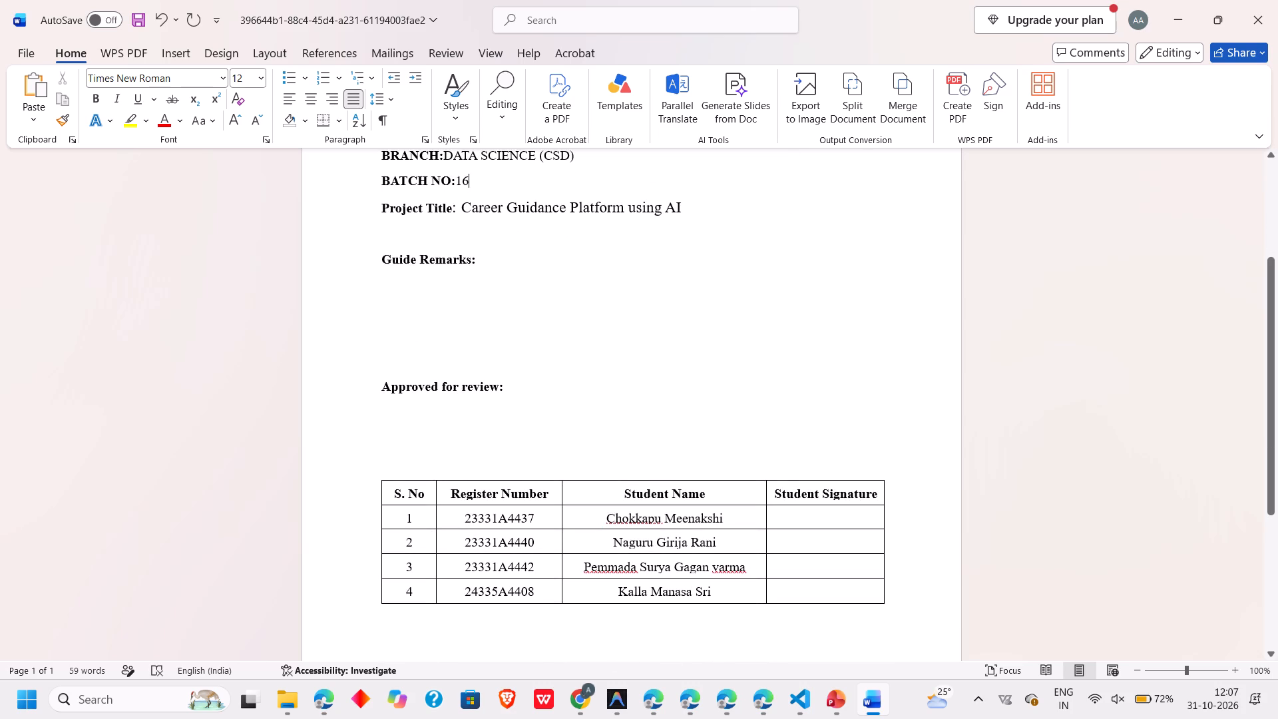
{"action": "scroll", "coordinate": [513, 324], "scroll_direction": "up", "scroll_amount": 1}
{"action": "scroll", "coordinate": [600, 432], "scroll_direction": "down", "scroll_amount": 1}
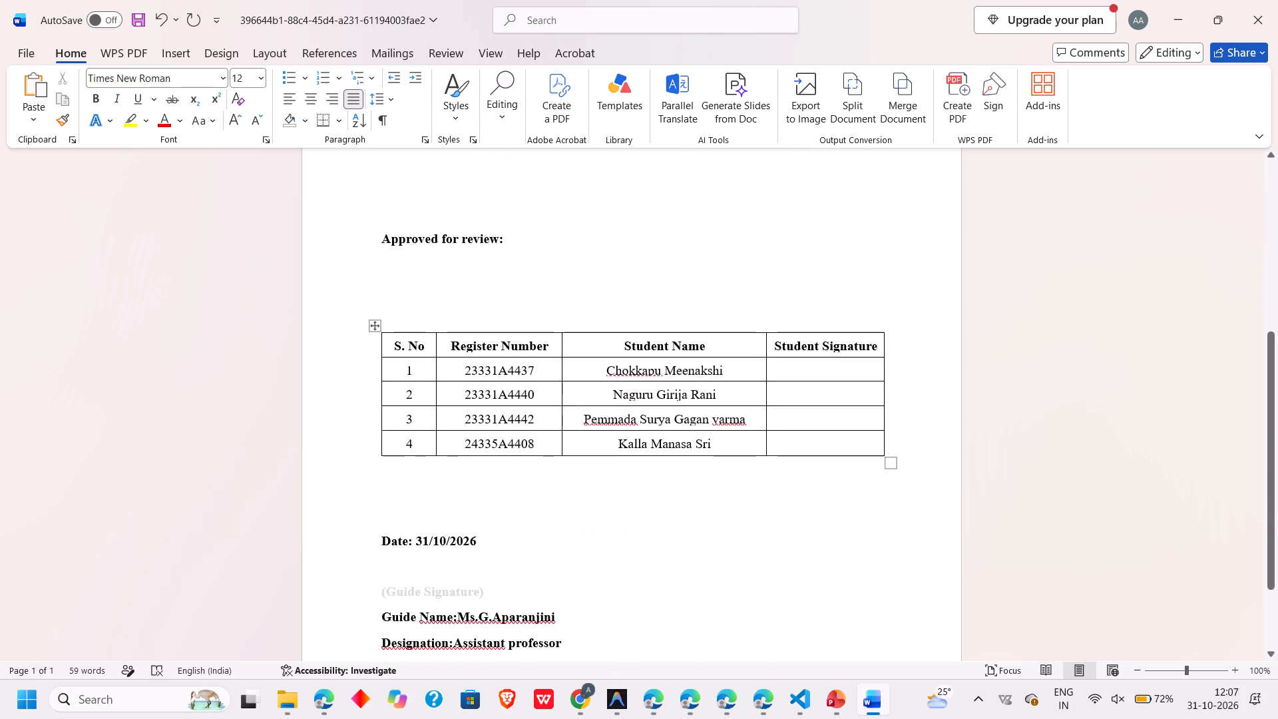
{"action": "left_click", "coordinate": [539, 367]}
{"action": "key", "text": "BackSpace"}
{"action": "key", "text": "BackSpace"}
{"action": "type", "text": "01"}
{"action": "left_click", "coordinate": [542, 399]}
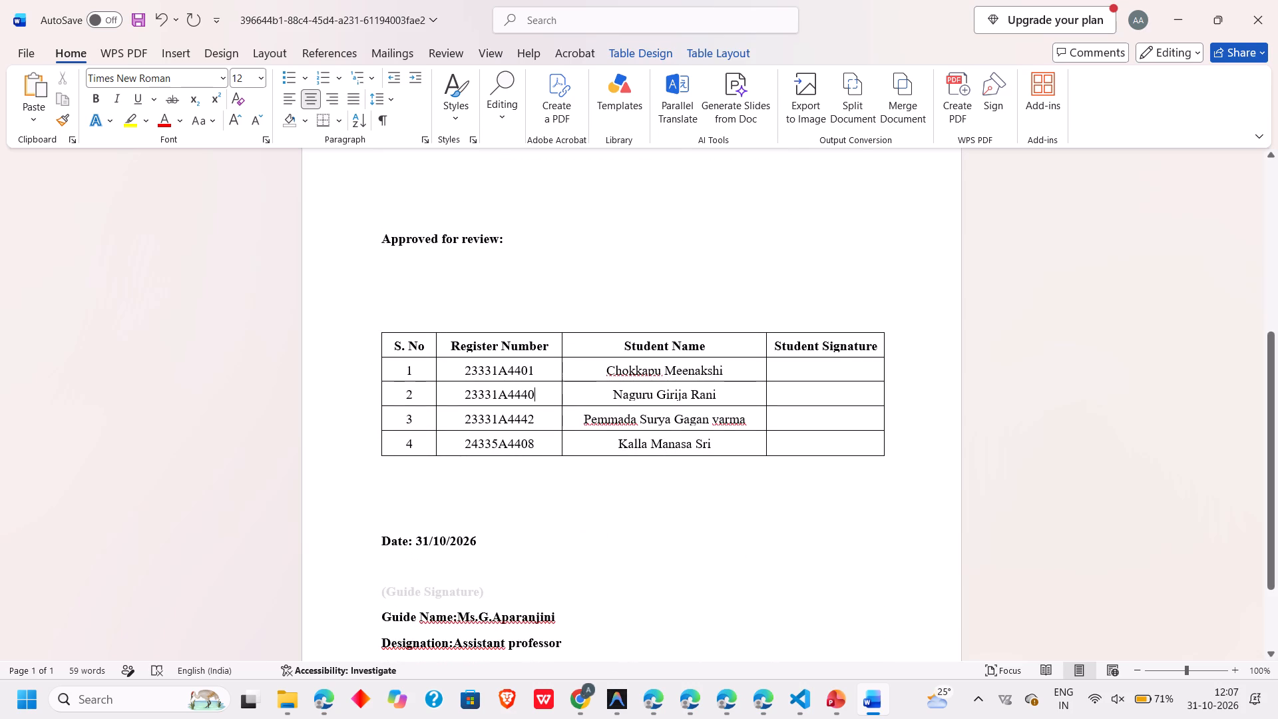
{"action": "key", "text": "BackSpace"}
{"action": "key", "text": "BackSpace"}
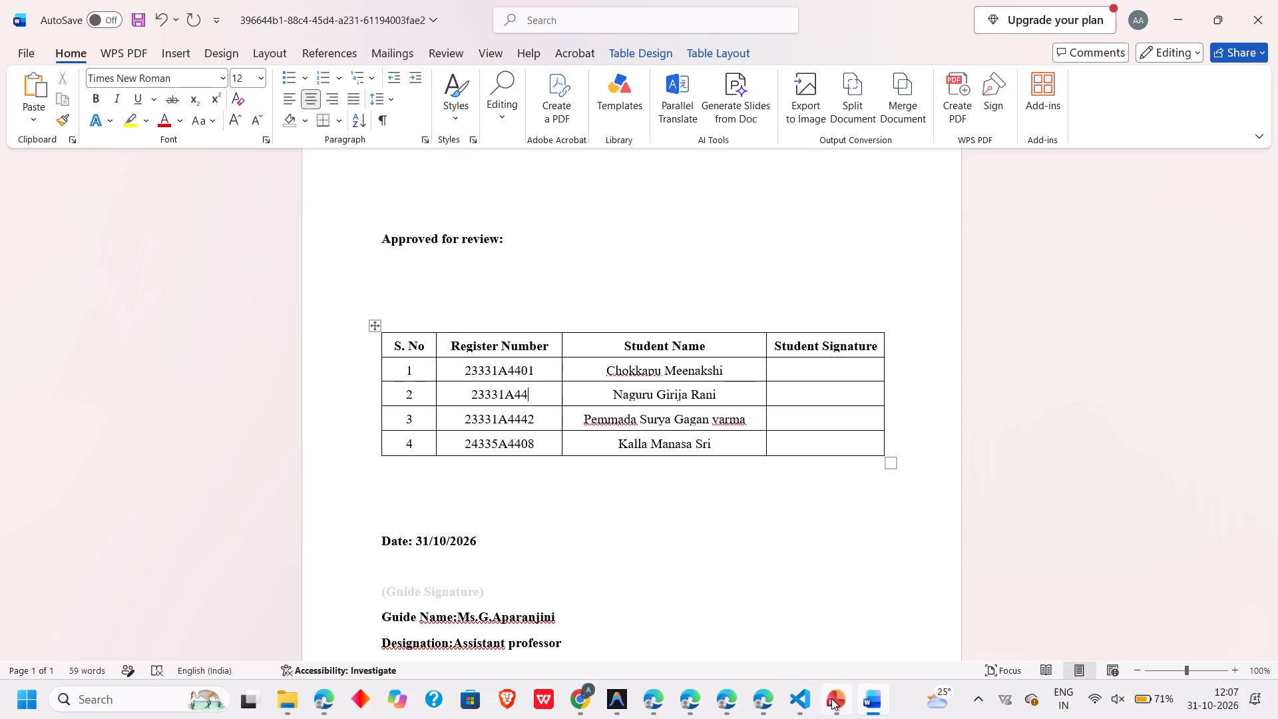
{"action": "left_click", "coordinate": [831, 698]}
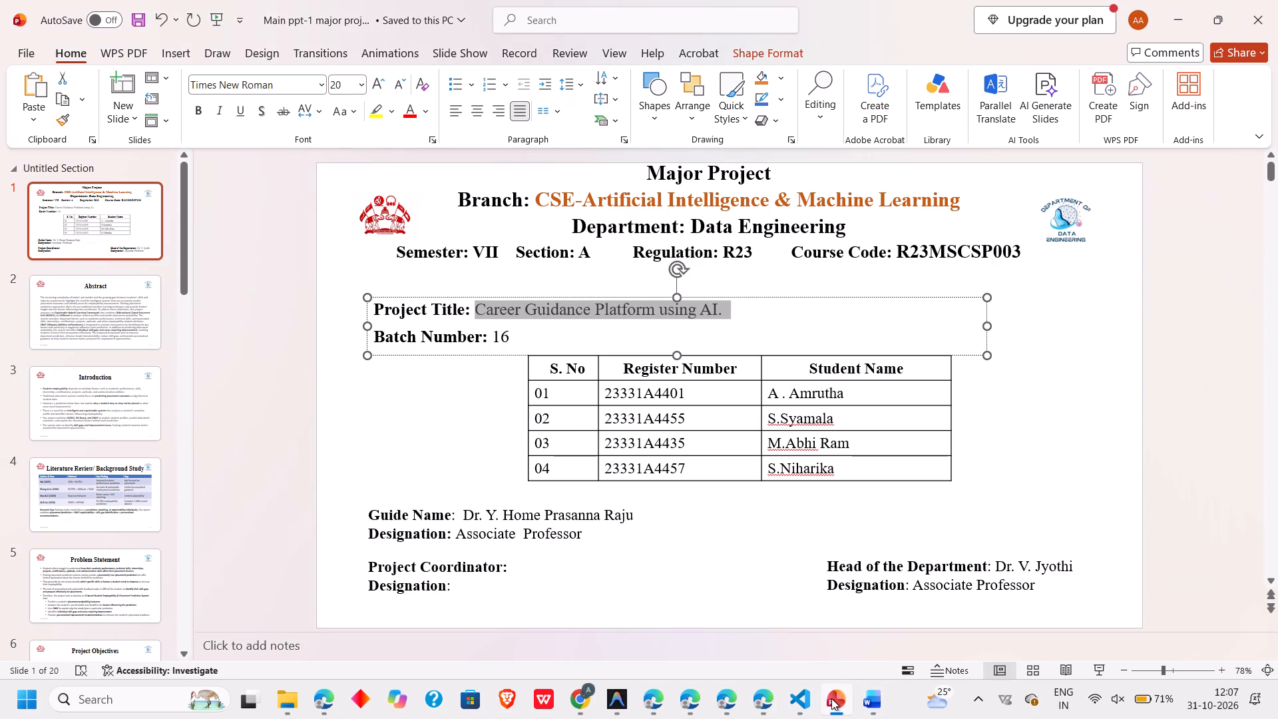
{"action": "left_click", "coordinate": [868, 709]}
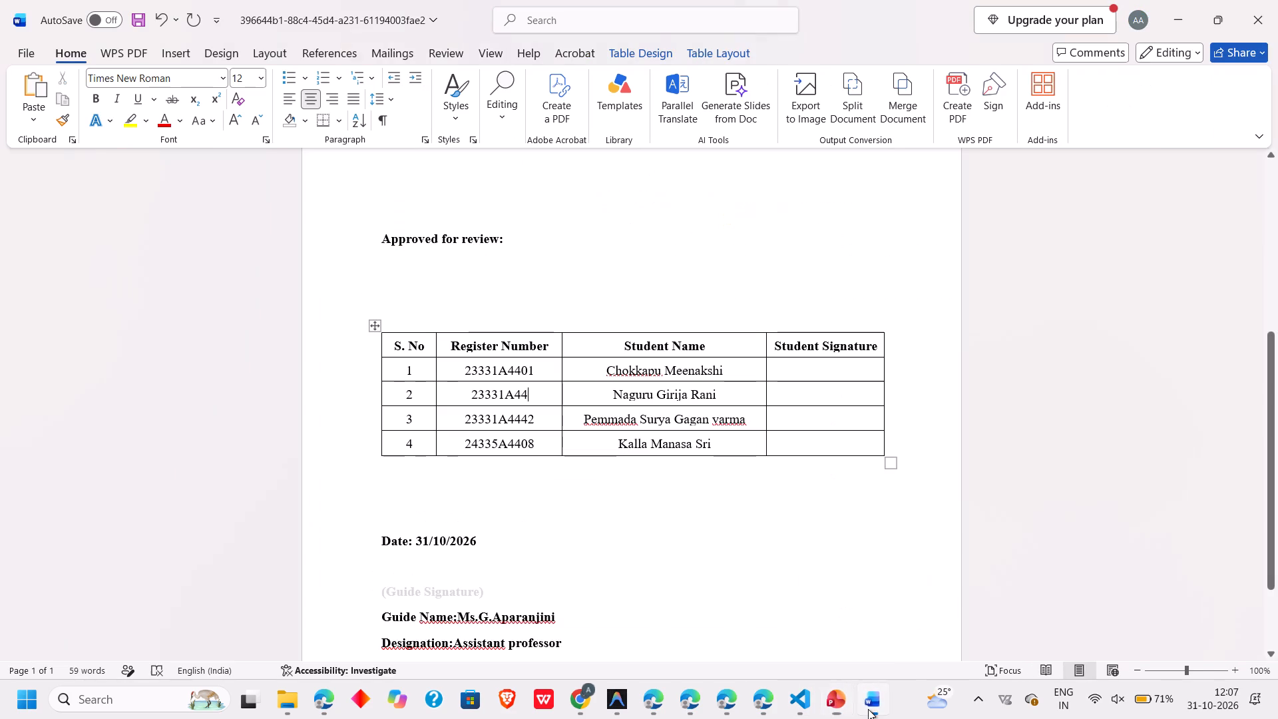
{"action": "type", "text": "55"}
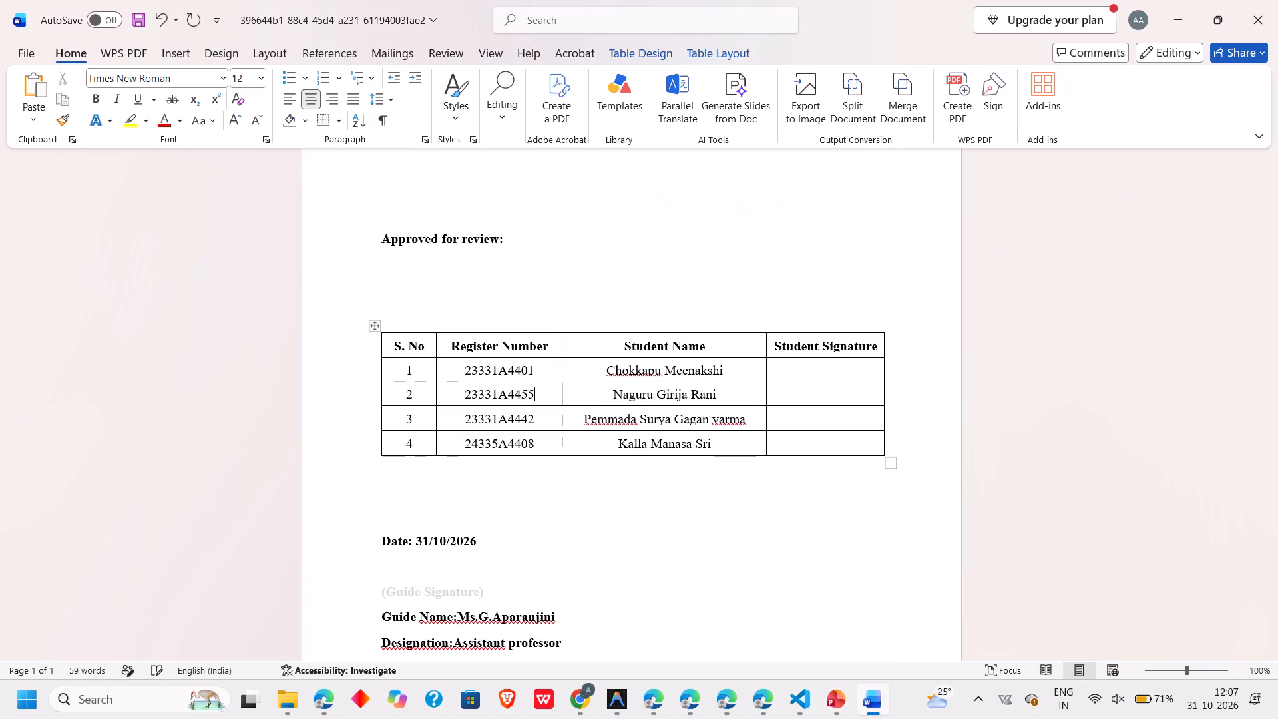
Change the last two digits of the register numbers to 35 in row 3 and 57 in row 4.
{"action": "left_click", "coordinate": [539, 425]}
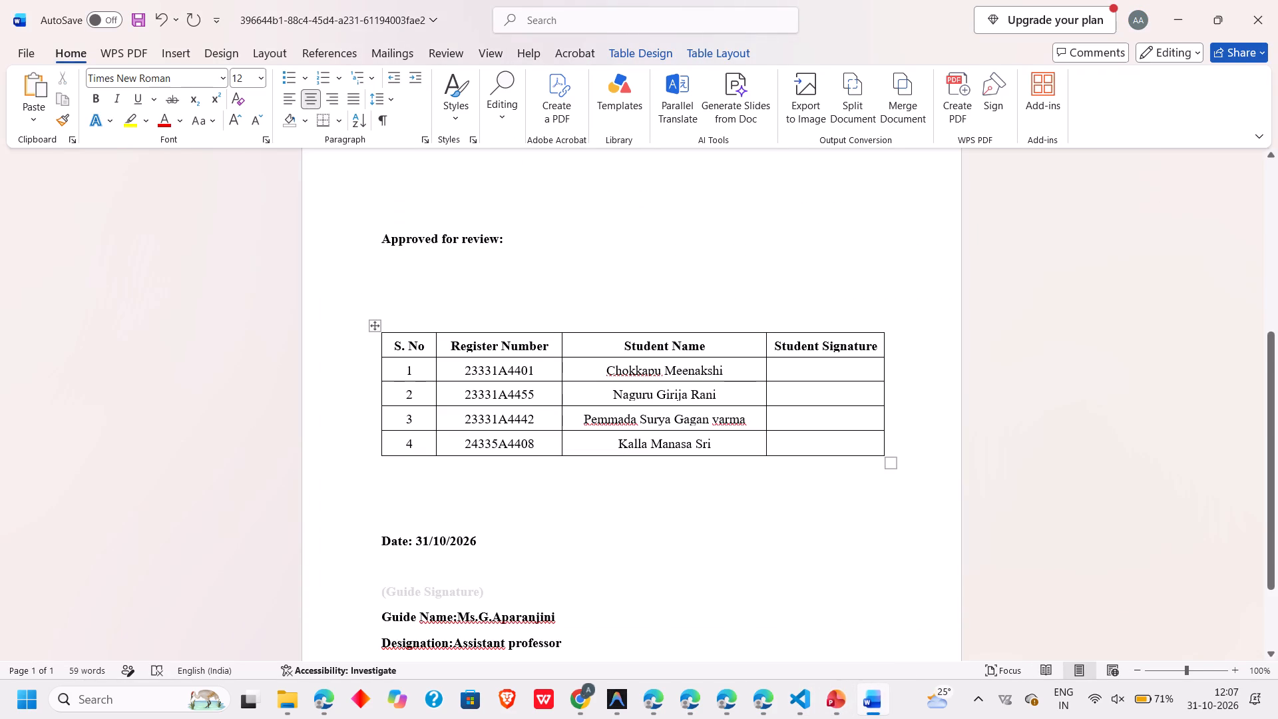
{"action": "key", "text": "BackSpace"}
{"action": "key", "text": "BackSpace"}
{"action": "type", "text": "35"}
{"action": "left_click", "coordinate": [542, 449]}
{"action": "key", "text": "BackSpace"}
{"action": "key", "text": "BackSpace"}
{"action": "type", "text": "57"}
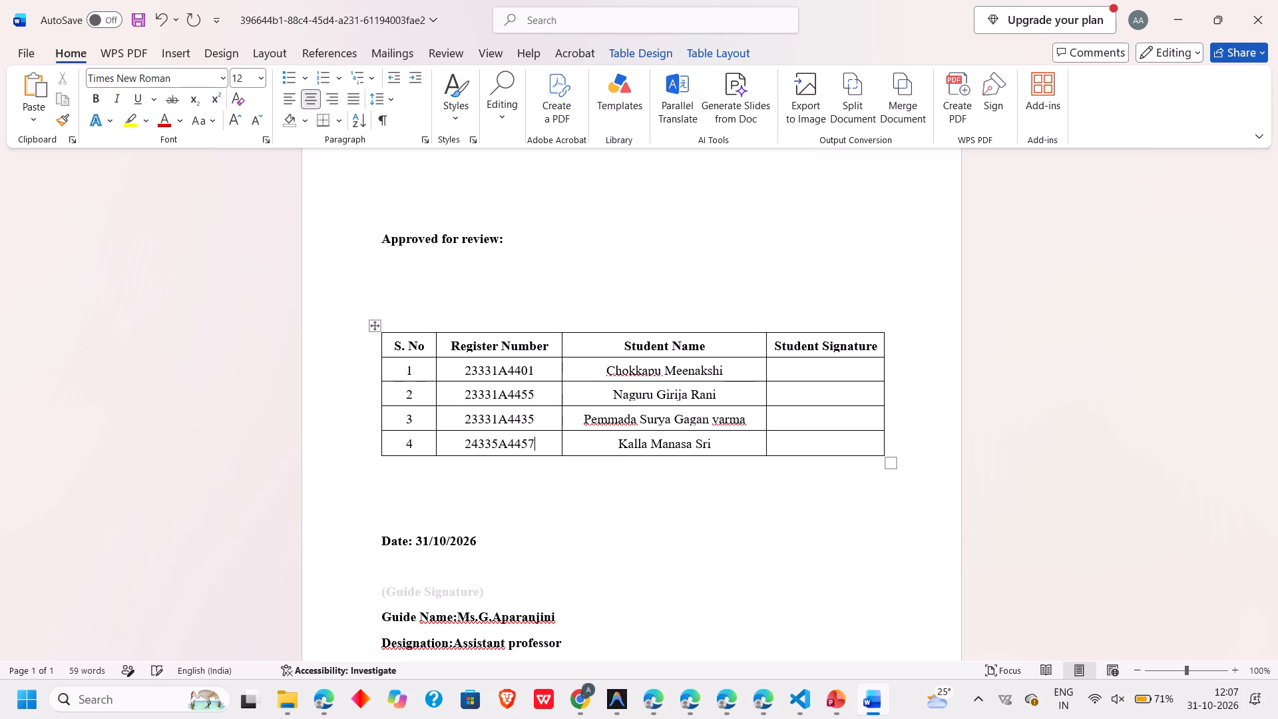
Delete the student name in row 1 of the letter's student table.
{"action": "left_click", "coordinate": [745, 367]}
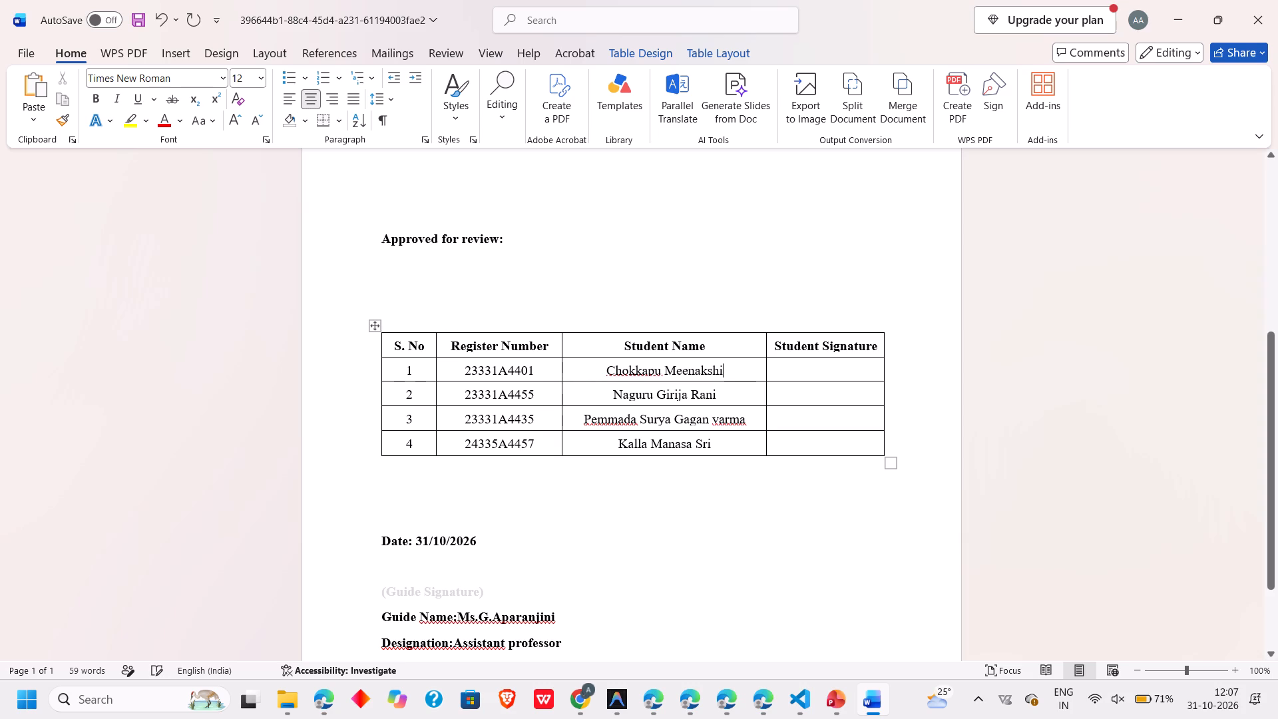
{"action": "key", "text": "BackSpace"}
{"action": "key", "text": "BackSpace"}
{"action": "key", "text": "BackSpace"}
{"action": "key", "text": "BackSpace"}
{"action": "key", "text": "BackSpace"}
{"action": "key", "text": "BackSpace"}
{"action": "key", "text": "BackSpace"}
{"action": "key", "text": "BackSpace"}
{"action": "key", "text": "BackSpace"}
{"action": "key", "text": "BackSpace"}
{"action": "key", "text": "BackSpace"}
{"action": "key", "text": "BackSpace"}
{"action": "key", "text": "BackSpace"}
{"action": "key", "text": "BackSpace"}
{"action": "key", "text": "BackSpace"}
{"action": "key", "text": "BackSpace"}
{"action": "key", "text": "BackSpace"}
{"action": "key", "text": "BackSpace"}
{"action": "key", "text": "BackSpace"}
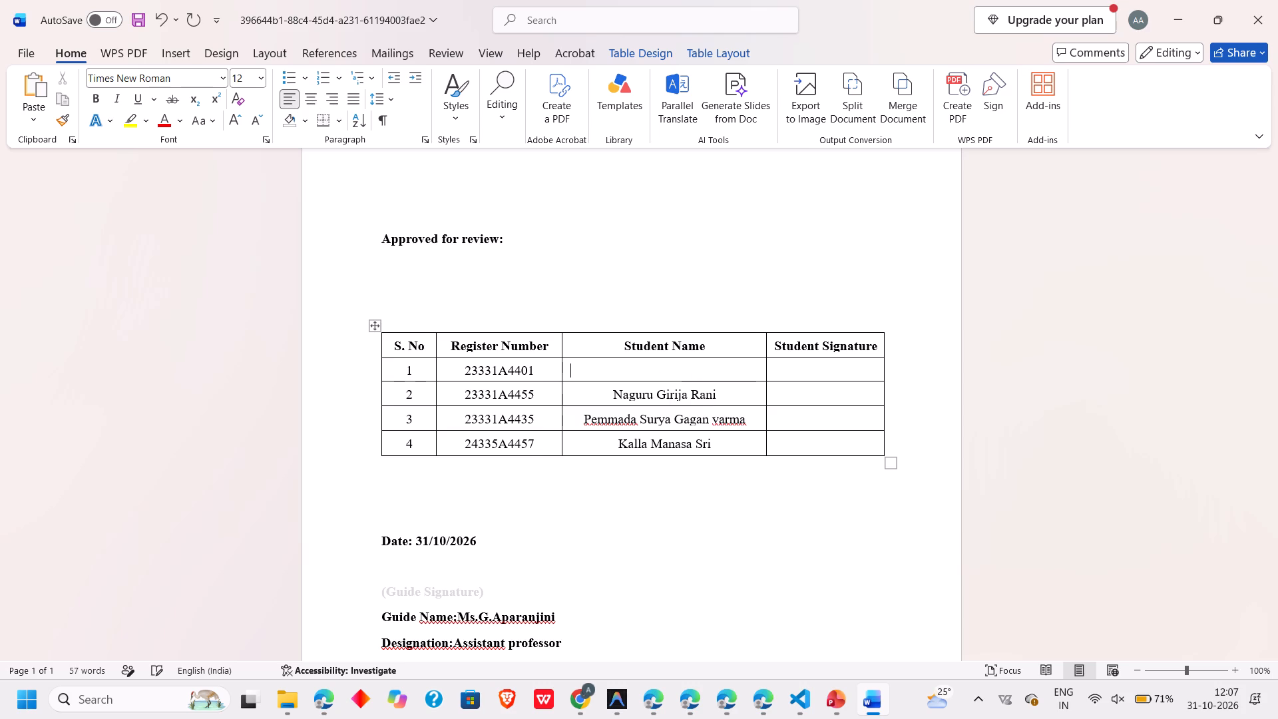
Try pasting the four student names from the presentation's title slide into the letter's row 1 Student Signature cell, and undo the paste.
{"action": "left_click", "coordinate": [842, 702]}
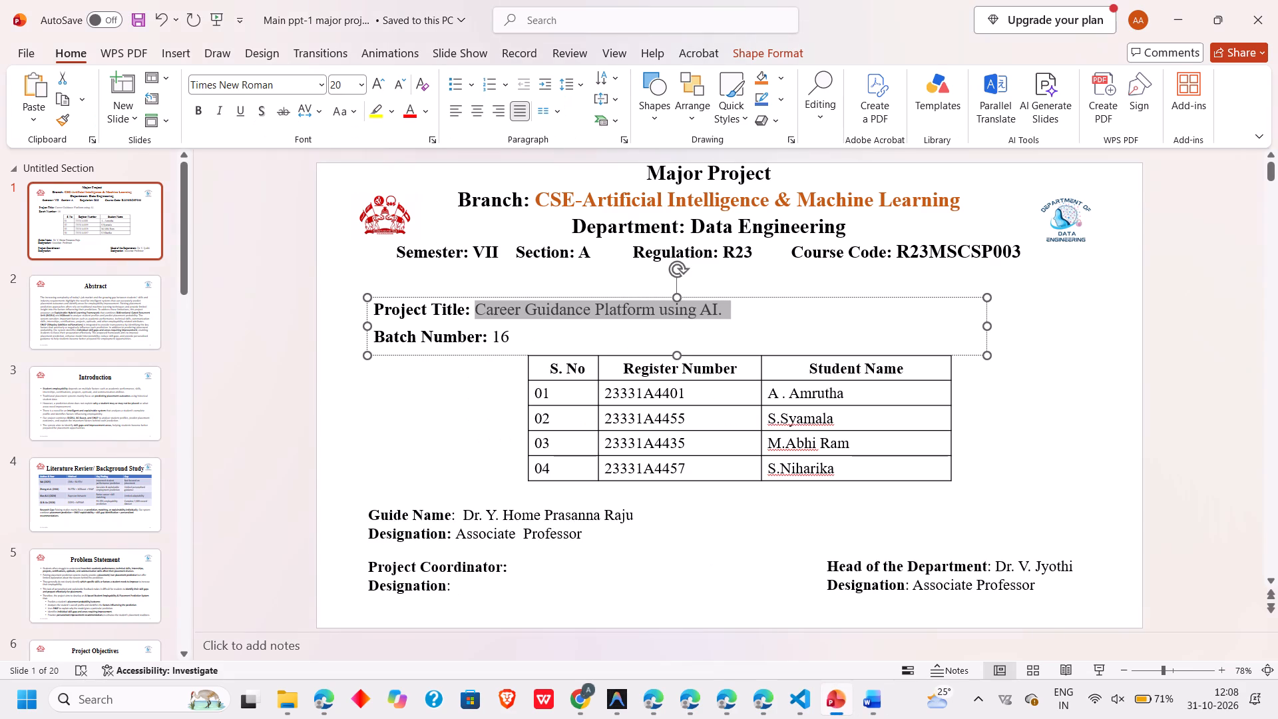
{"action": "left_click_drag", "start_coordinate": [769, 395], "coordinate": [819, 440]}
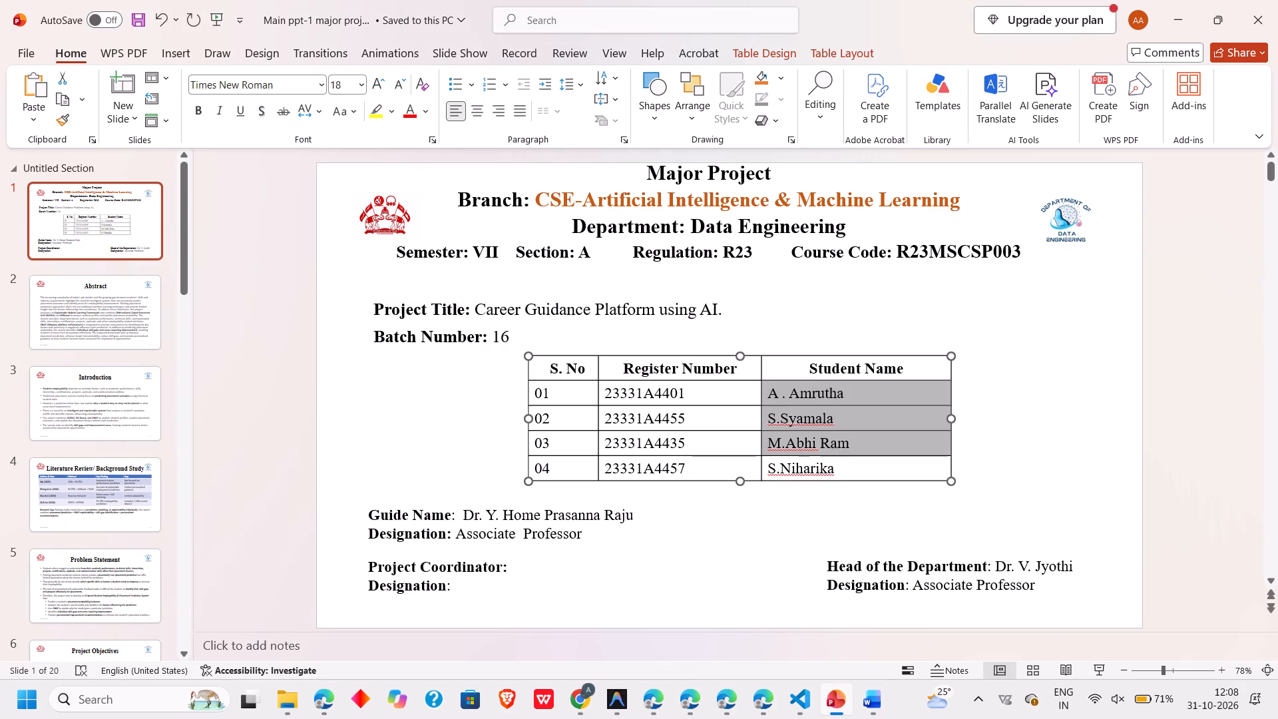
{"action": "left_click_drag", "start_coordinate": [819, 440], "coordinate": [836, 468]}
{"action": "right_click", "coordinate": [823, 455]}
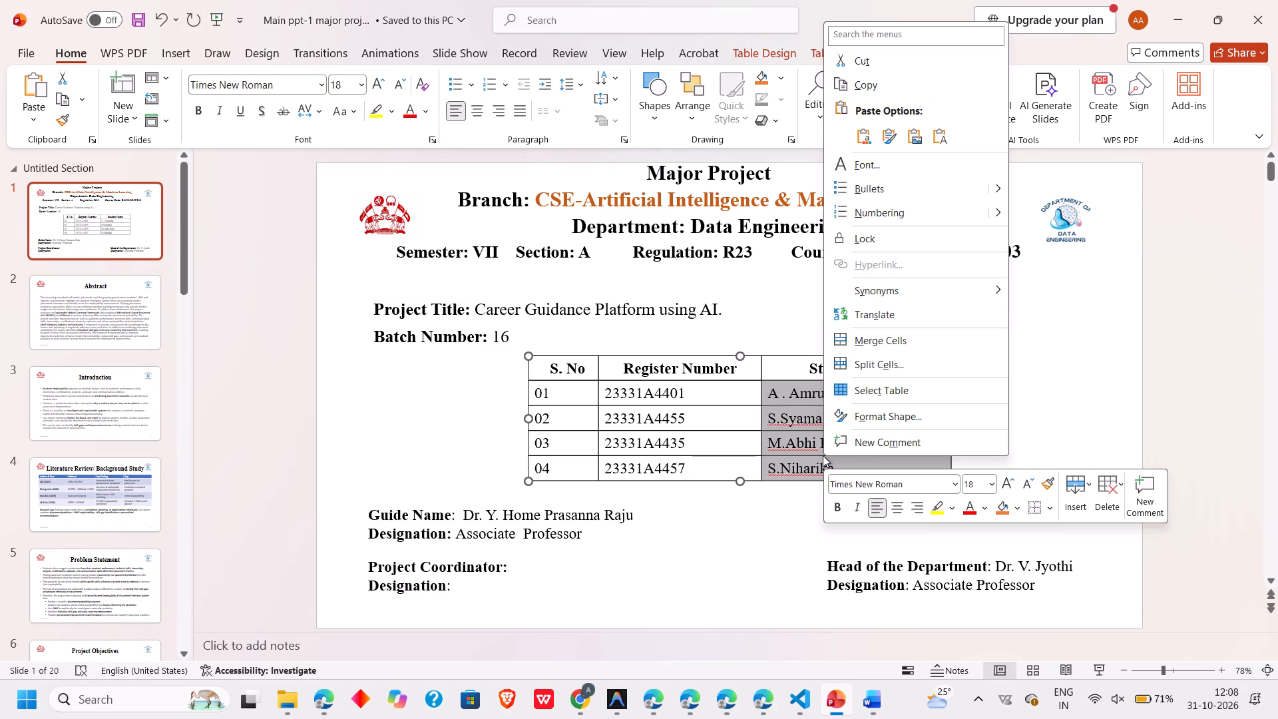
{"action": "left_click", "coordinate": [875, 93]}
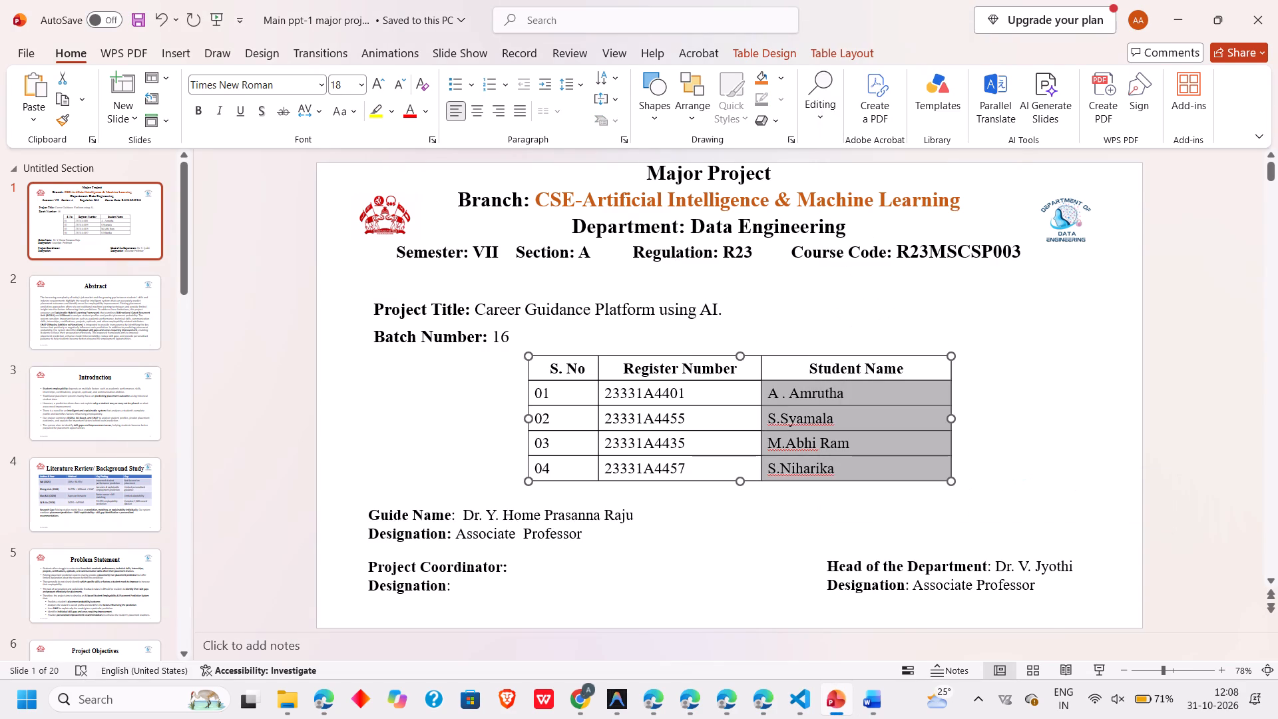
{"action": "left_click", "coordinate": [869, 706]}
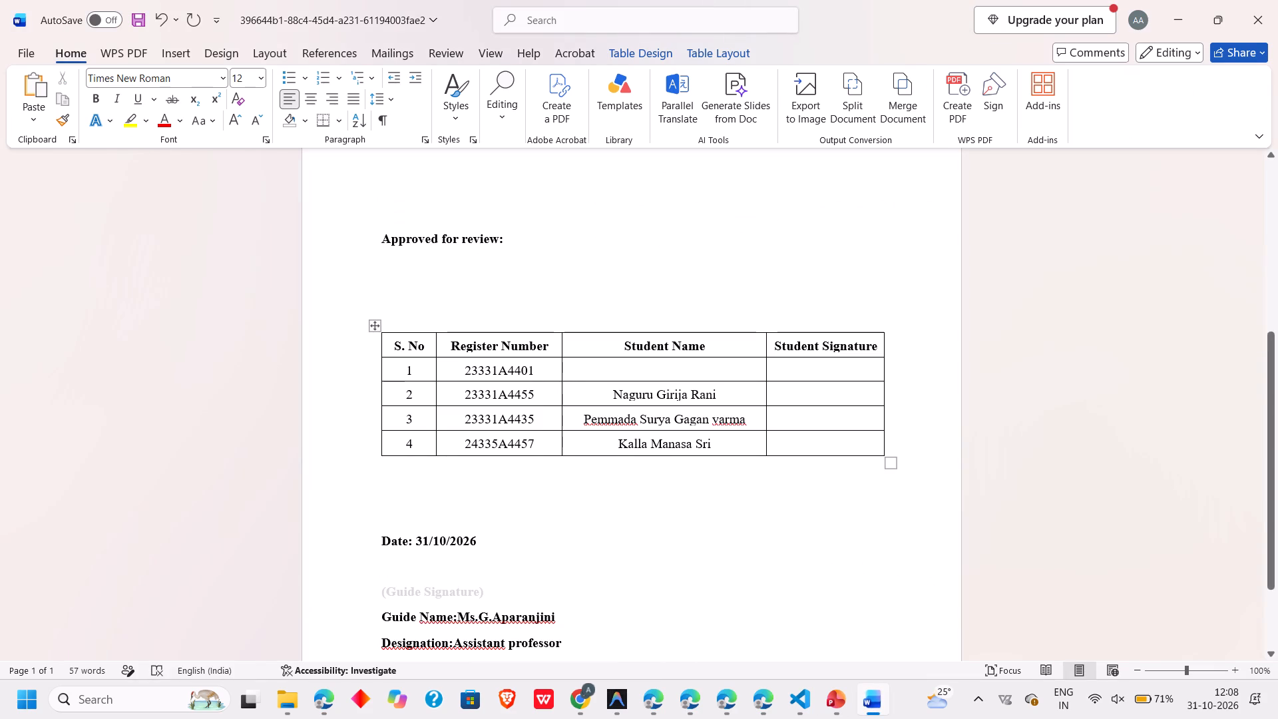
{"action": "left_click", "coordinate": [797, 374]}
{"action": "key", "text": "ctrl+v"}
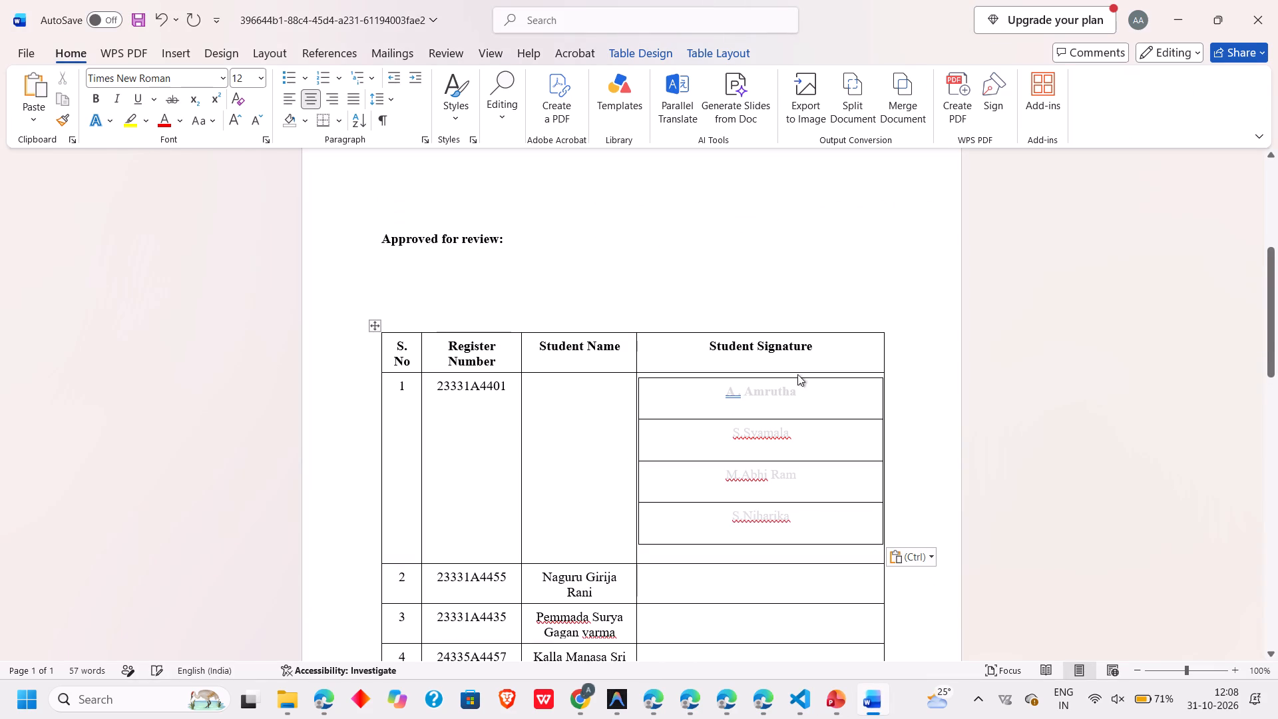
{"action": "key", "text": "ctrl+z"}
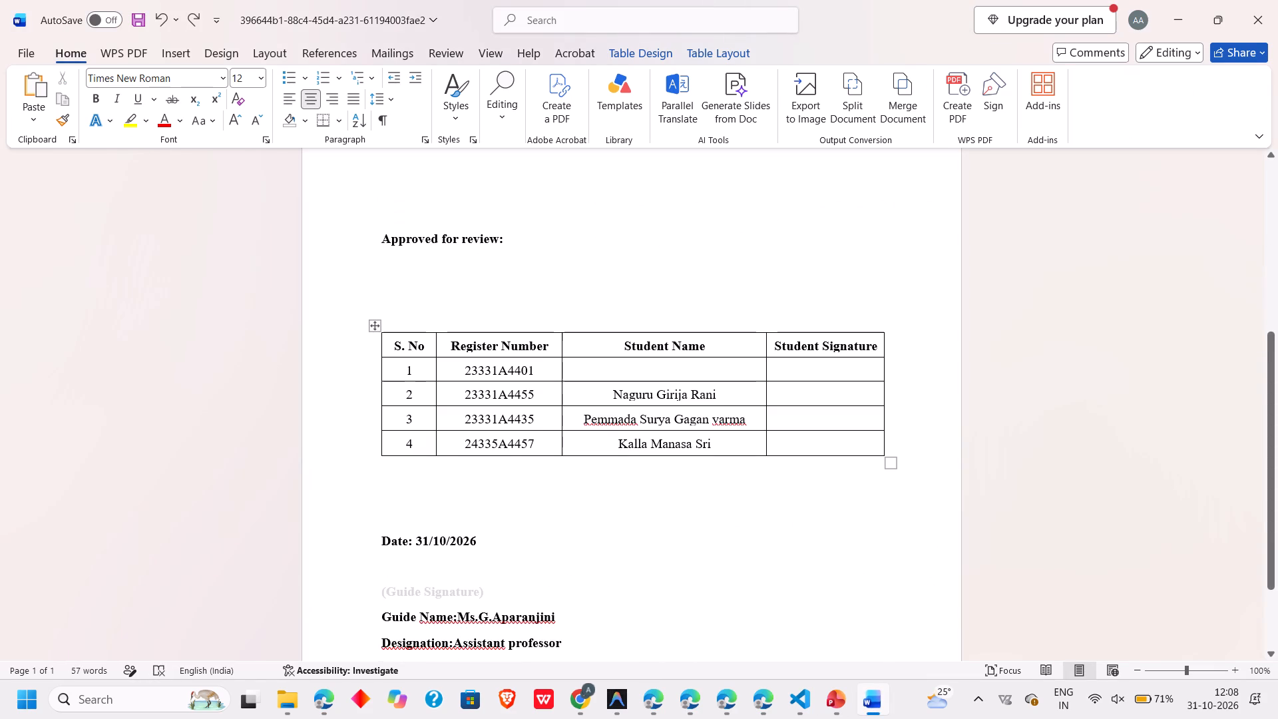
Clear the existing student names from rows 2, 3 and 4 of the letter's student table.
{"action": "left_click_drag", "start_coordinate": [614, 391], "coordinate": [729, 387]}
{"action": "key", "text": "BackSpace"}
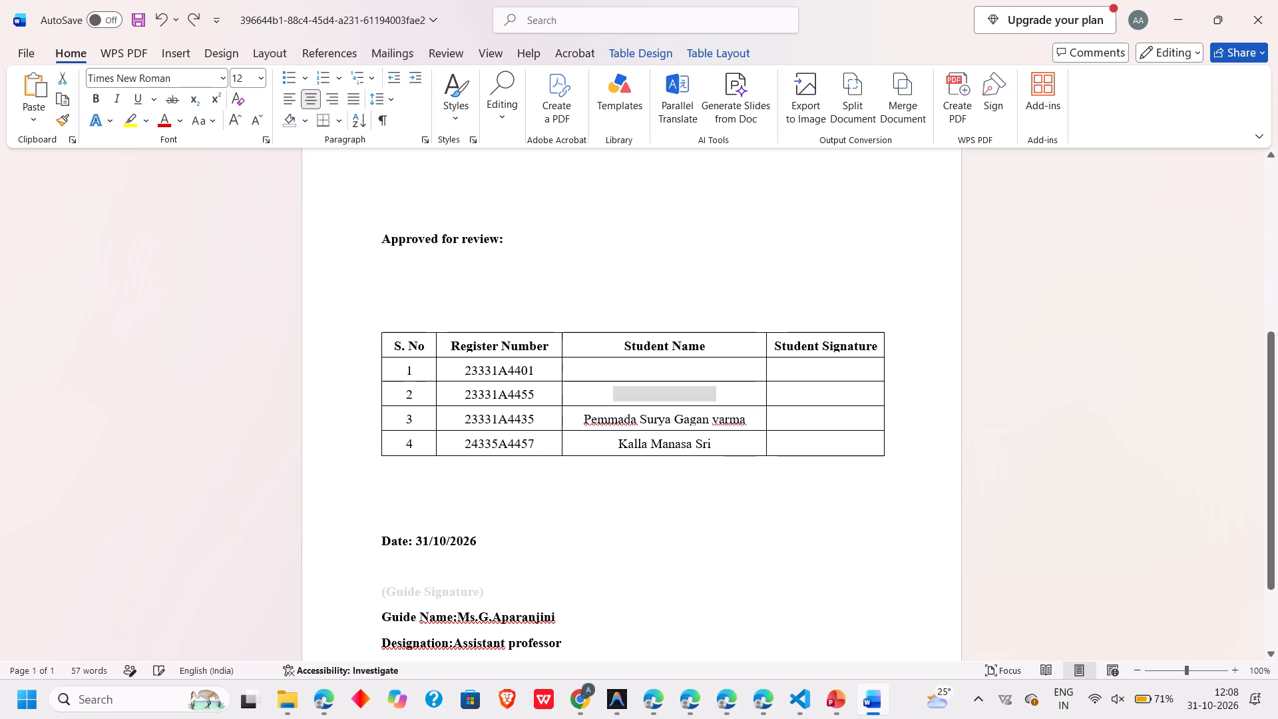
{"action": "left_click_drag", "start_coordinate": [581, 420], "coordinate": [744, 409]}
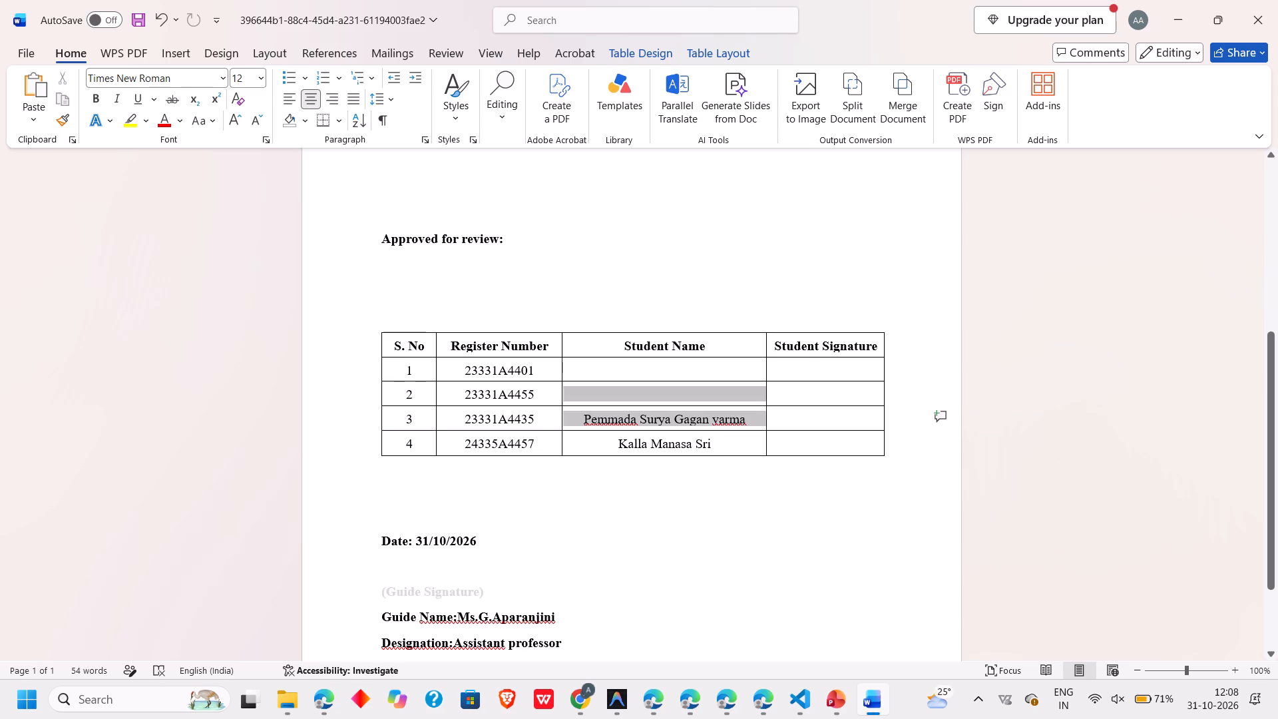
{"action": "left_click_drag", "start_coordinate": [744, 409], "coordinate": [769, 422]}
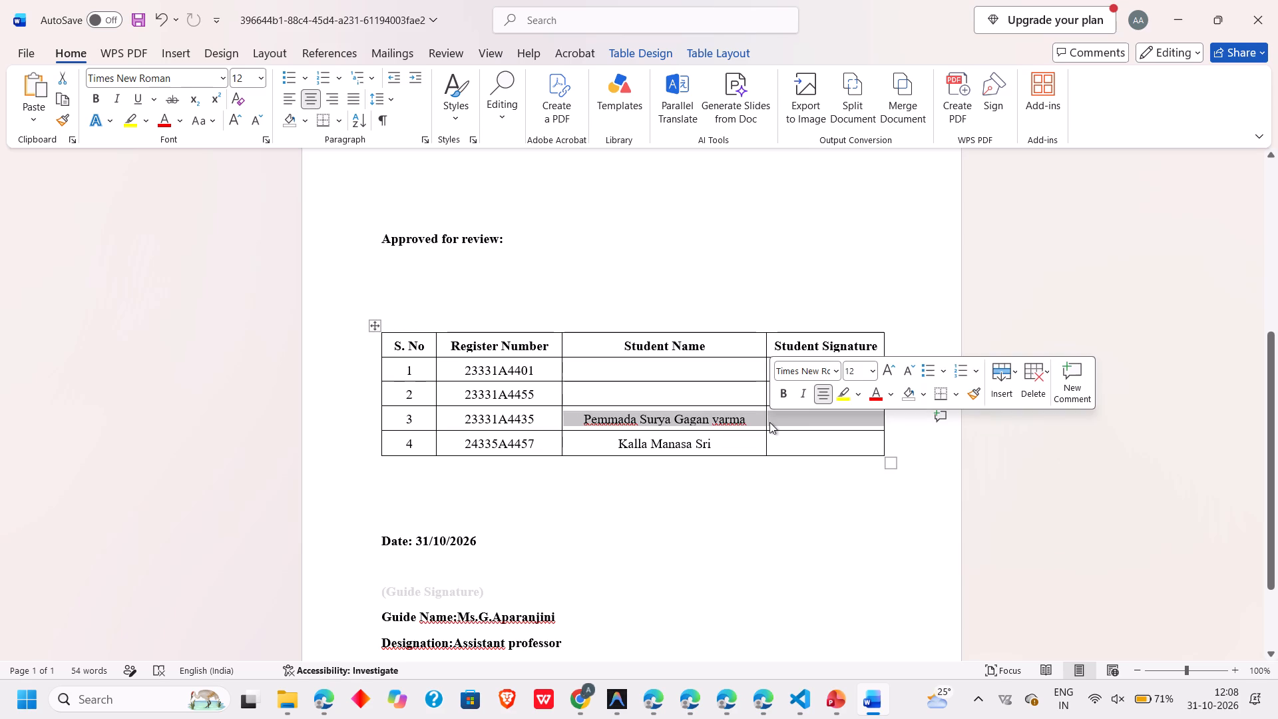
{"action": "left_click", "coordinate": [749, 419]}
{"action": "left_click_drag", "start_coordinate": [738, 419], "coordinate": [587, 427]}
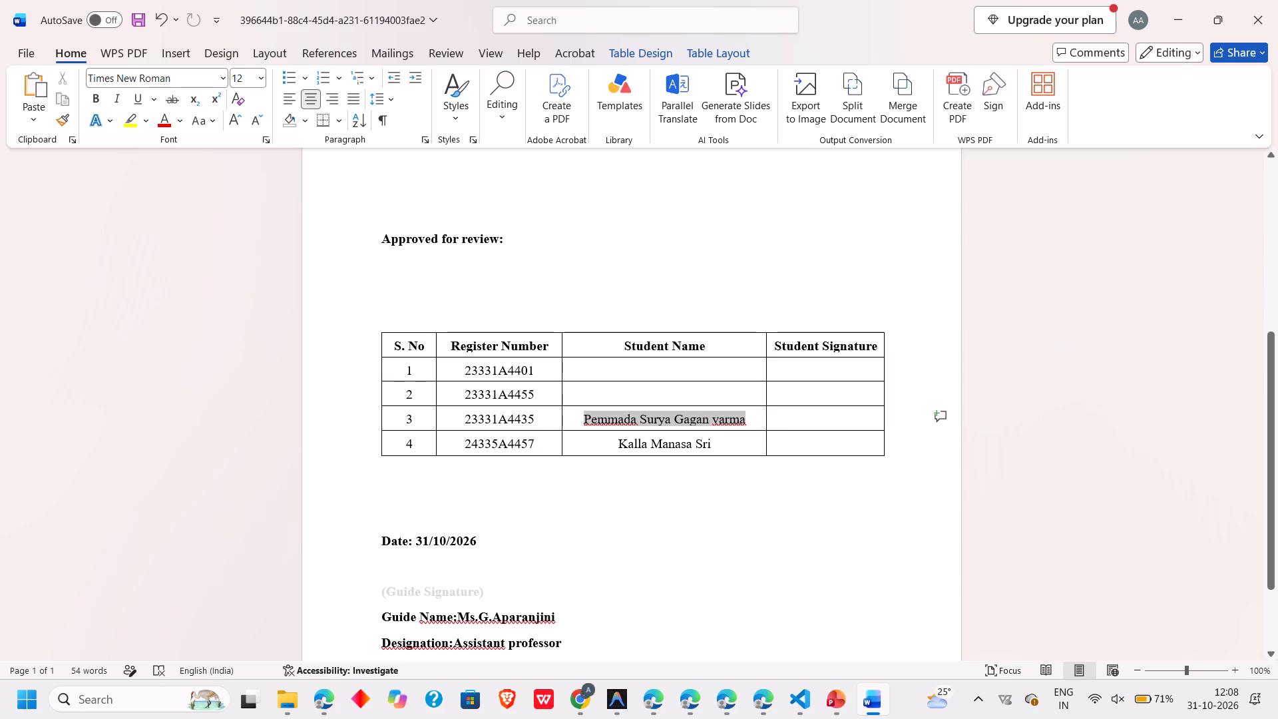
{"action": "left_click_drag", "start_coordinate": [587, 427], "coordinate": [584, 427]}
{"action": "key", "text": "BackSpace"}
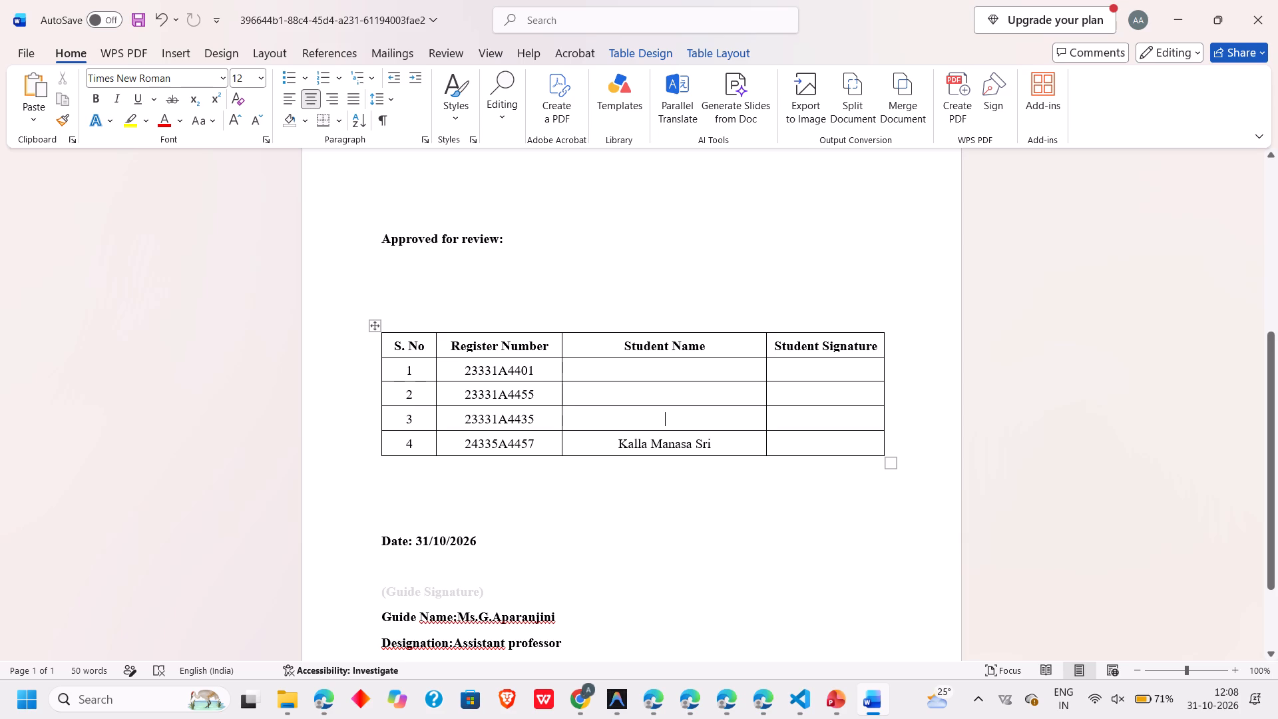
{"action": "left_click_drag", "start_coordinate": [705, 443], "coordinate": [627, 449]}
{"action": "key", "text": "BackSpace"}
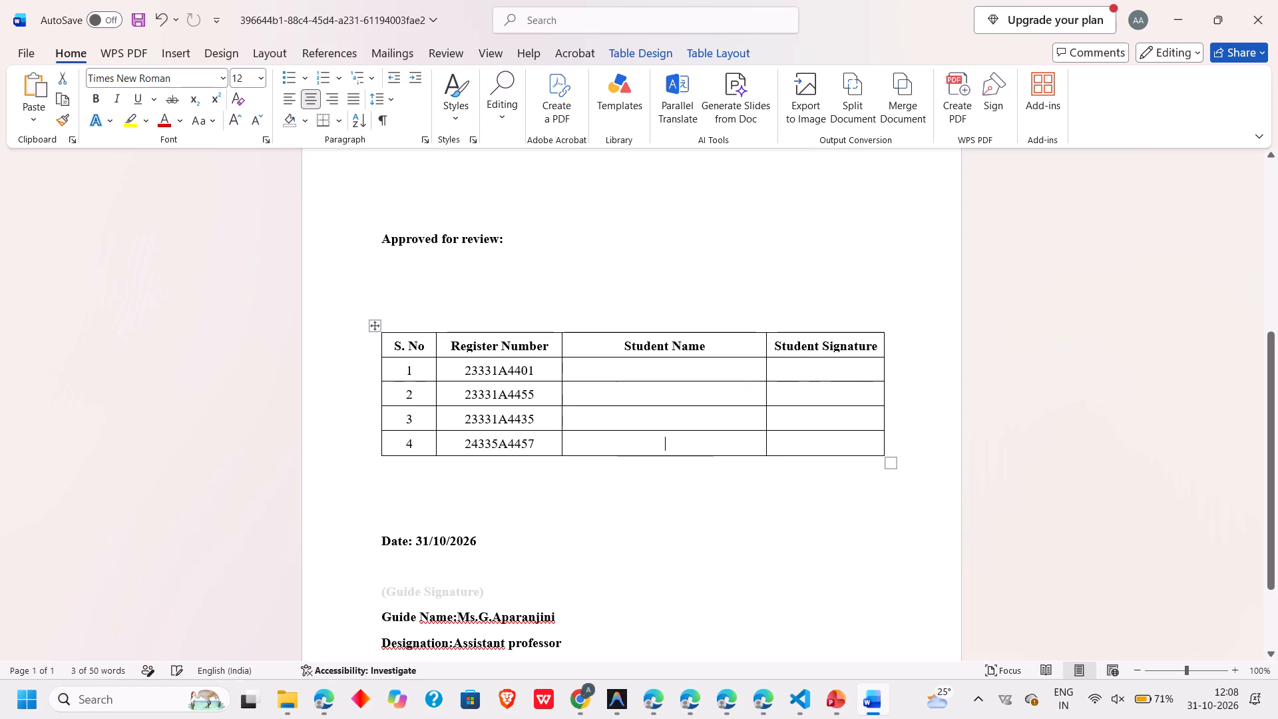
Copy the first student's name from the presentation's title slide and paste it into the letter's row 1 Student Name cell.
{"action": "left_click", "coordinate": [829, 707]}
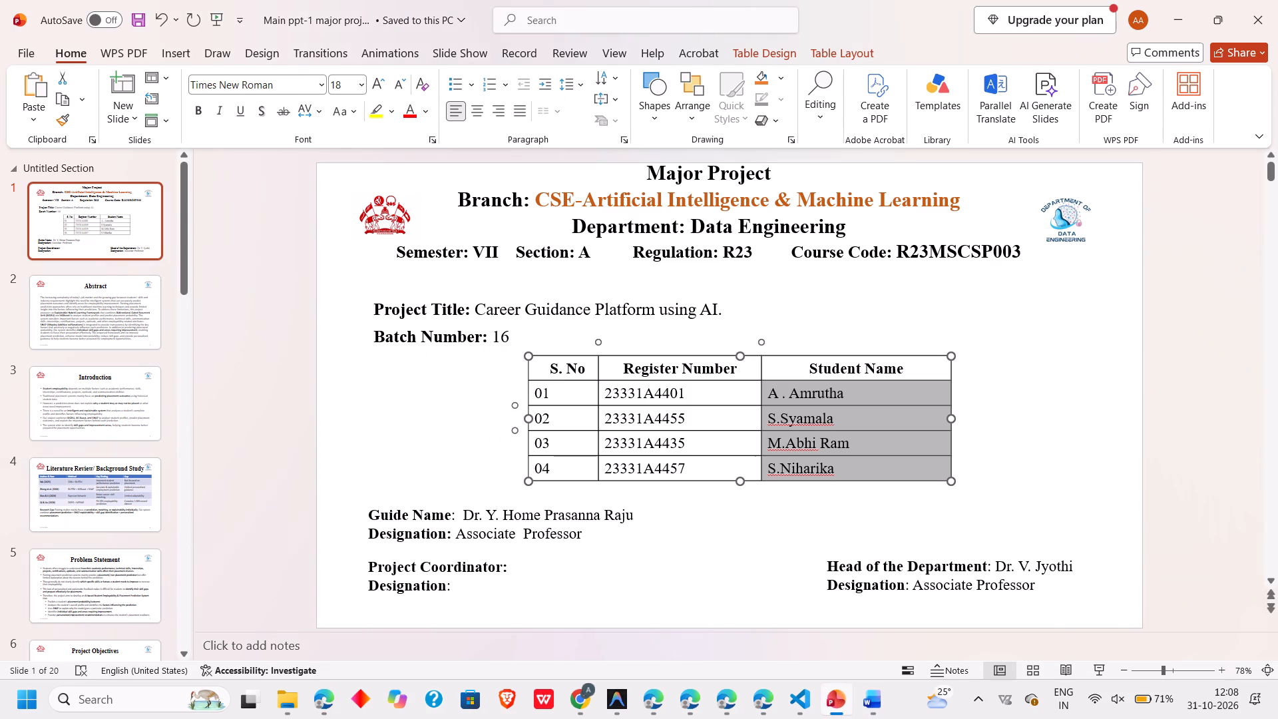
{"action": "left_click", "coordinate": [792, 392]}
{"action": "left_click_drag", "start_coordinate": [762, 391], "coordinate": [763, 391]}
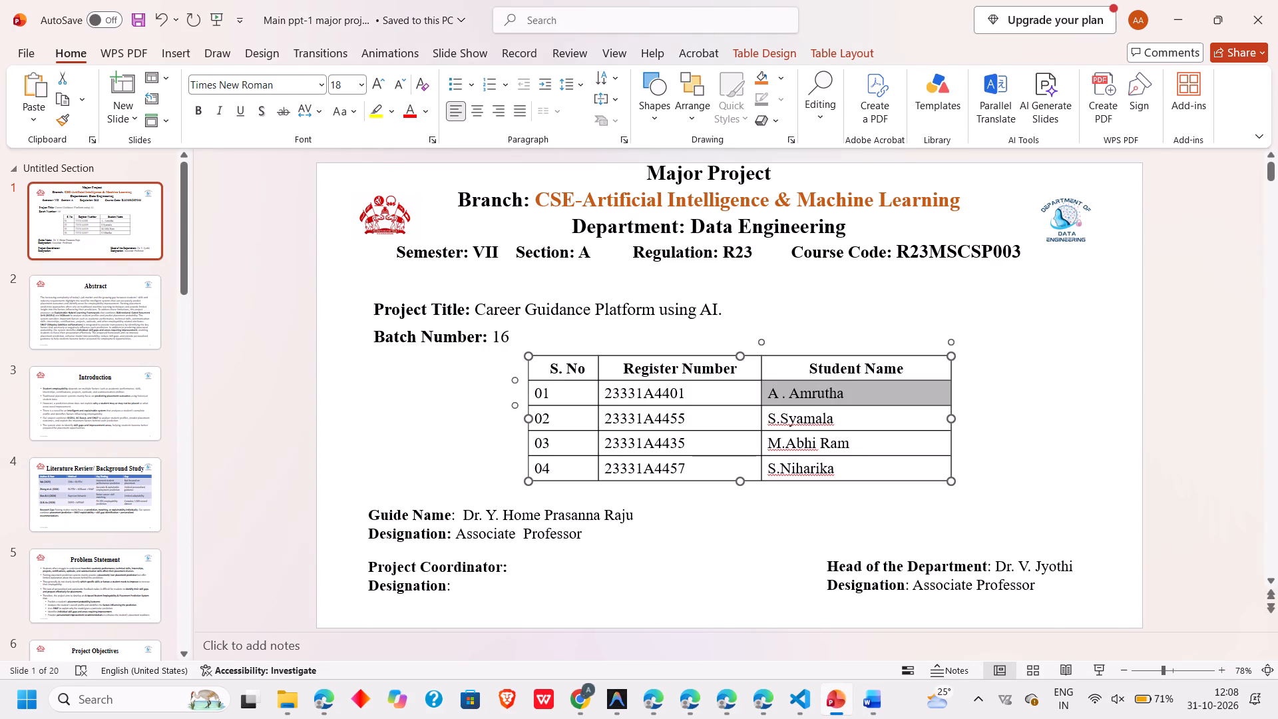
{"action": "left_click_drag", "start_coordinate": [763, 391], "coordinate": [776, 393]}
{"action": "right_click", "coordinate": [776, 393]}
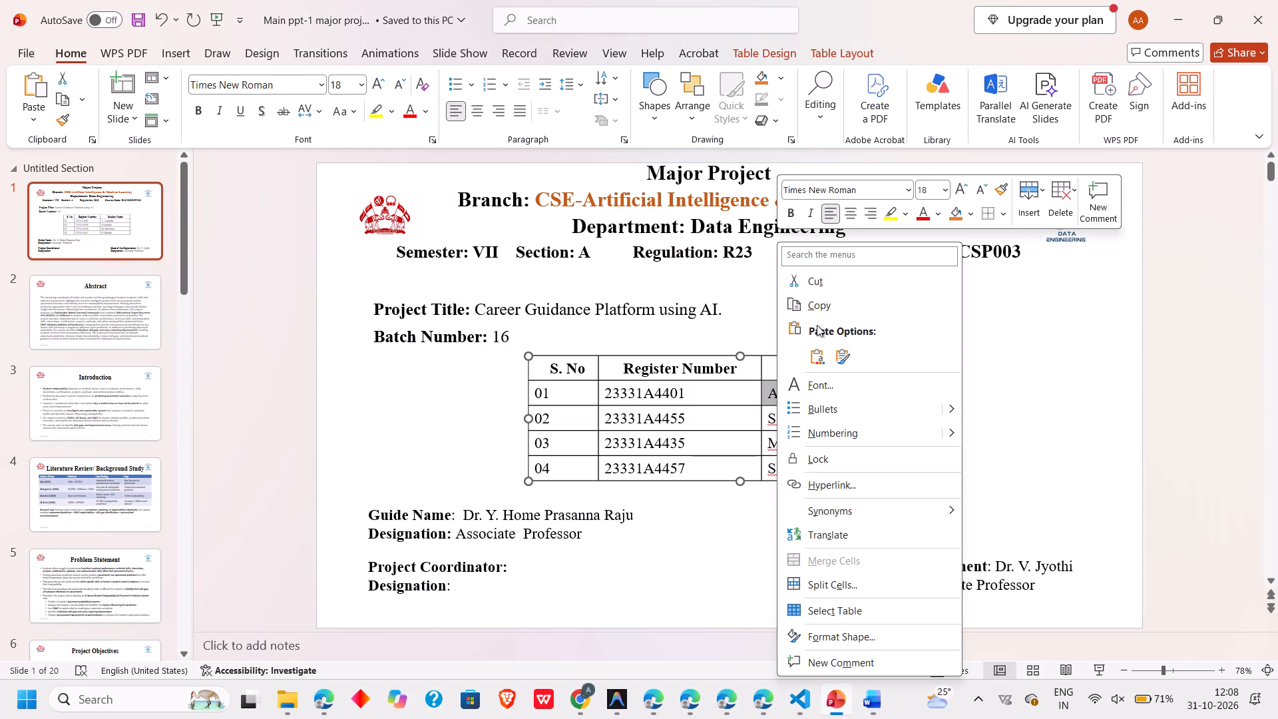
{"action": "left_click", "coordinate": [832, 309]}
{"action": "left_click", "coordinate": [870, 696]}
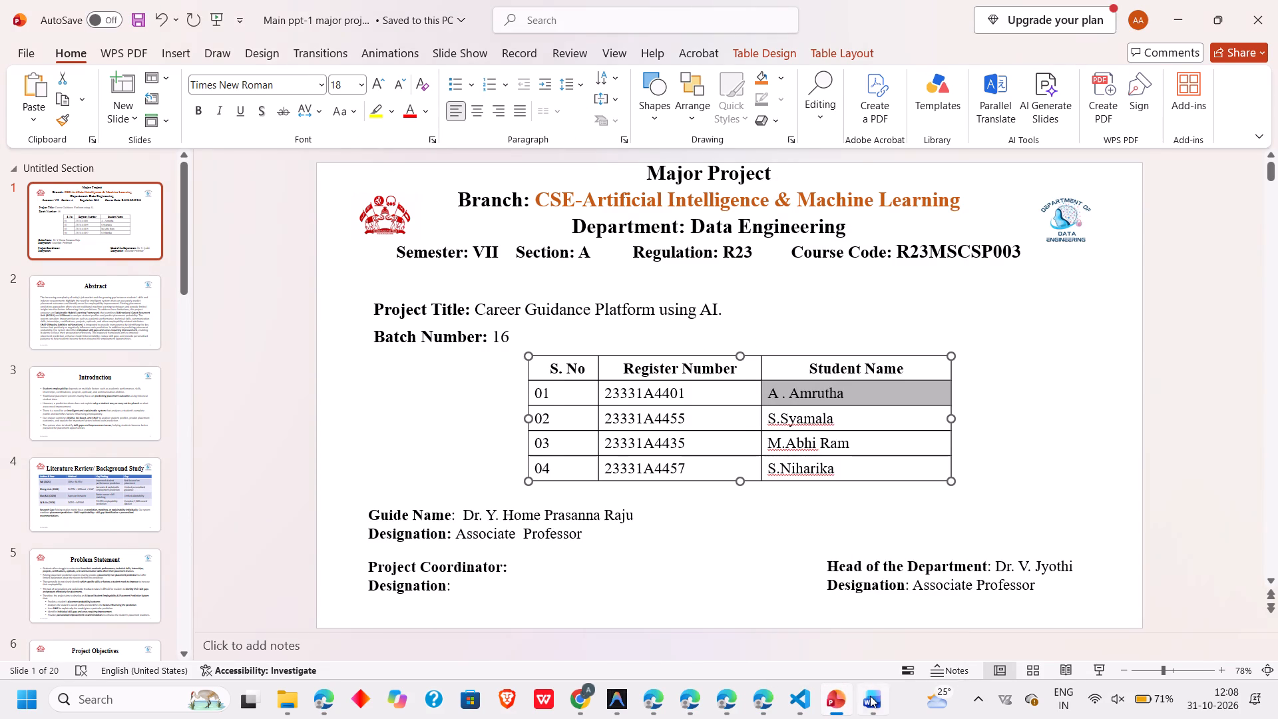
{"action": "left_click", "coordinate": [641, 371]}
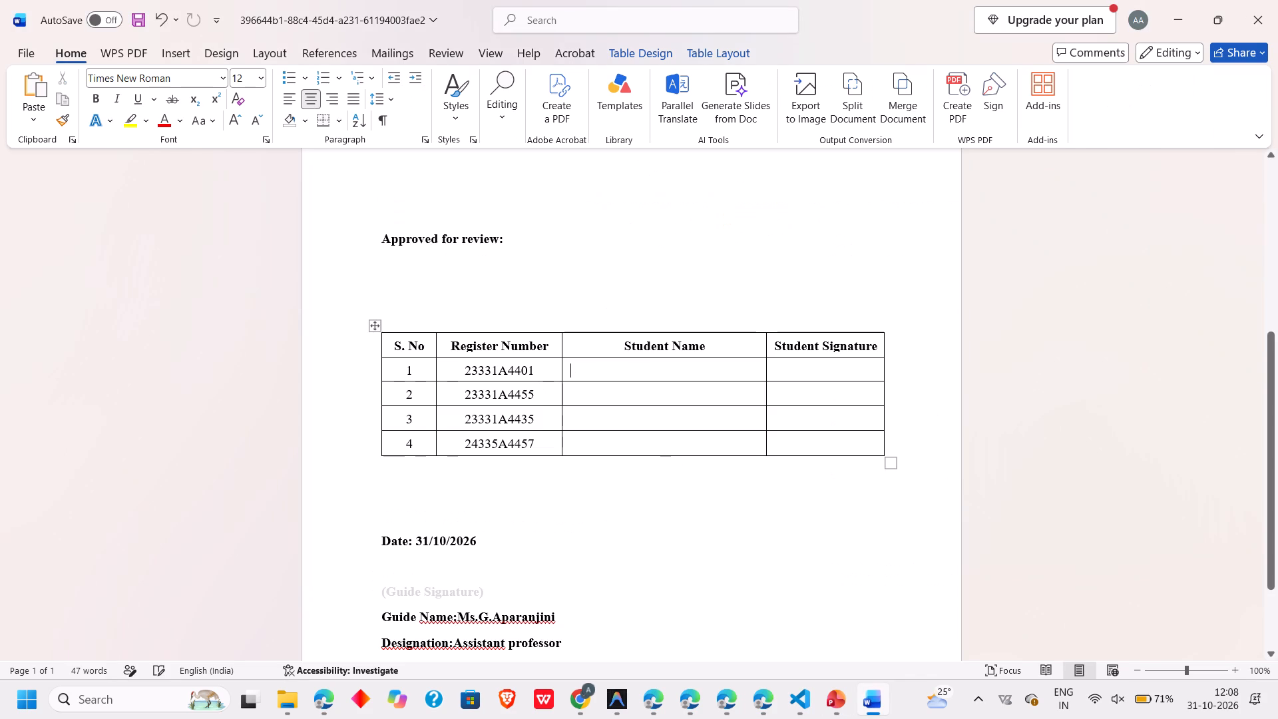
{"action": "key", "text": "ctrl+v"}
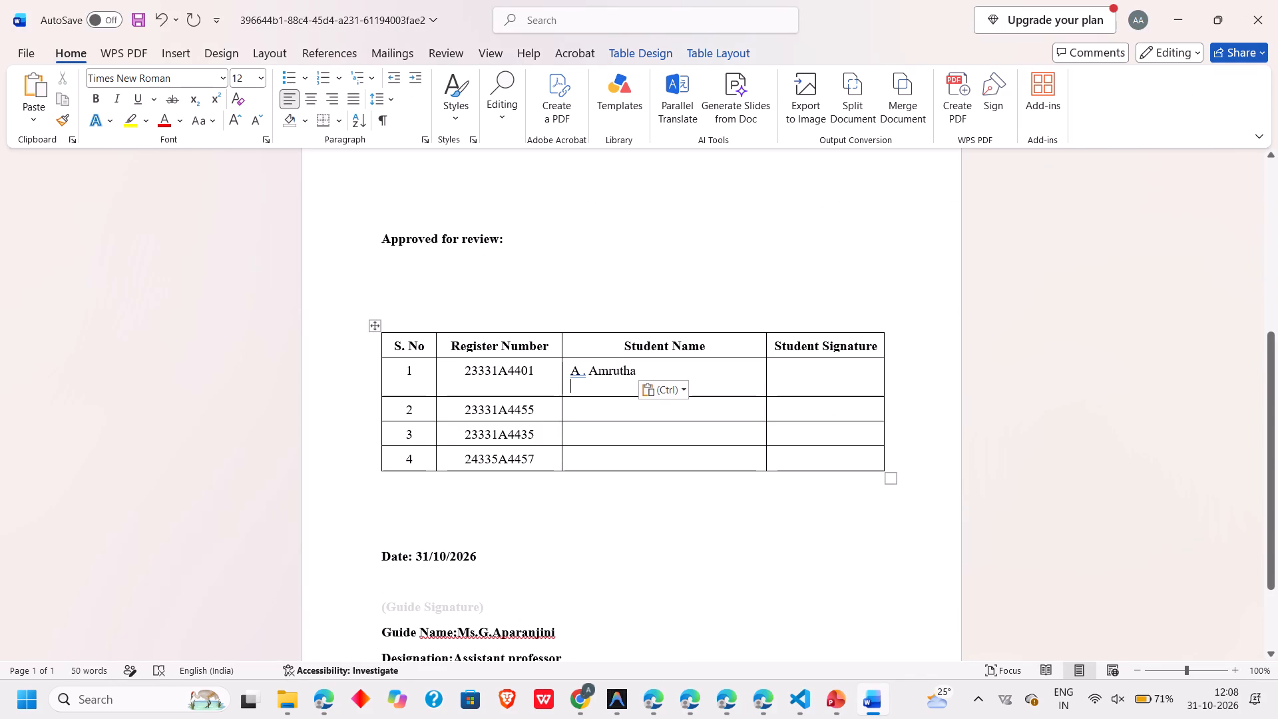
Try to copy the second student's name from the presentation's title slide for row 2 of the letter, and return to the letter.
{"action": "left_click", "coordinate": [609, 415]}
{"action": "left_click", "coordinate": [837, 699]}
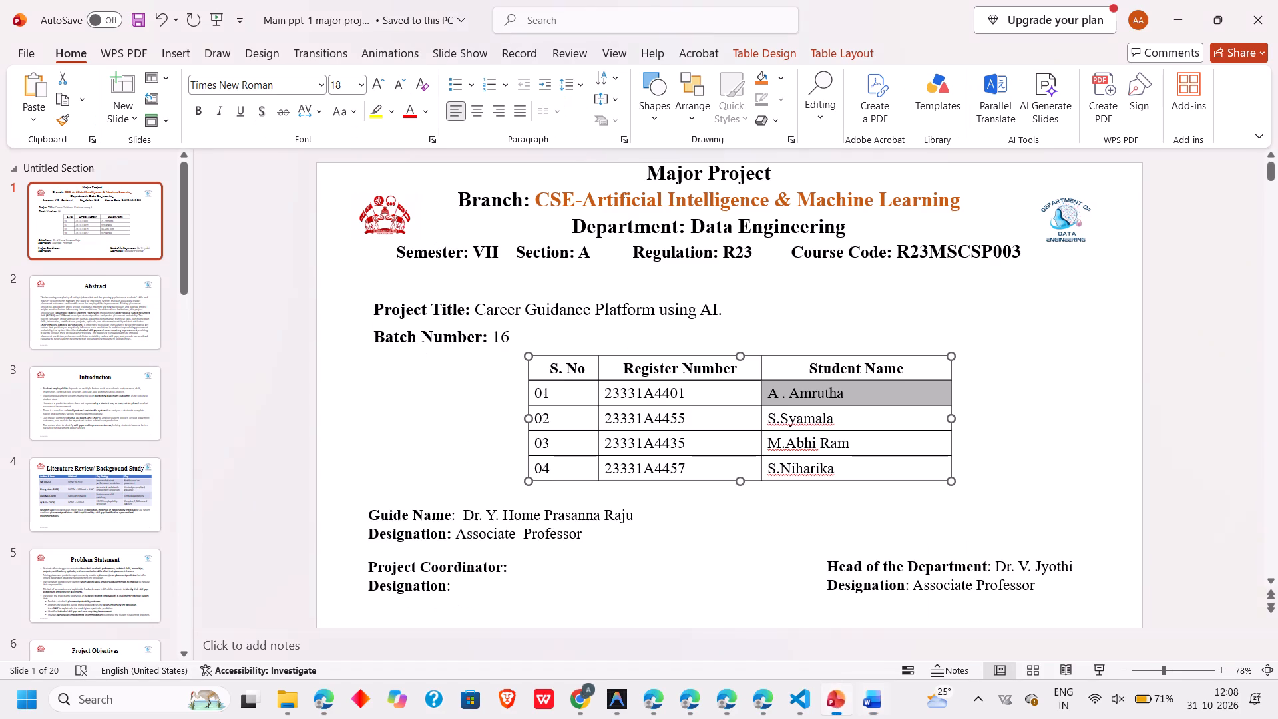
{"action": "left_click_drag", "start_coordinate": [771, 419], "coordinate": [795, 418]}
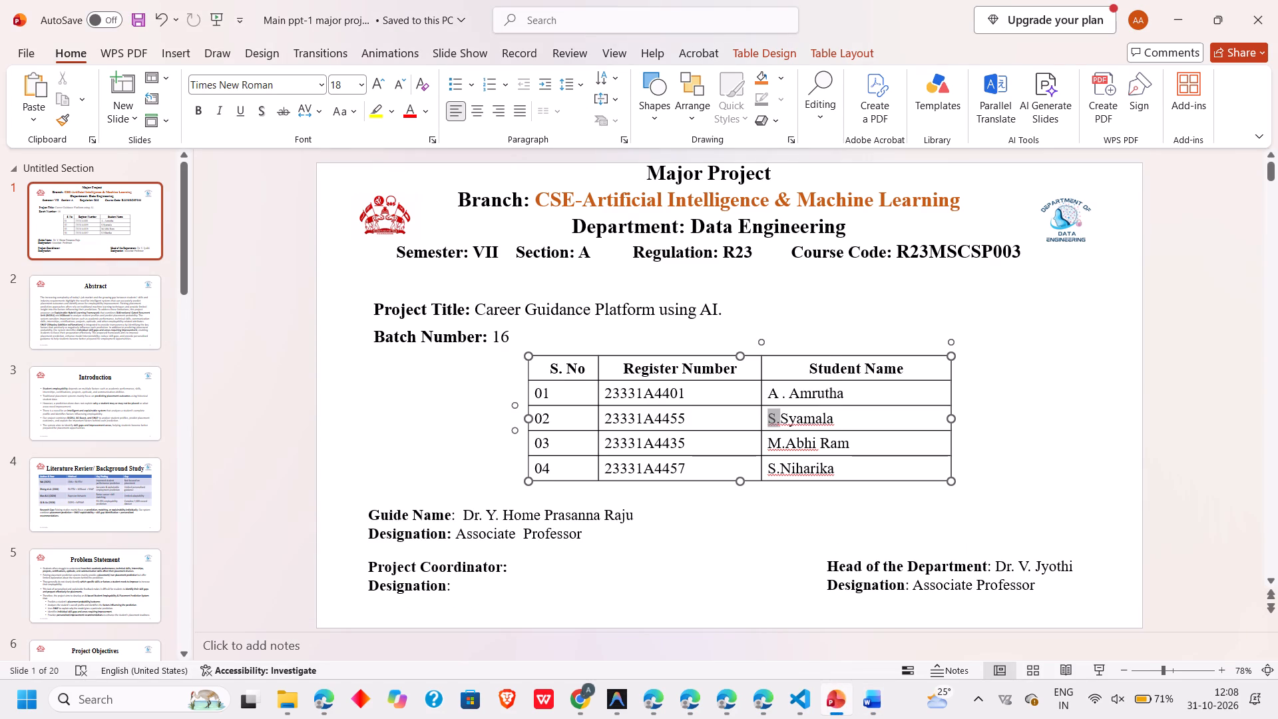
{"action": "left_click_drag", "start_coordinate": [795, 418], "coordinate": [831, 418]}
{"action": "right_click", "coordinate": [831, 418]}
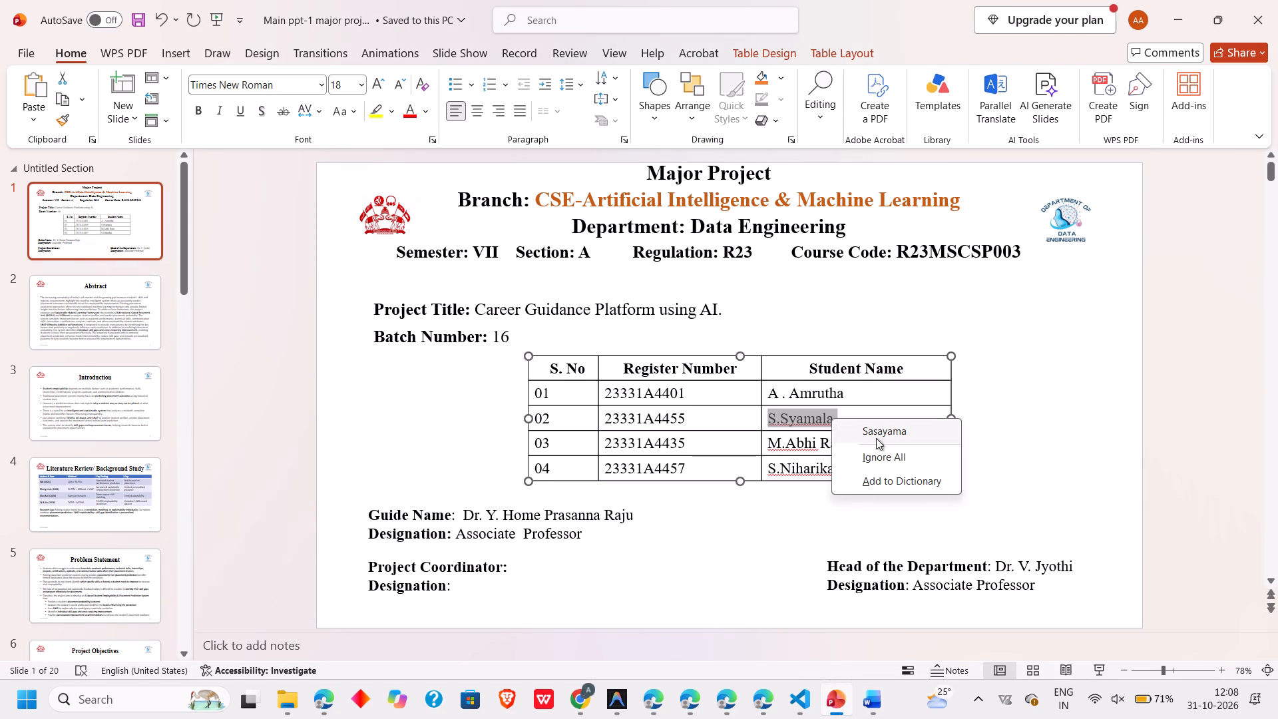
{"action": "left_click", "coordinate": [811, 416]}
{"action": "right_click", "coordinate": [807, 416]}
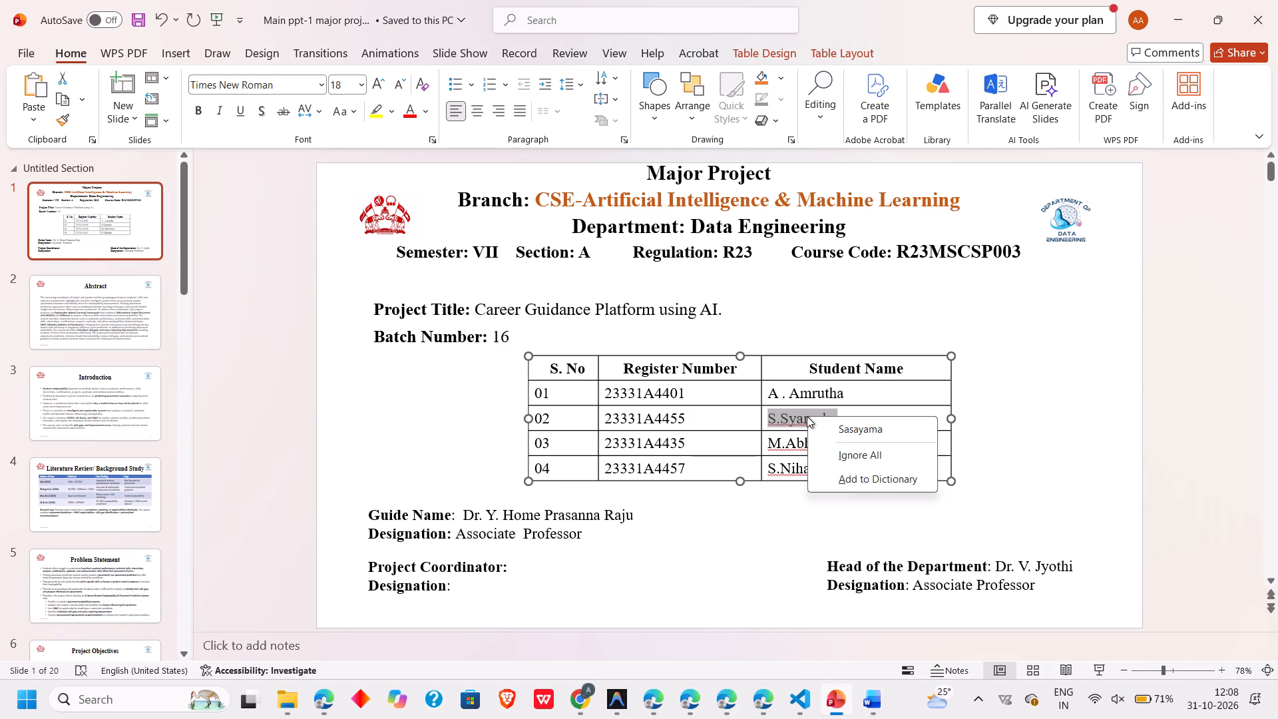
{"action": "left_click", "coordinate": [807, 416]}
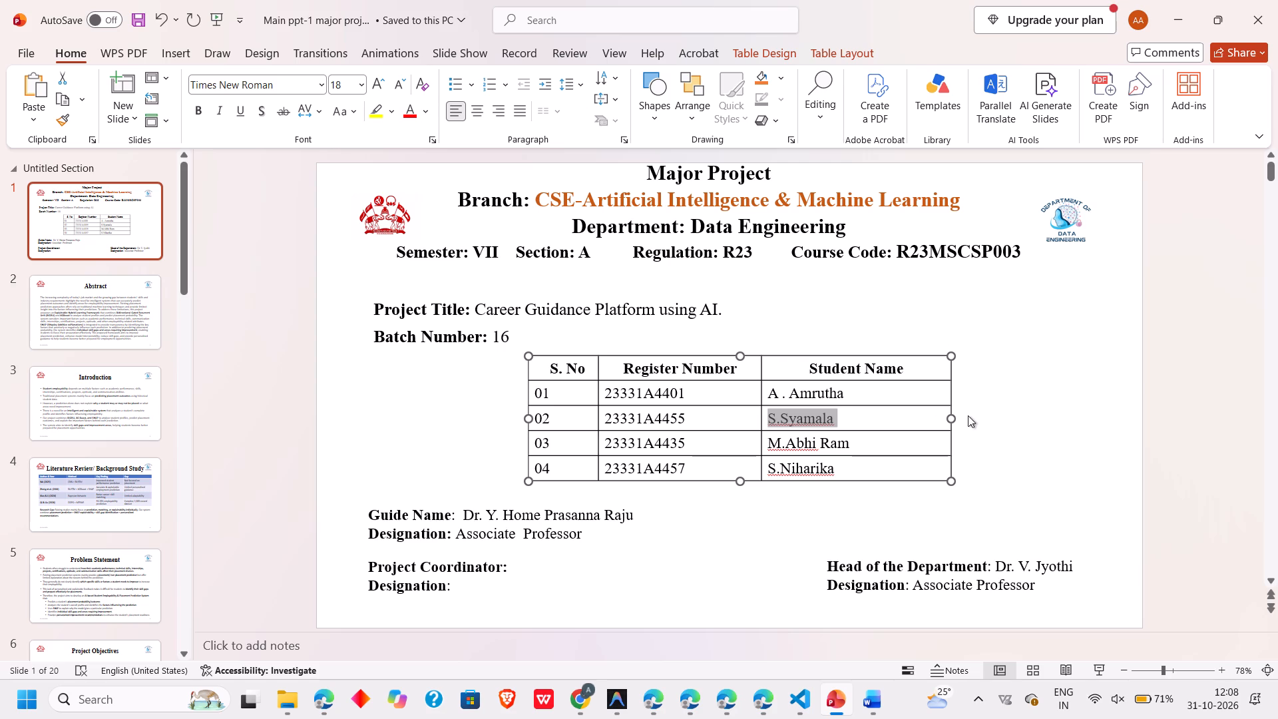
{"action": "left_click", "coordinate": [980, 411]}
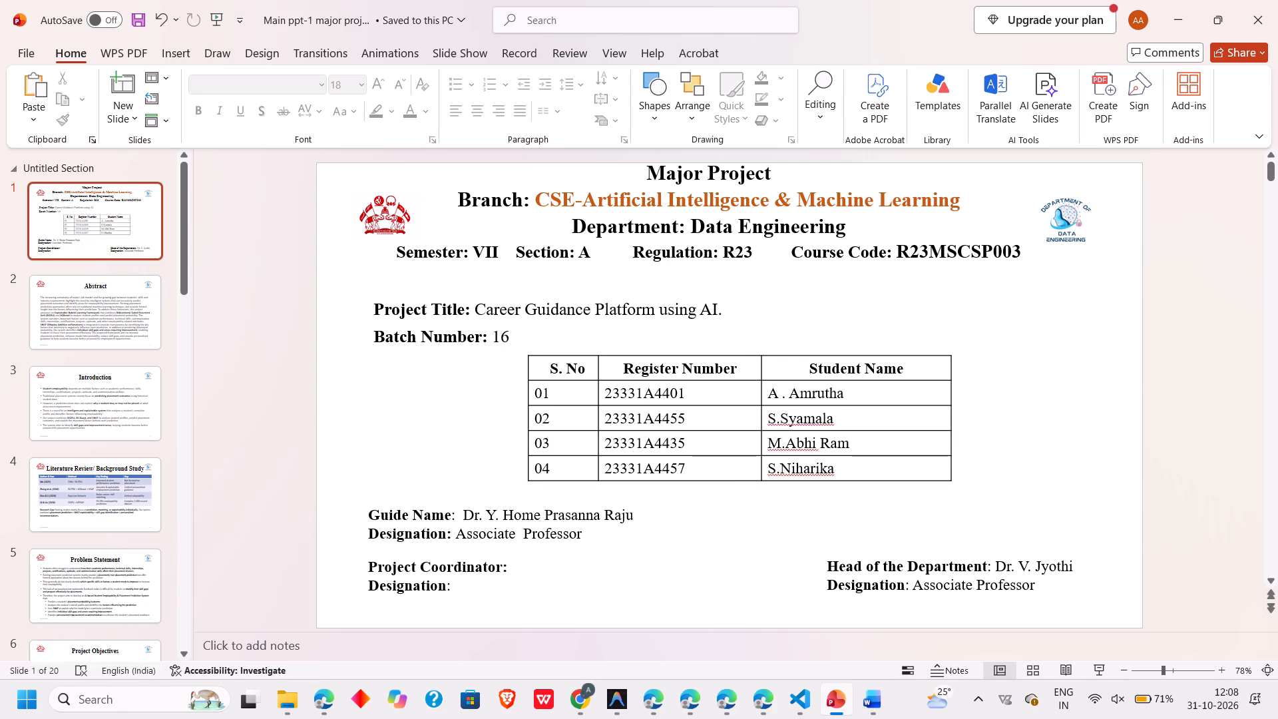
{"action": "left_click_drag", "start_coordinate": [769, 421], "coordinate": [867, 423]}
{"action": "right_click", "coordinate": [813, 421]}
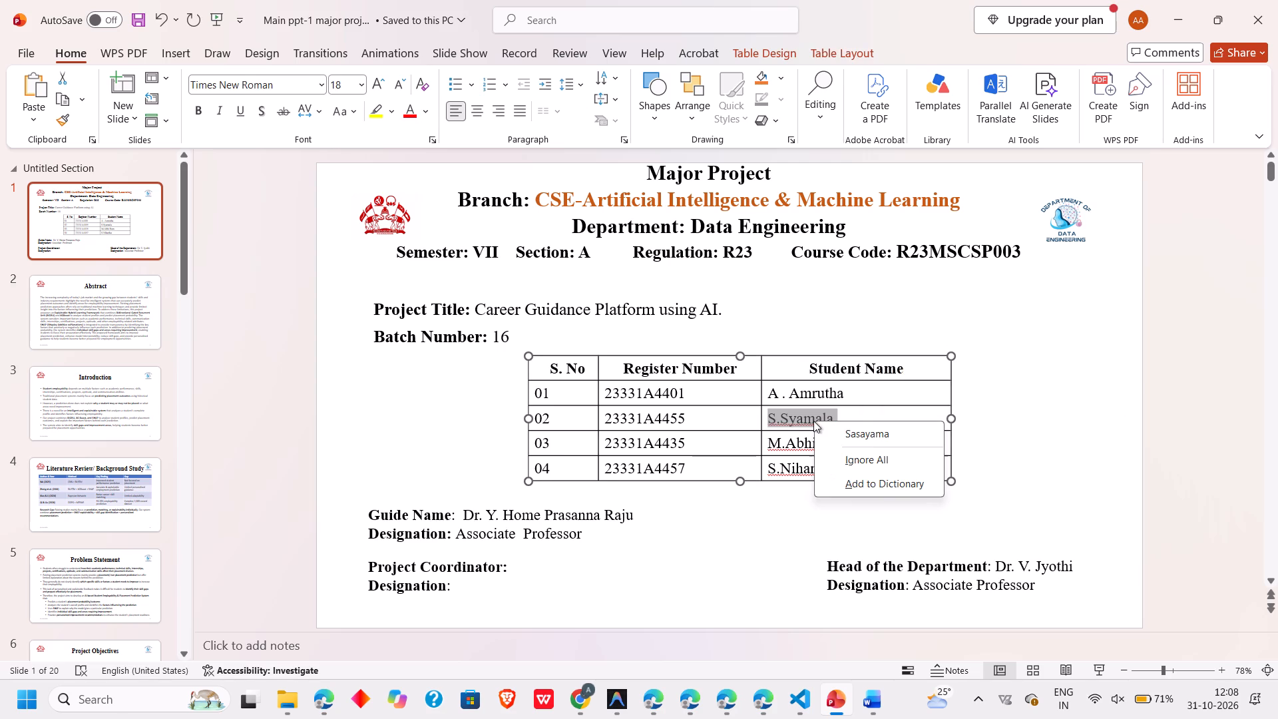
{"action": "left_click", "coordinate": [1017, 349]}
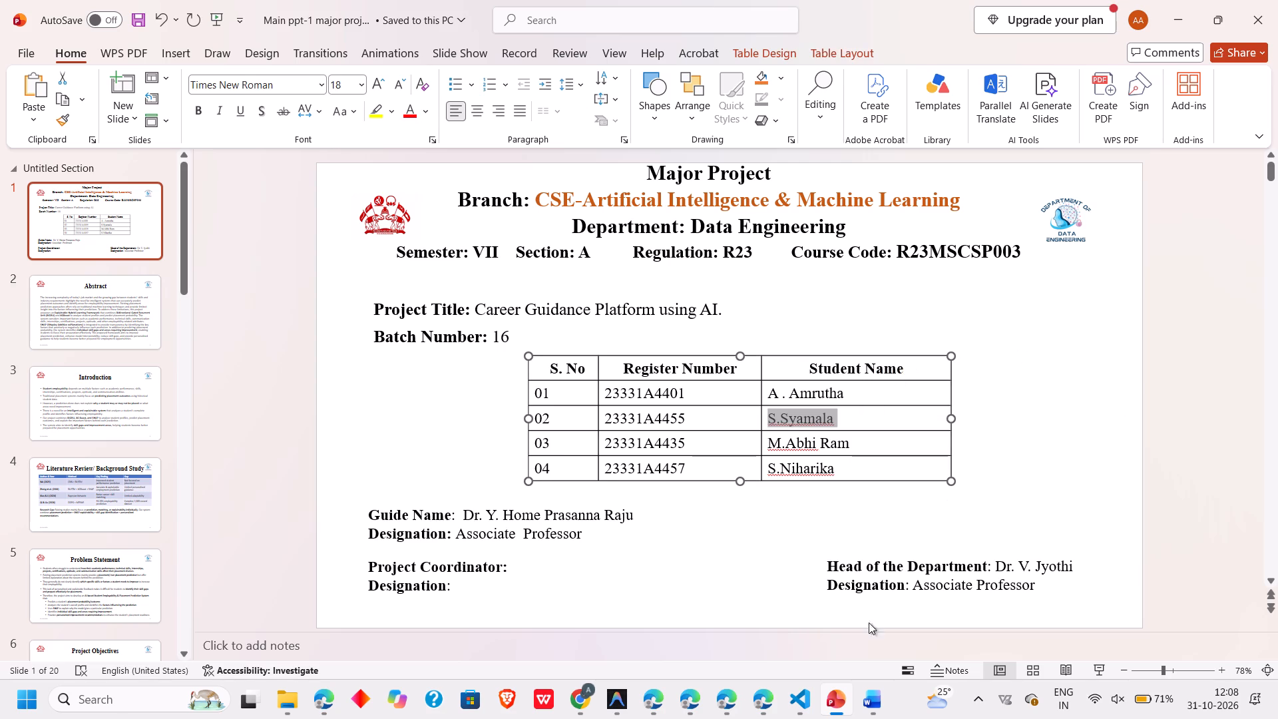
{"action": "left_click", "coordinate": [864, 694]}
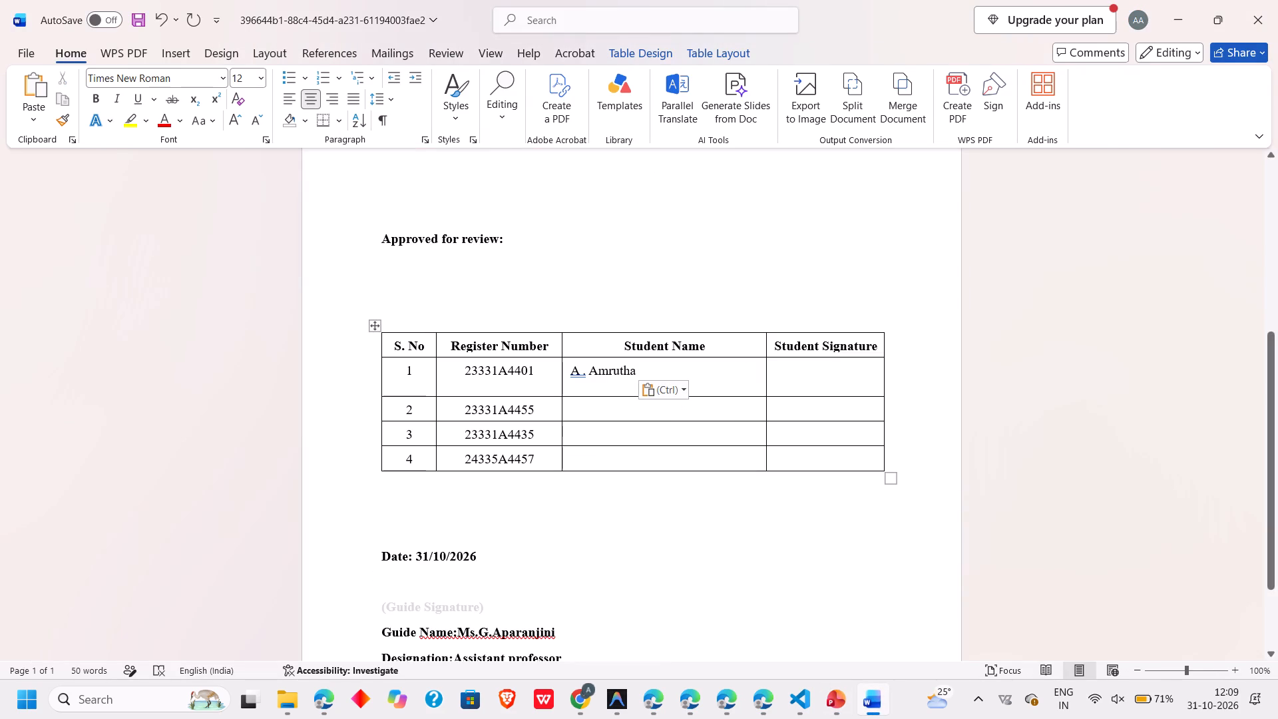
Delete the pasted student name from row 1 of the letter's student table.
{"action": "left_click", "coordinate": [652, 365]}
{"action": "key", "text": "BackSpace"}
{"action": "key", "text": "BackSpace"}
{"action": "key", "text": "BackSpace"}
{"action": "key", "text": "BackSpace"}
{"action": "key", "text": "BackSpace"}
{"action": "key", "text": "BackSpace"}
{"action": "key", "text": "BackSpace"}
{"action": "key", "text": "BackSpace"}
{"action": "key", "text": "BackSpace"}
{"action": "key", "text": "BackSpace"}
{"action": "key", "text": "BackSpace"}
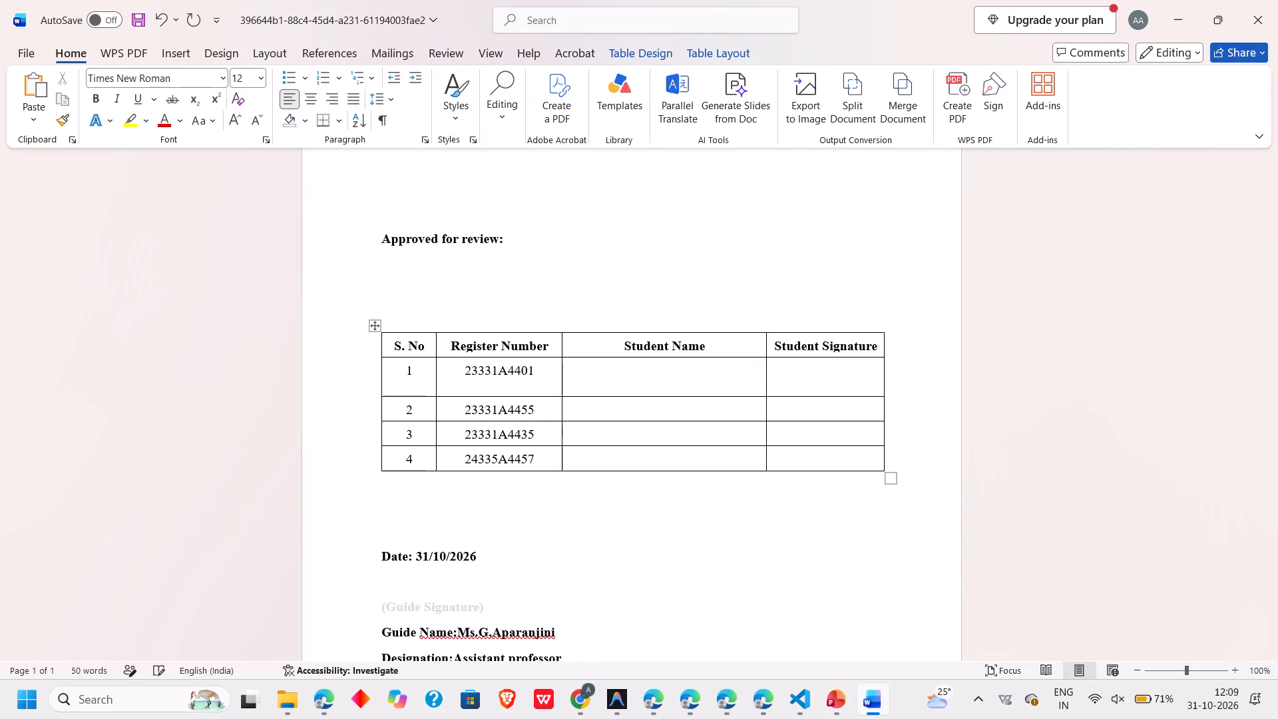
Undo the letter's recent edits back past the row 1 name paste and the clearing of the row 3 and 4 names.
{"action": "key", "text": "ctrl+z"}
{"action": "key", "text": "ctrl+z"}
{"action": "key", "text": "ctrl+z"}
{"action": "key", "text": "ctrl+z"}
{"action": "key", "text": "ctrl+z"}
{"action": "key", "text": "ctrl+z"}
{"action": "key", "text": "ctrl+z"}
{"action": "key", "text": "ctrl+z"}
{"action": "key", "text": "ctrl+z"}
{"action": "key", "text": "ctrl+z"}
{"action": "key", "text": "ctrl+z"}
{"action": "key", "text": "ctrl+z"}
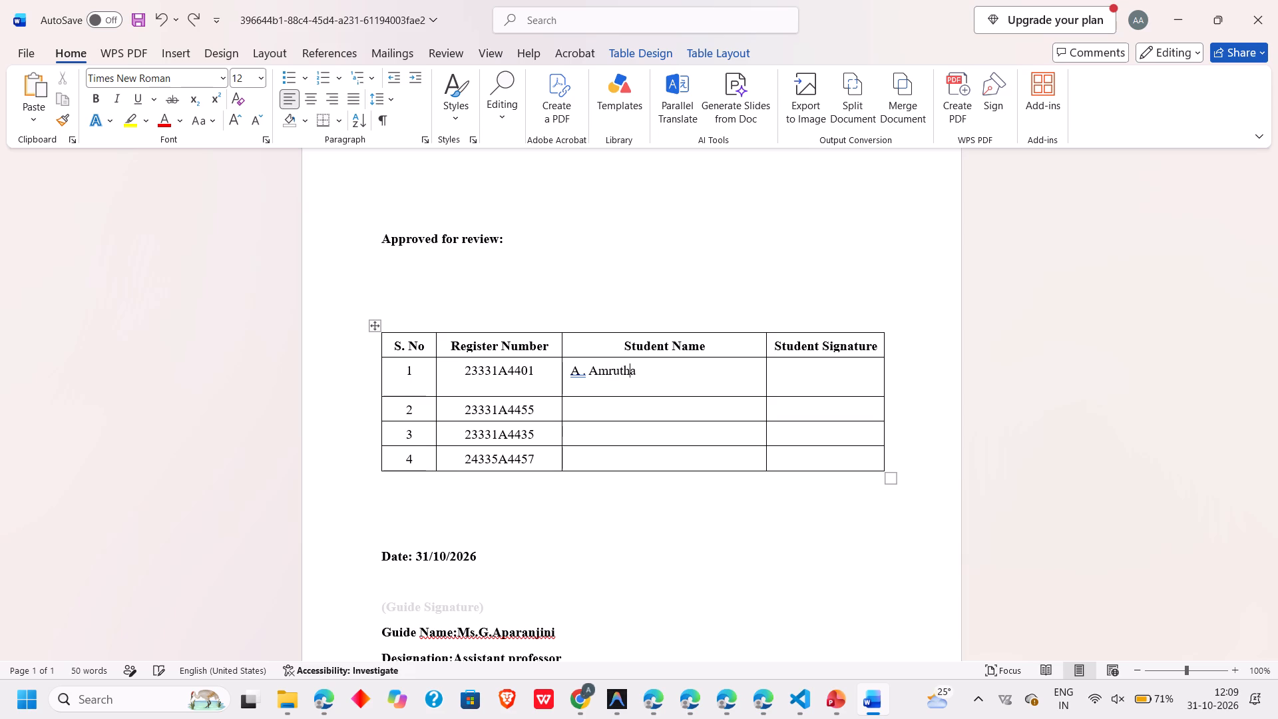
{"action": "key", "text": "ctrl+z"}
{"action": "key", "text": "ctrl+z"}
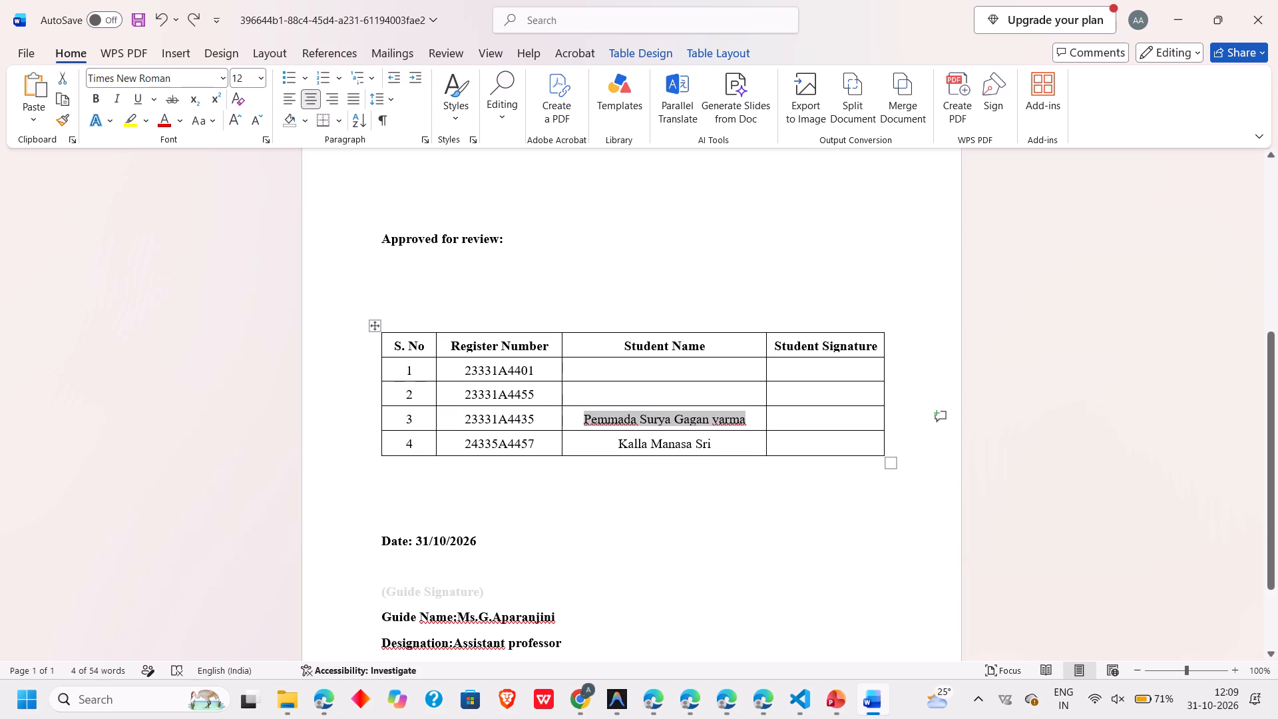
Clear the student names from rows 3 and 4 of the letter's student table.
{"action": "key", "text": "BackSpace"}
{"action": "left_click", "coordinate": [722, 438]}
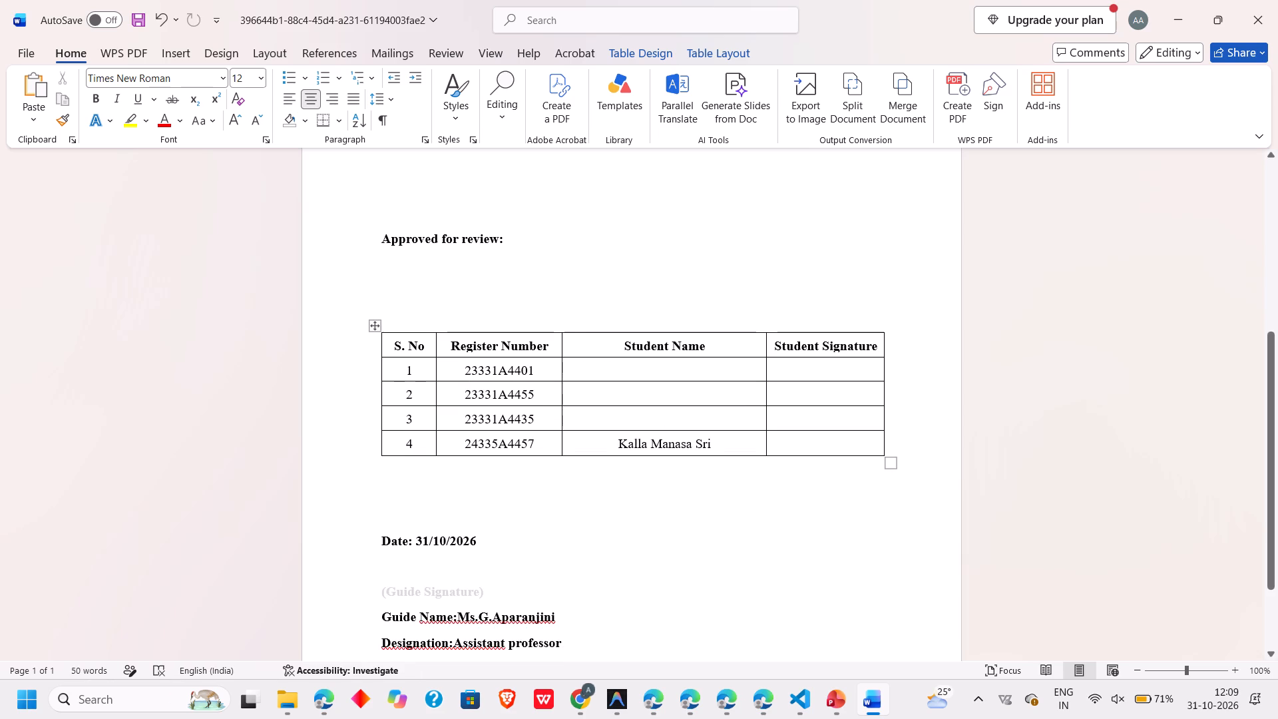
{"action": "key", "text": "BackSpace"}
{"action": "key", "text": "BackSpace"}
{"action": "key", "text": "BackSpace"}
{"action": "key", "text": "BackSpace"}
{"action": "key", "text": "BackSpace"}
{"action": "key", "text": "BackSpace"}
{"action": "key", "text": "BackSpace"}
{"action": "key", "text": "BackSpace"}
{"action": "key", "text": "BackSpace"}
{"action": "key", "text": "BackSpace"}
{"action": "key", "text": "BackSpace"}
{"action": "key", "text": "BackSpace"}
{"action": "key", "text": "BackSpace"}
{"action": "key", "text": "BackSpace"}
{"action": "key", "text": "BackSpace"}
{"action": "key", "text": "BackSpace"}
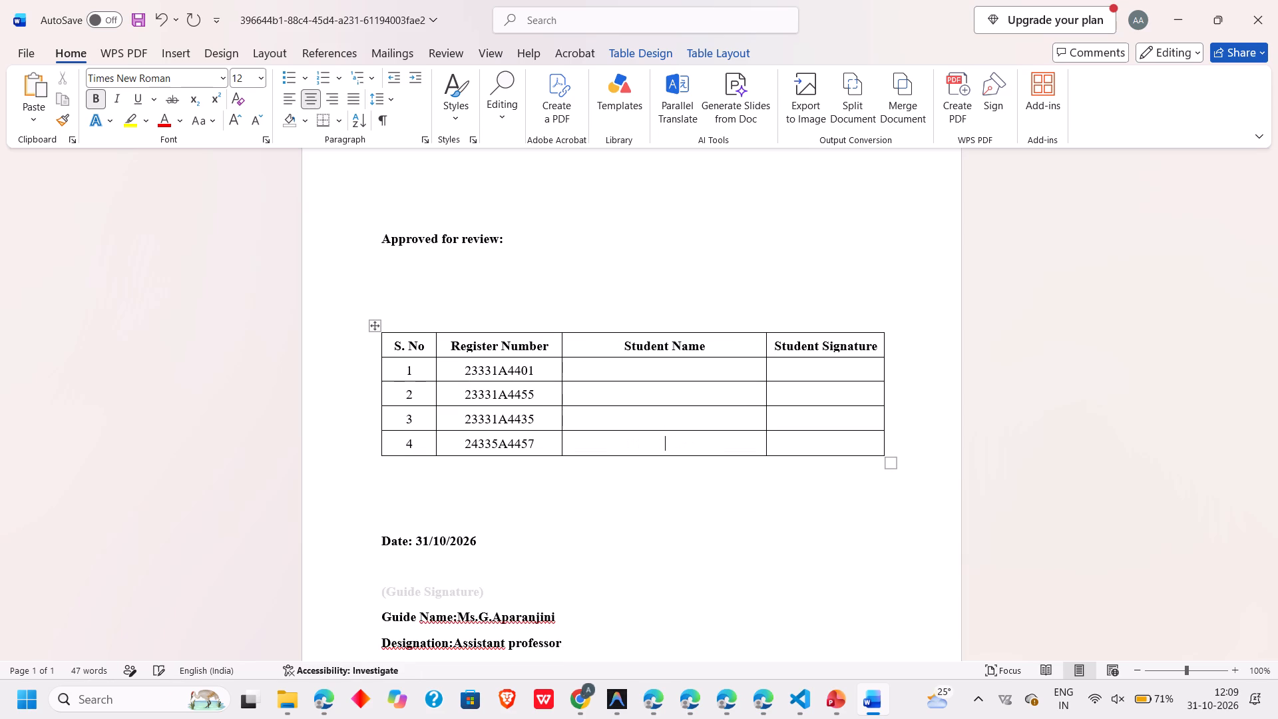
Enter the first student's name in the letter's row 1 Student Name cell, matching the spelling on the presentation's title slide.
{"action": "left_click", "coordinate": [620, 369]}
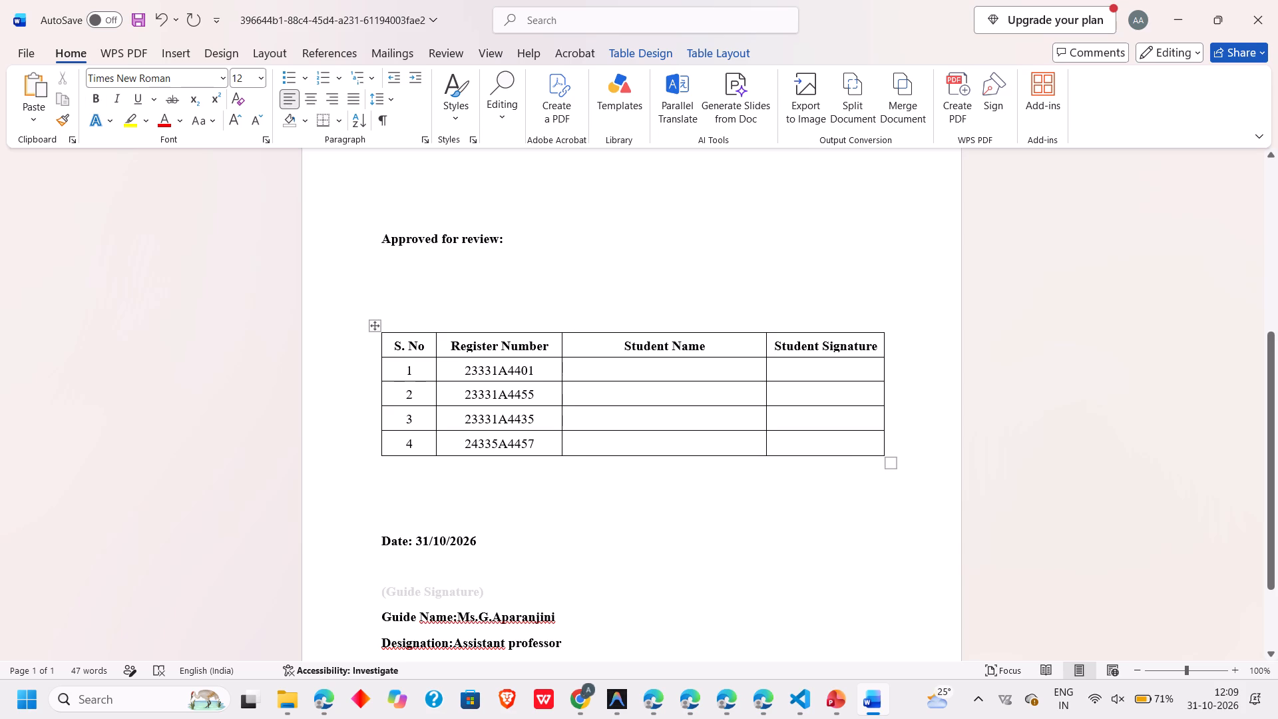
{"action": "key", "text": "a"}
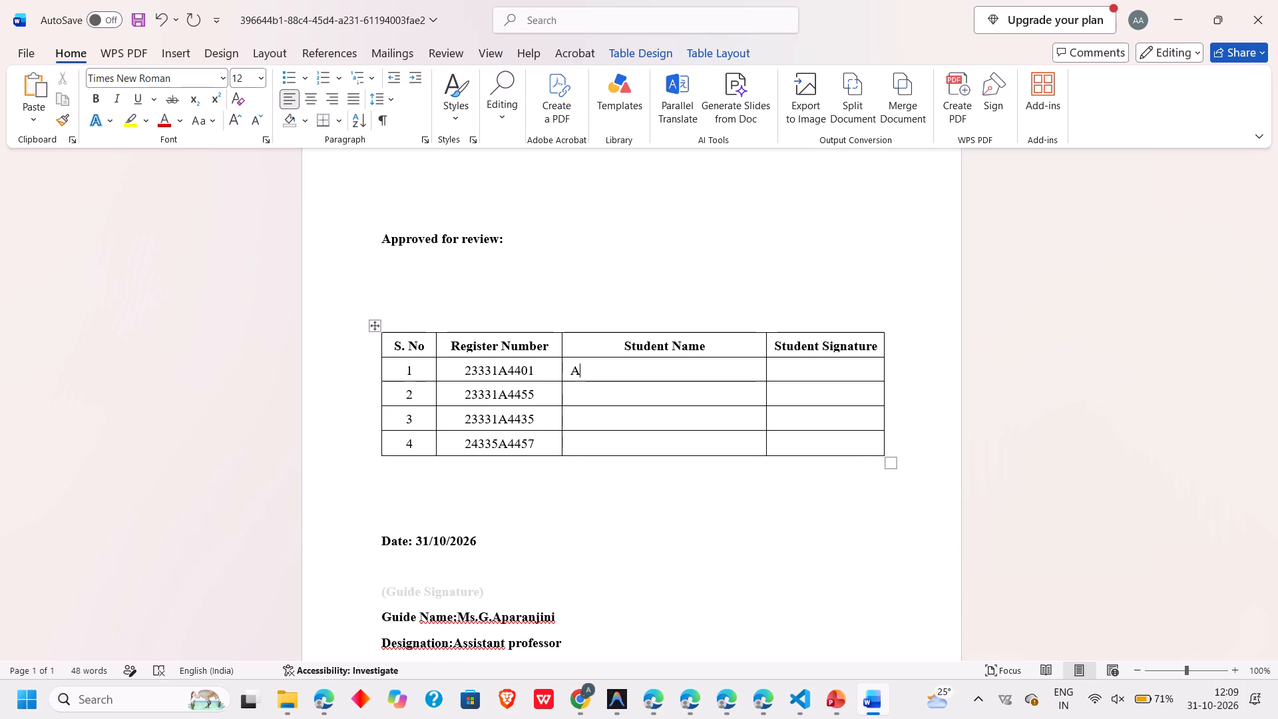
{"action": "key", "text": "period"}
{"action": "key", "text": "a"}
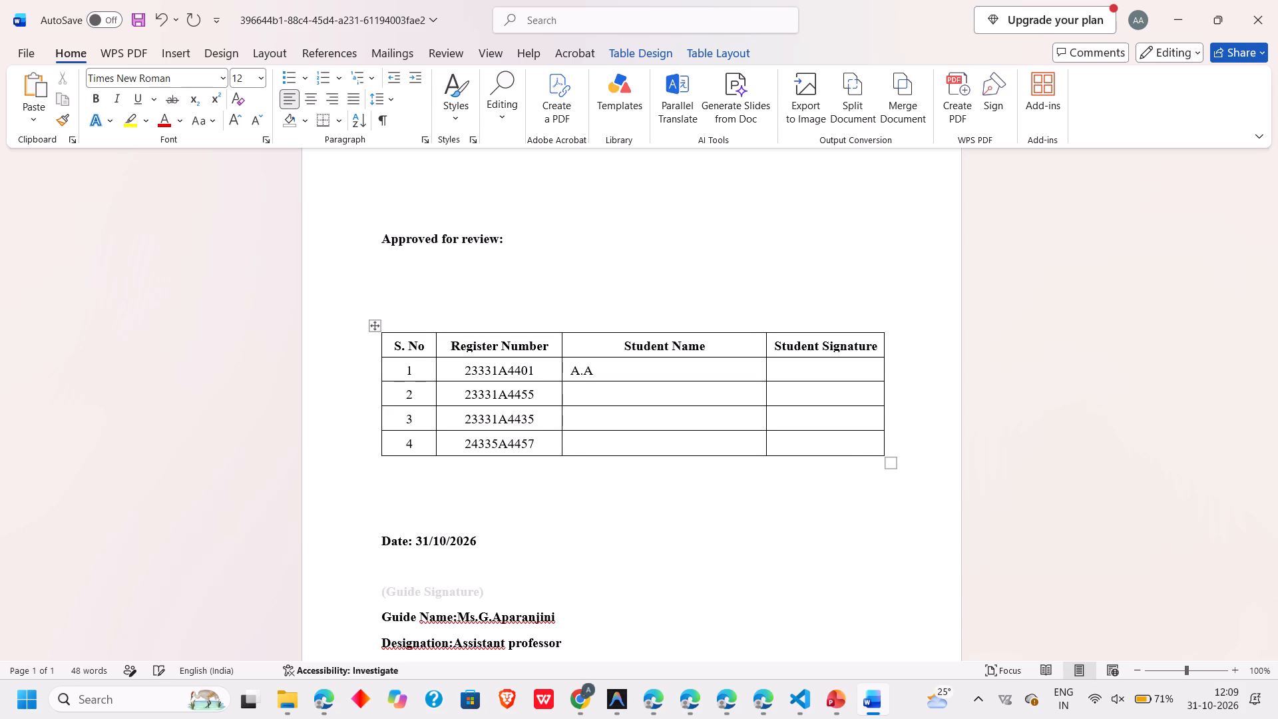
{"action": "type", "text": "mu"}
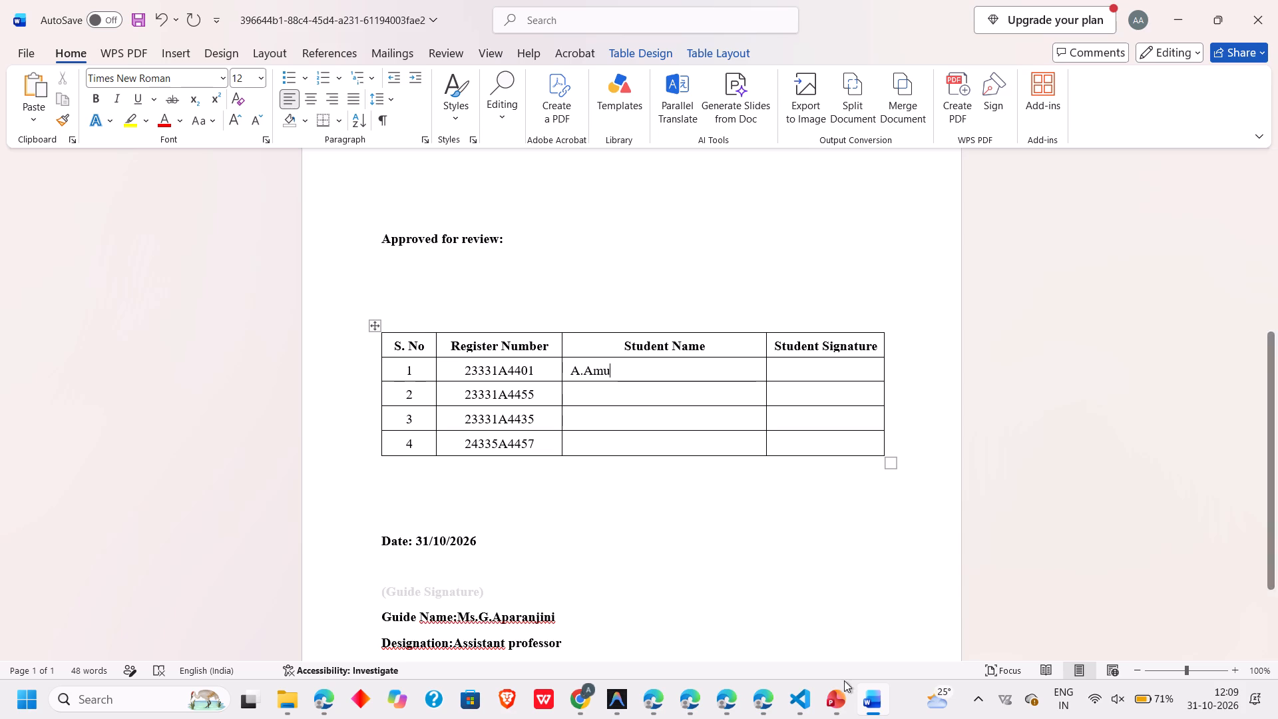
{"action": "left_click", "coordinate": [840, 696]}
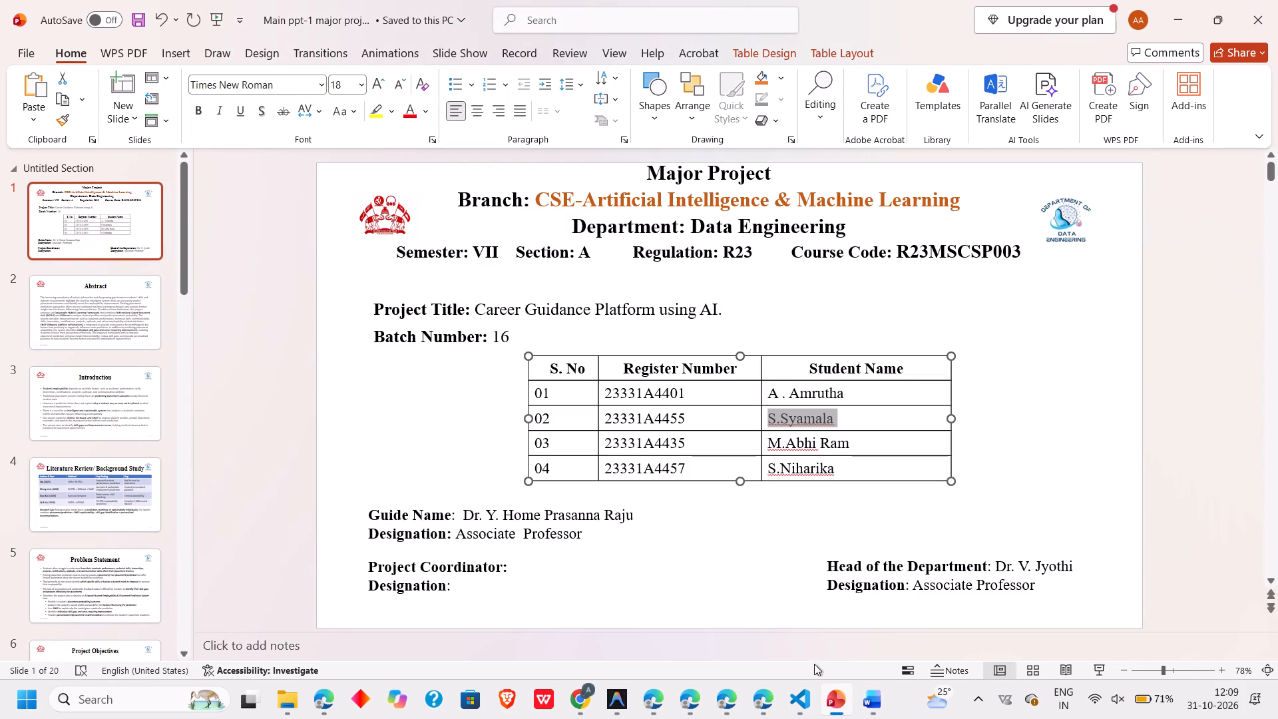
{"action": "left_click", "coordinate": [872, 698]}
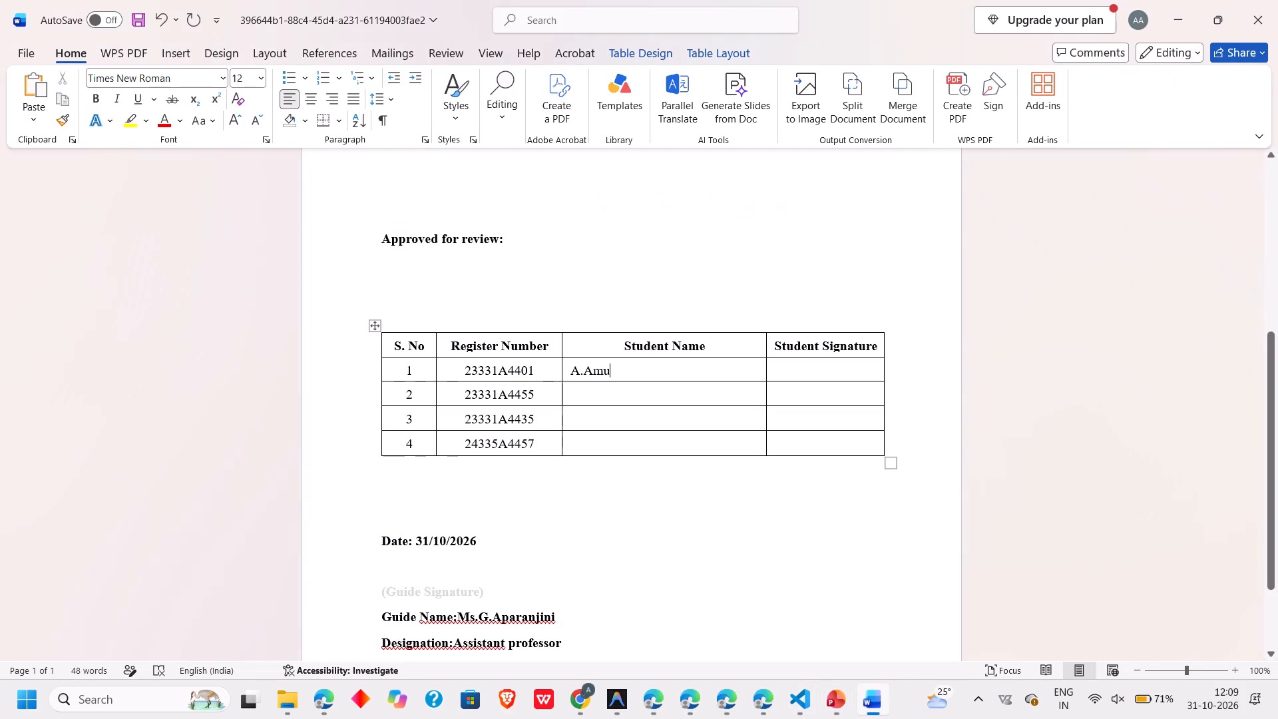
{"action": "key", "text": "BackSpace"}
{"action": "type", "text": "rutha"}
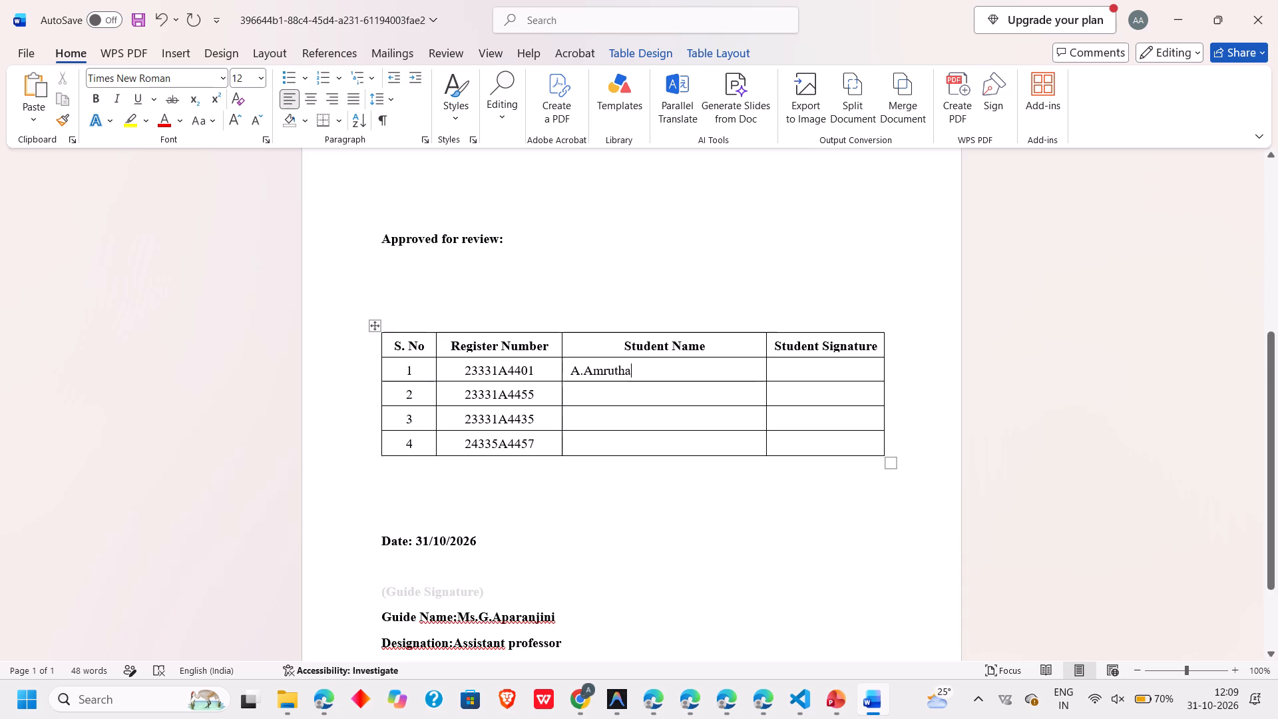
Enter the second student's name in the row 2 Student Name cell, as initial, full stop and capitalised given name.
{"action": "left_click", "coordinate": [635, 387]}
{"action": "left_click", "coordinate": [610, 397]}
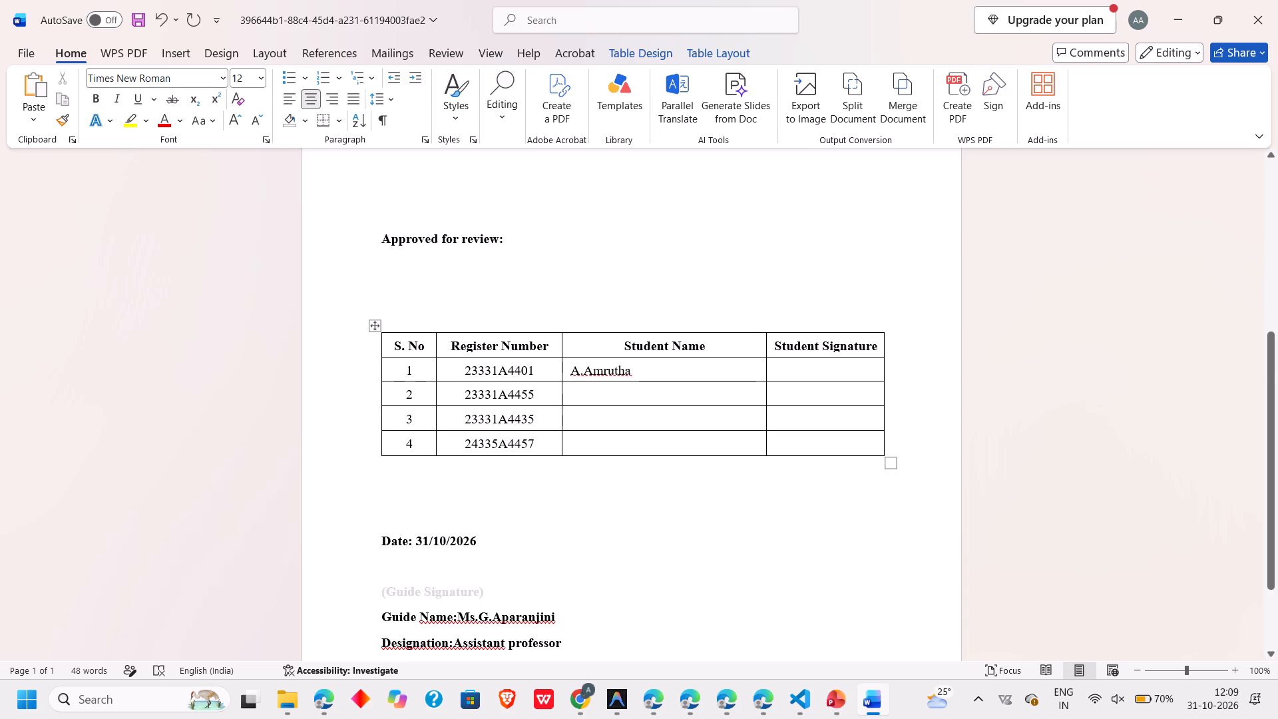
{"action": "key", "text": "shift+s"}
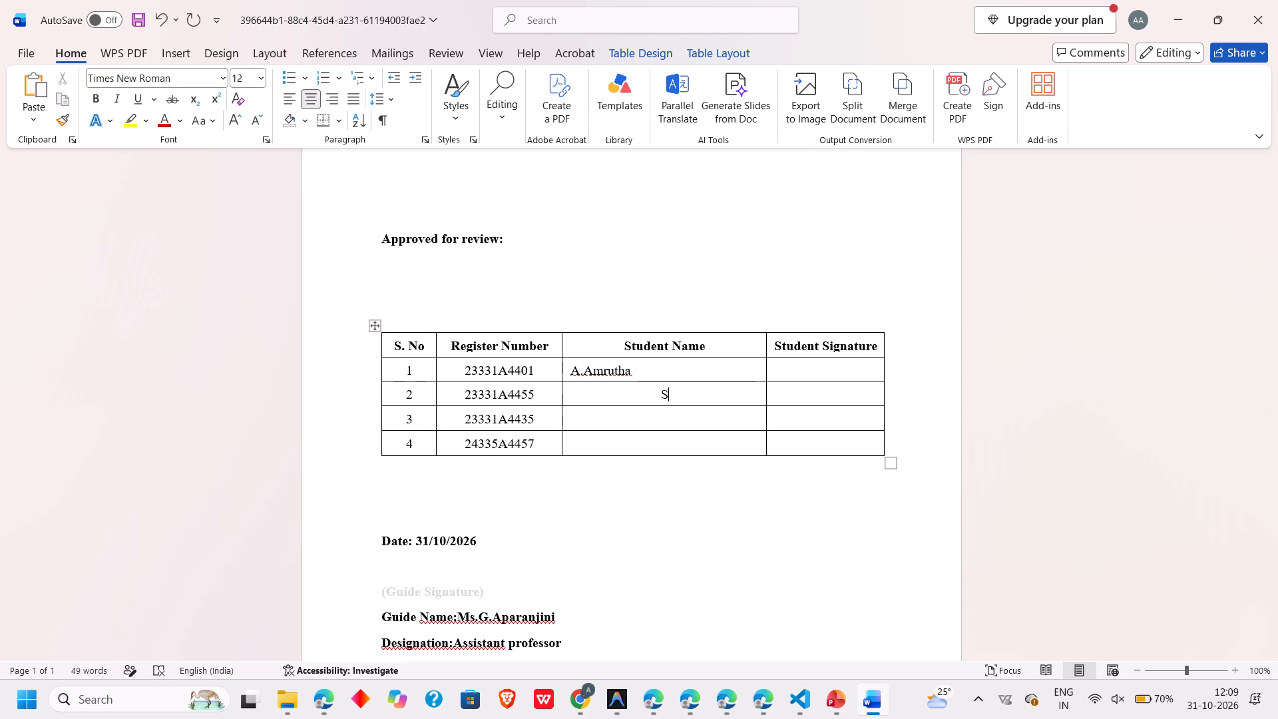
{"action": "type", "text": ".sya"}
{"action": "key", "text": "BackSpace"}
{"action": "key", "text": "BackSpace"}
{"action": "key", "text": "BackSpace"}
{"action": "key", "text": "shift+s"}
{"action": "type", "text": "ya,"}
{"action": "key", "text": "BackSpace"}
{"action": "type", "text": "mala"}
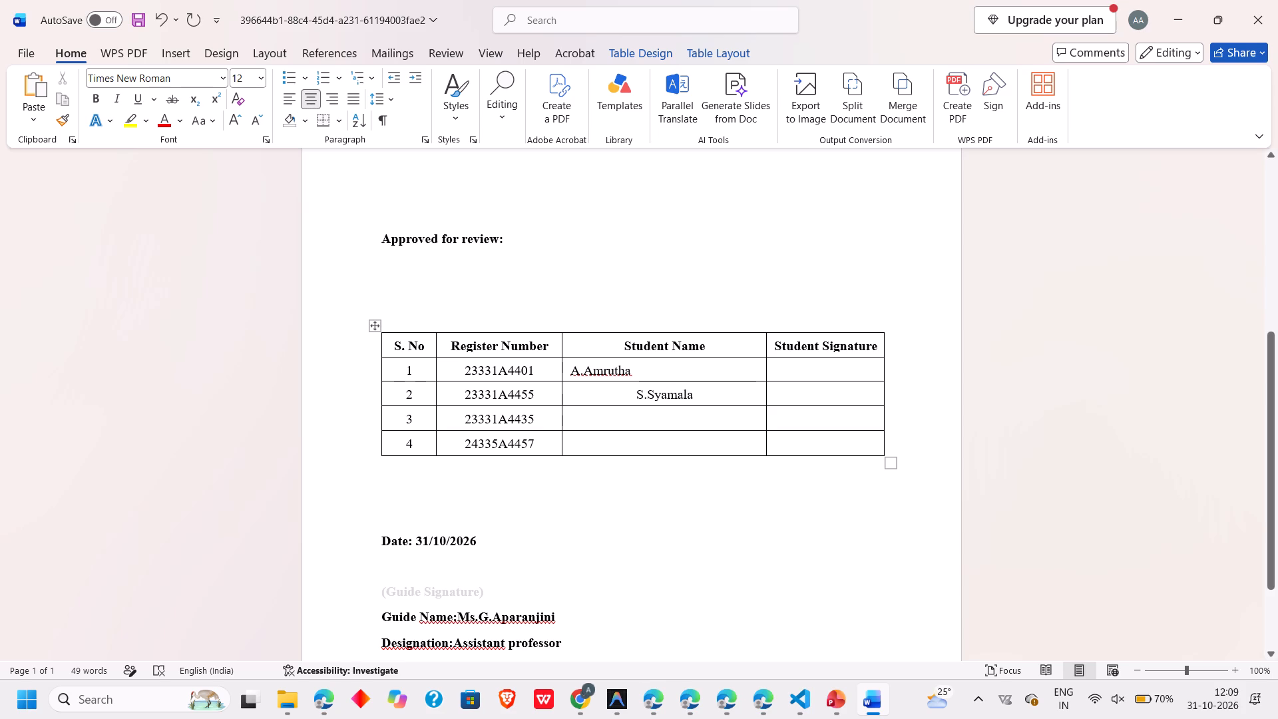
{"action": "left_click", "coordinate": [648, 421]}
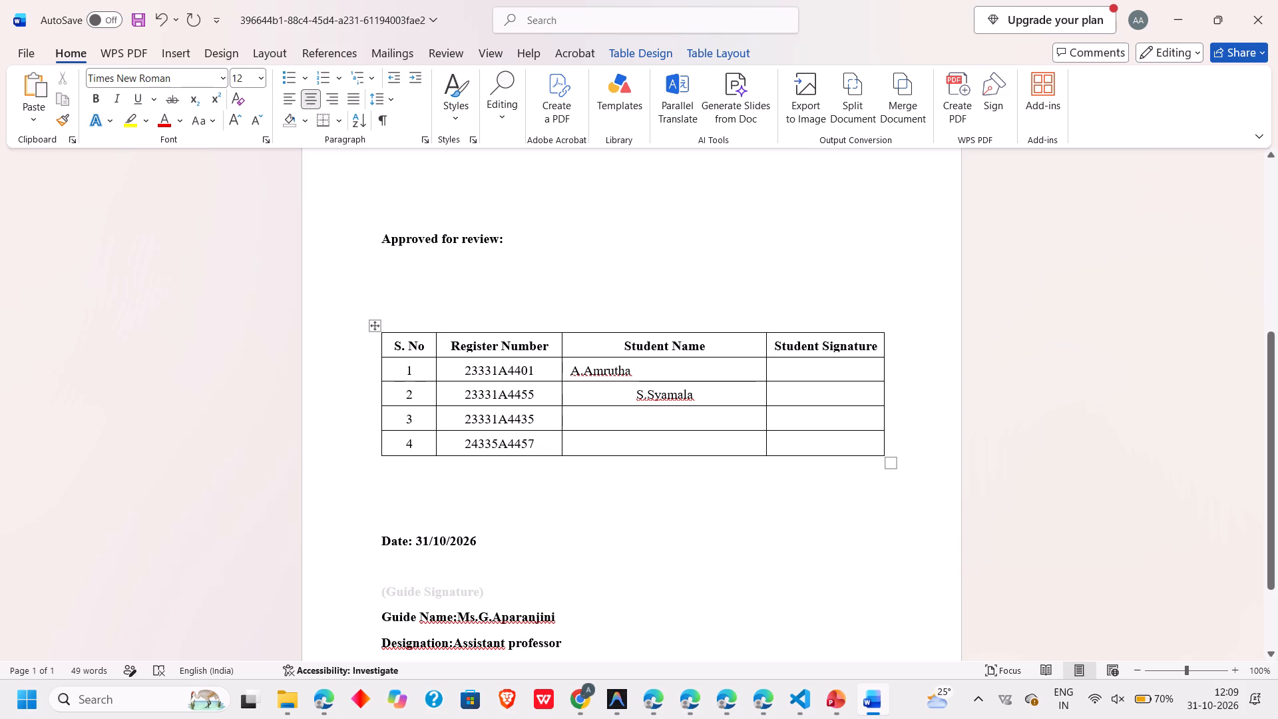
Pad the row 1 student name with leading spaces until it lines up with the centred name in row 2.
{"action": "left_click", "coordinate": [571, 368]}
{"action": "key", "text": "space"}
{"action": "key", "text": "space"}
{"action": "key", "text": "space"}
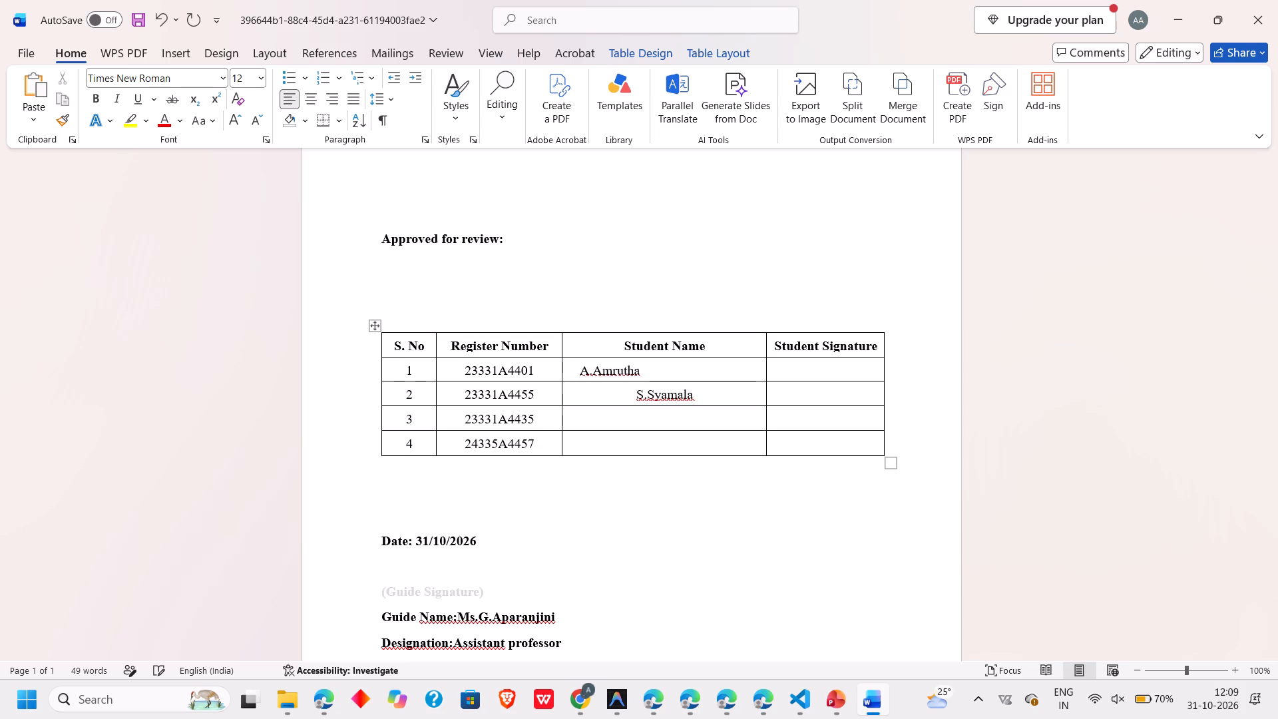
{"action": "key", "text": "space"}
{"action": "key", "text": "space"}
{"action": "key", "text": "space"}
{"action": "key", "text": "space"}
{"action": "key", "text": "space"}
{"action": "key", "text": "space"}
{"action": "key", "text": "space"}
{"action": "key", "text": "space"}
{"action": "key", "text": "space"}
{"action": "key", "text": "space"}
{"action": "key", "text": "space"}
{"action": "key", "text": "space"}
{"action": "key", "text": "space"}
{"action": "key", "text": "space"}
{"action": "key", "text": "space"}
{"action": "key", "text": "space"}
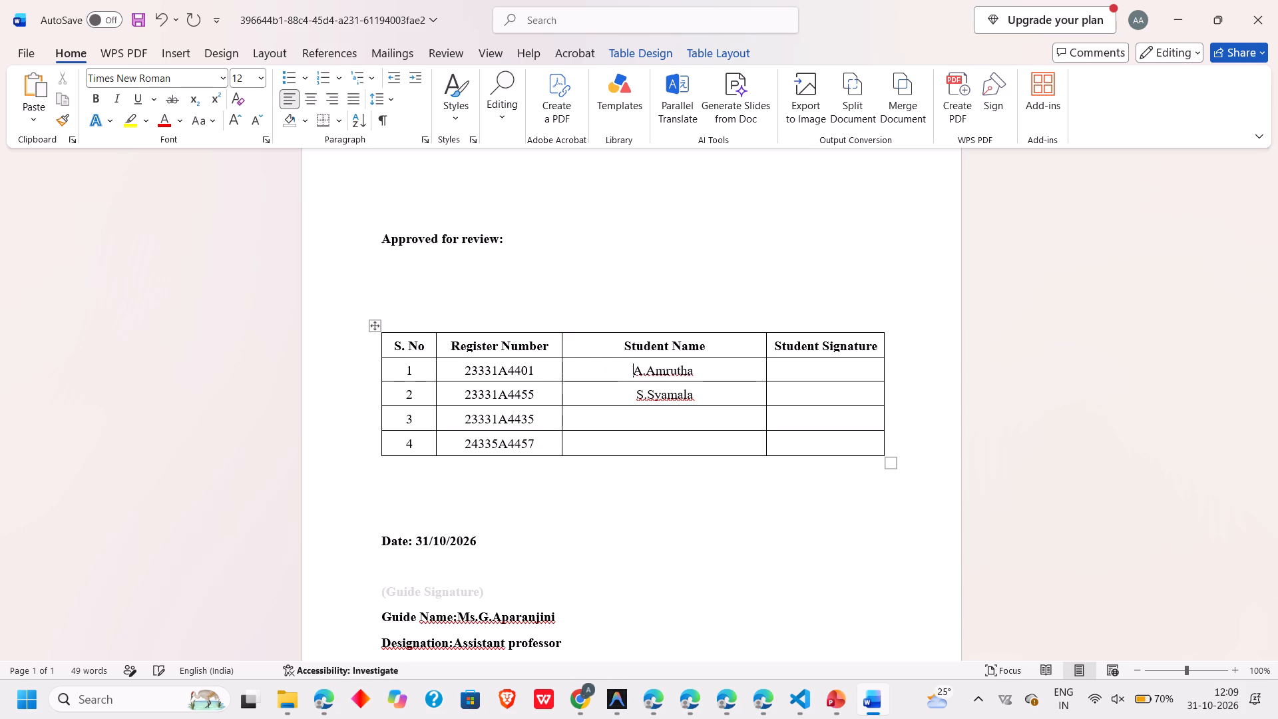
Enter the third student's name in the row 3 Student Name cell, using the same initial and given-name format.
{"action": "left_click", "coordinate": [666, 419]}
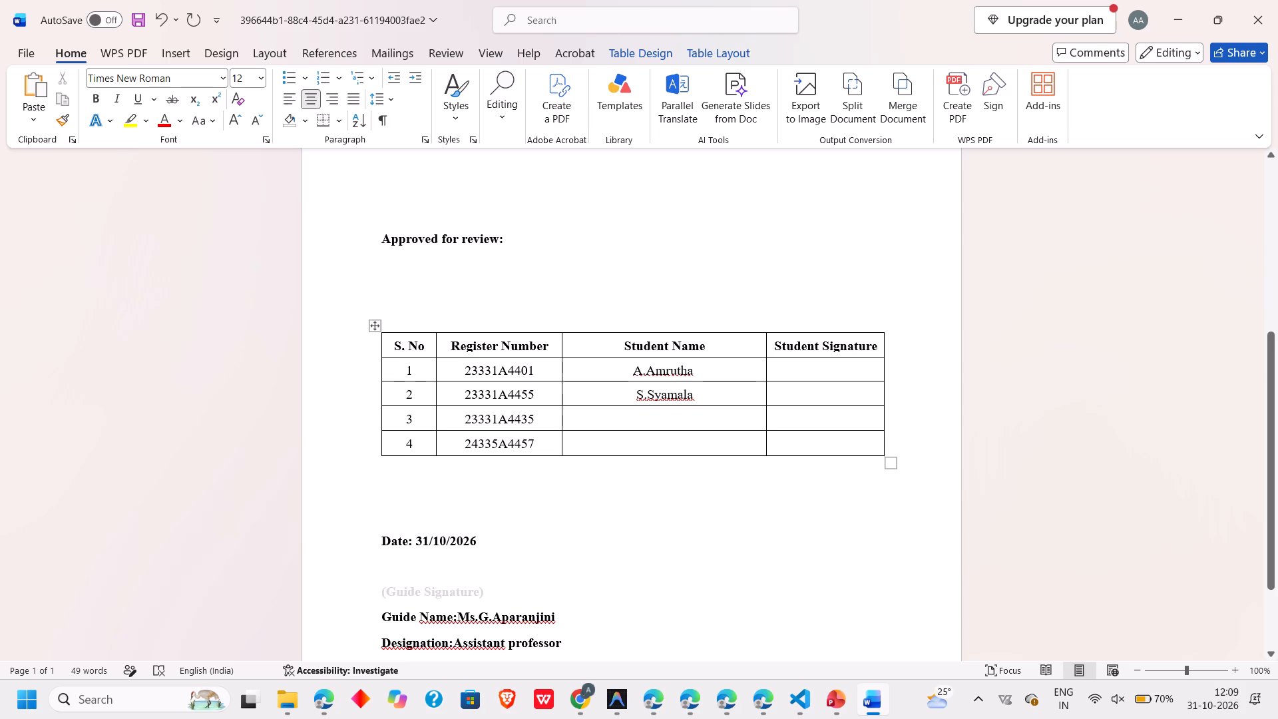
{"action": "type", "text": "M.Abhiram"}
Enter the fourth student's name in the row 4 Student Name cell, correcting the spelling of the given name.
{"action": "left_click", "coordinate": [678, 450]}
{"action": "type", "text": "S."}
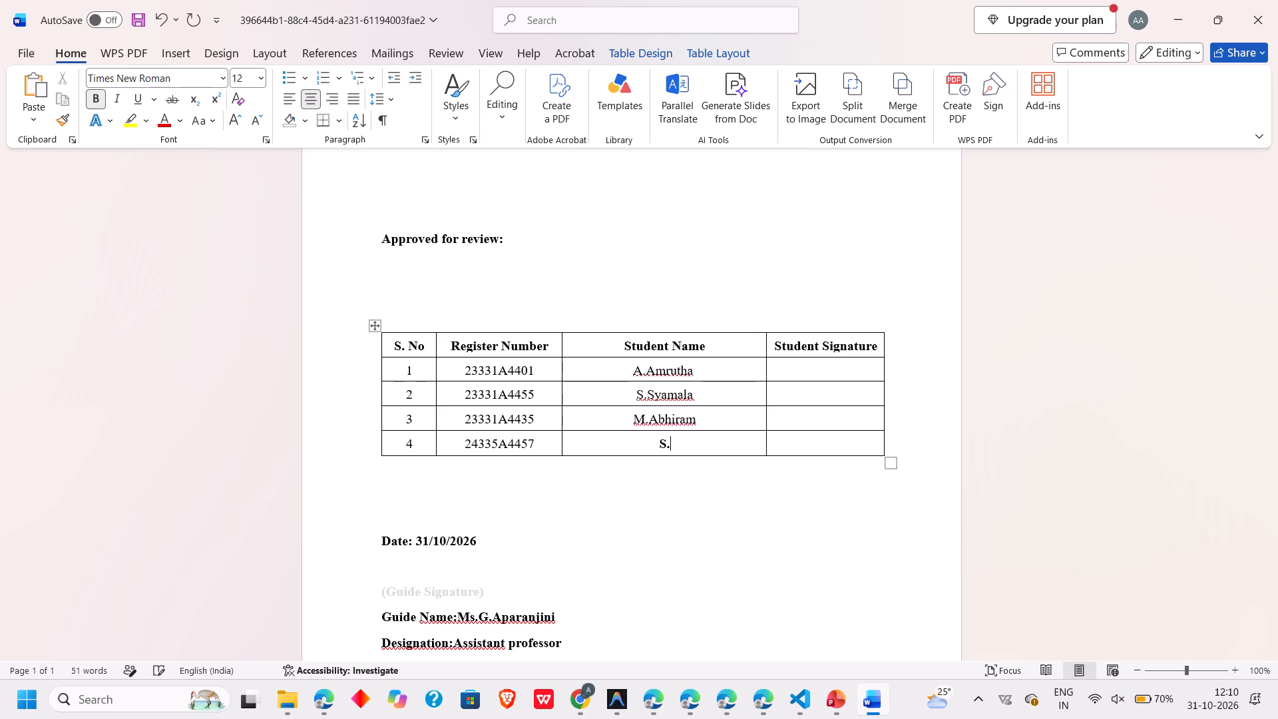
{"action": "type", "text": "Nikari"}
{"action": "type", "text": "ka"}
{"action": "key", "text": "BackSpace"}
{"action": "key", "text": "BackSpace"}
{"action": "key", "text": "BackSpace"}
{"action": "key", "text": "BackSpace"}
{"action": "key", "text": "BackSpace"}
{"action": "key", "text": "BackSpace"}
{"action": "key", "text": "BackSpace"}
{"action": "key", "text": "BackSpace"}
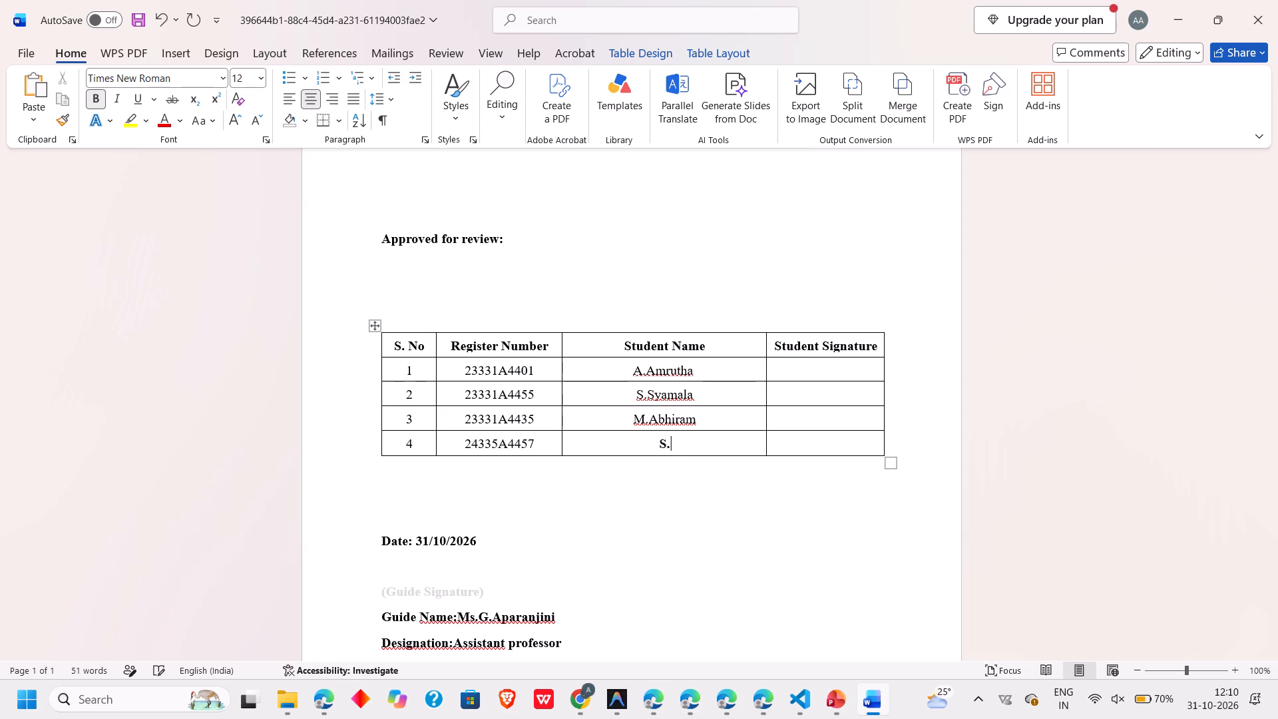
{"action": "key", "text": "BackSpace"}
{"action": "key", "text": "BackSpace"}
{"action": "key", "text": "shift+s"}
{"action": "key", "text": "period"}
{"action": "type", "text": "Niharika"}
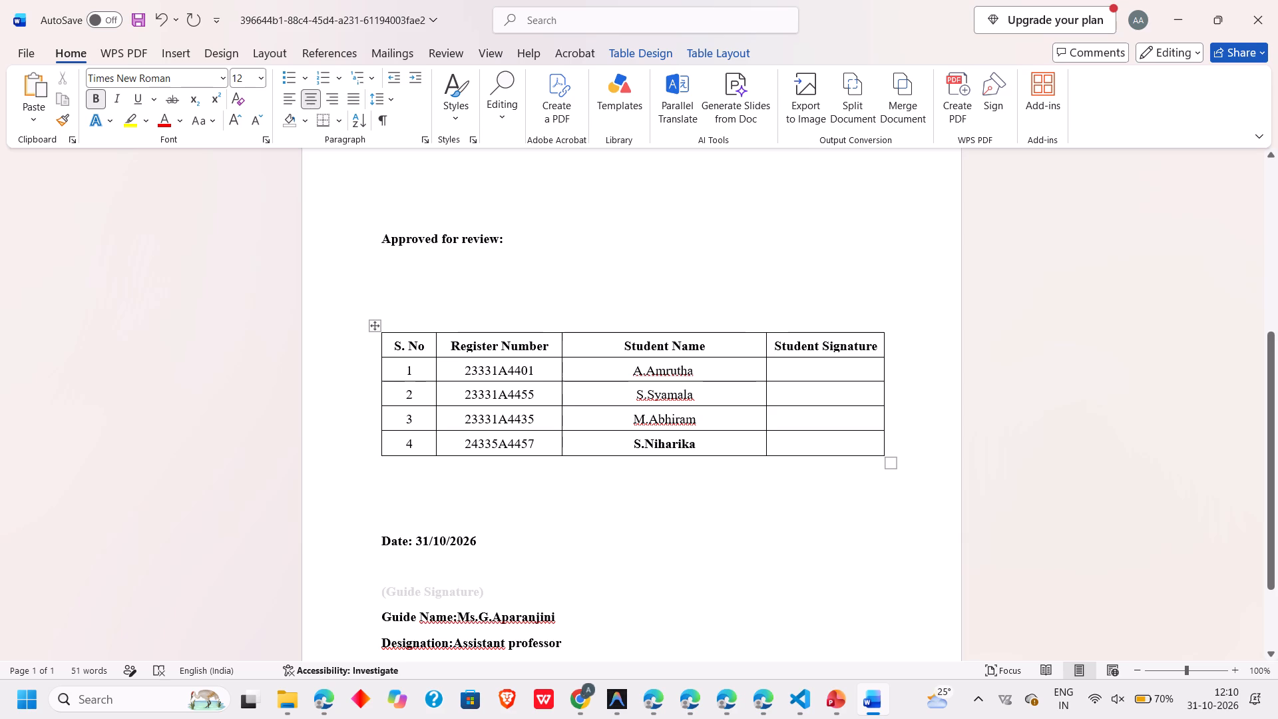
Remove the bold formatting from the row 4 student name.
{"action": "left_click_drag", "start_coordinate": [636, 441], "coordinate": [640, 441]}
{"action": "left_click_drag", "start_coordinate": [640, 441], "coordinate": [706, 438]}
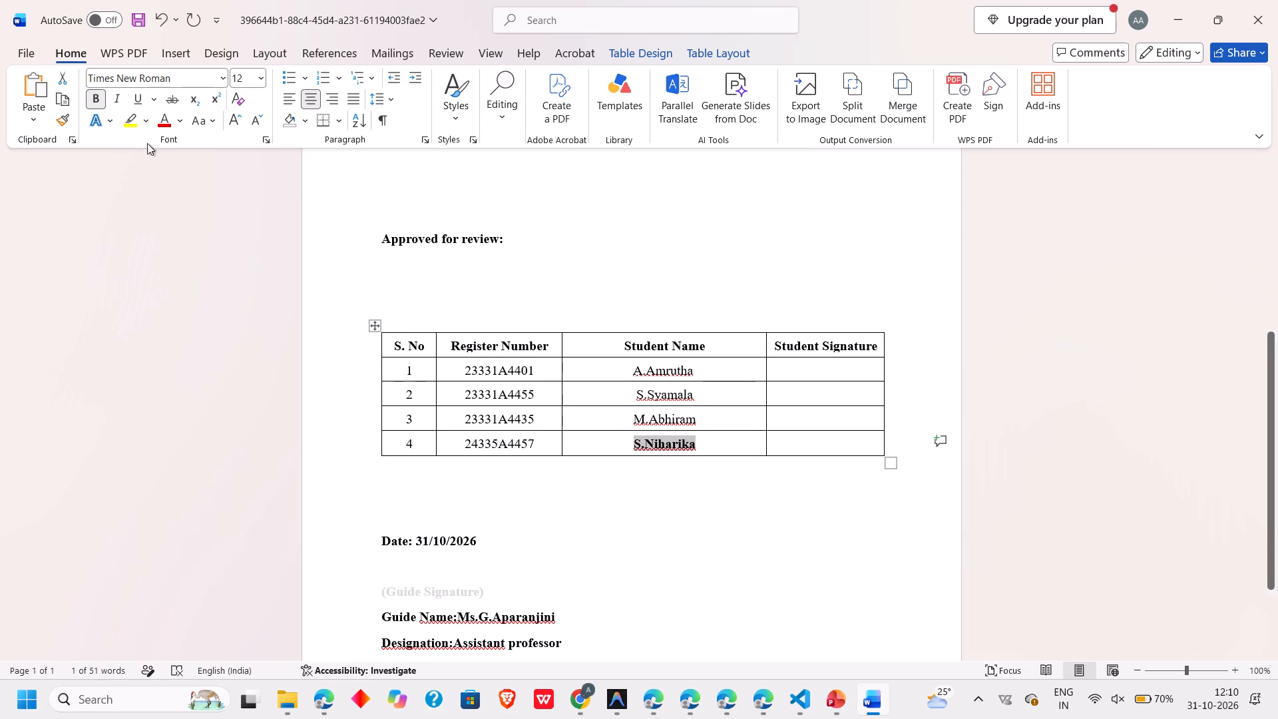
{"action": "left_click", "coordinate": [101, 101]}
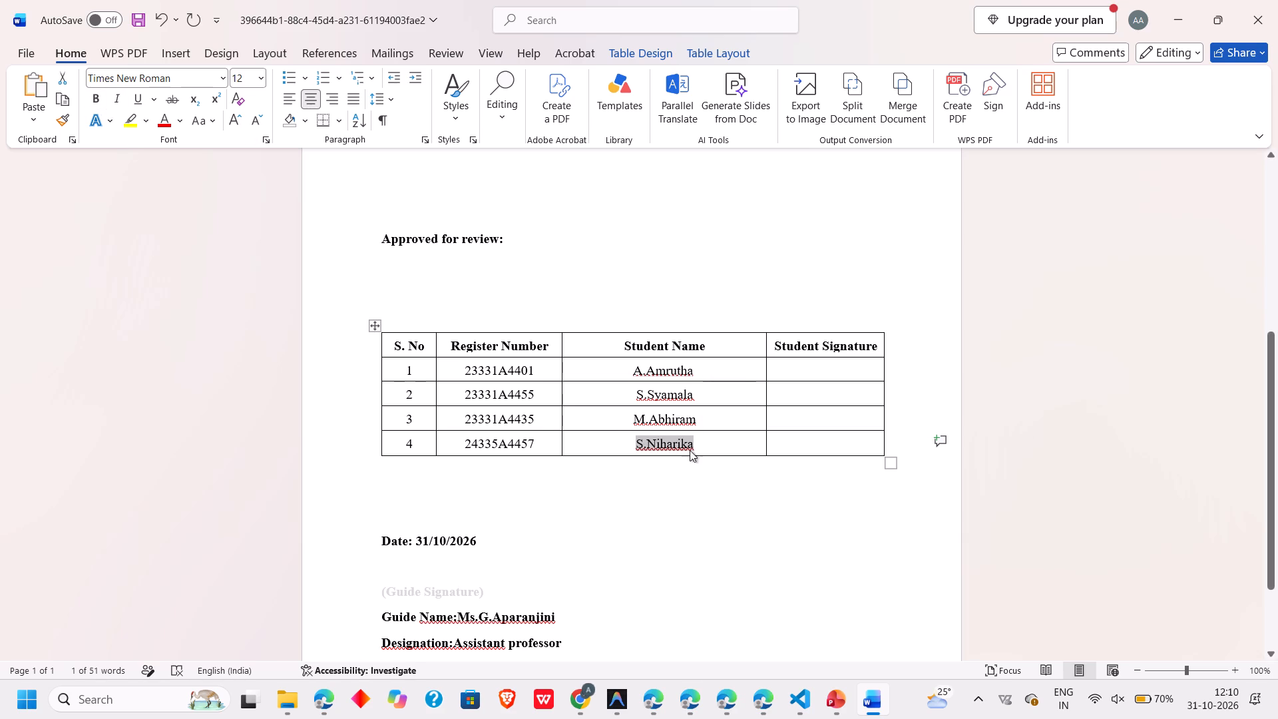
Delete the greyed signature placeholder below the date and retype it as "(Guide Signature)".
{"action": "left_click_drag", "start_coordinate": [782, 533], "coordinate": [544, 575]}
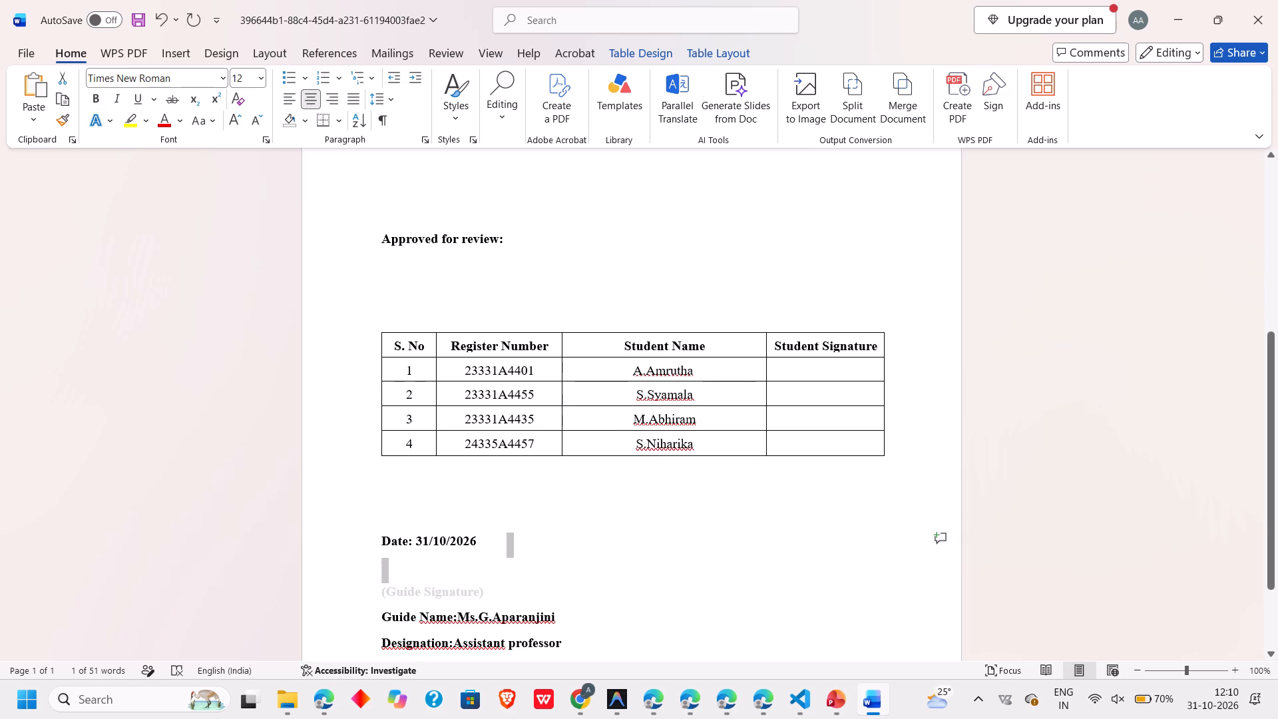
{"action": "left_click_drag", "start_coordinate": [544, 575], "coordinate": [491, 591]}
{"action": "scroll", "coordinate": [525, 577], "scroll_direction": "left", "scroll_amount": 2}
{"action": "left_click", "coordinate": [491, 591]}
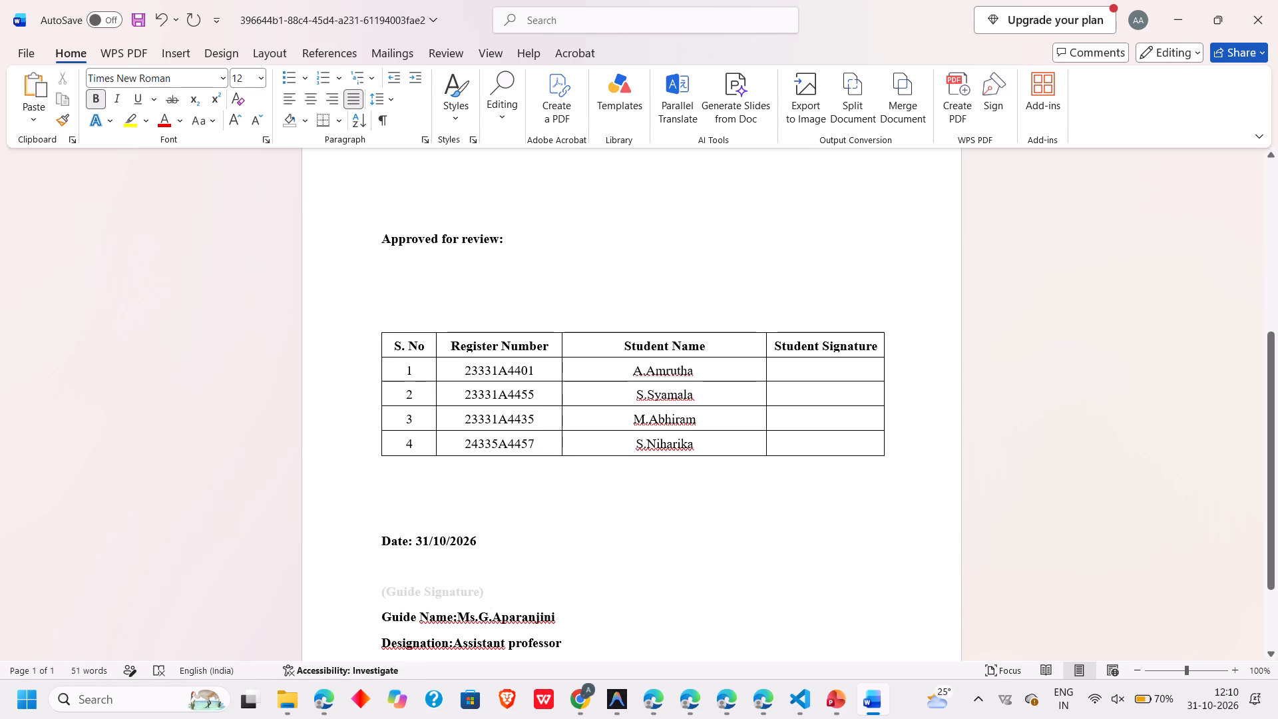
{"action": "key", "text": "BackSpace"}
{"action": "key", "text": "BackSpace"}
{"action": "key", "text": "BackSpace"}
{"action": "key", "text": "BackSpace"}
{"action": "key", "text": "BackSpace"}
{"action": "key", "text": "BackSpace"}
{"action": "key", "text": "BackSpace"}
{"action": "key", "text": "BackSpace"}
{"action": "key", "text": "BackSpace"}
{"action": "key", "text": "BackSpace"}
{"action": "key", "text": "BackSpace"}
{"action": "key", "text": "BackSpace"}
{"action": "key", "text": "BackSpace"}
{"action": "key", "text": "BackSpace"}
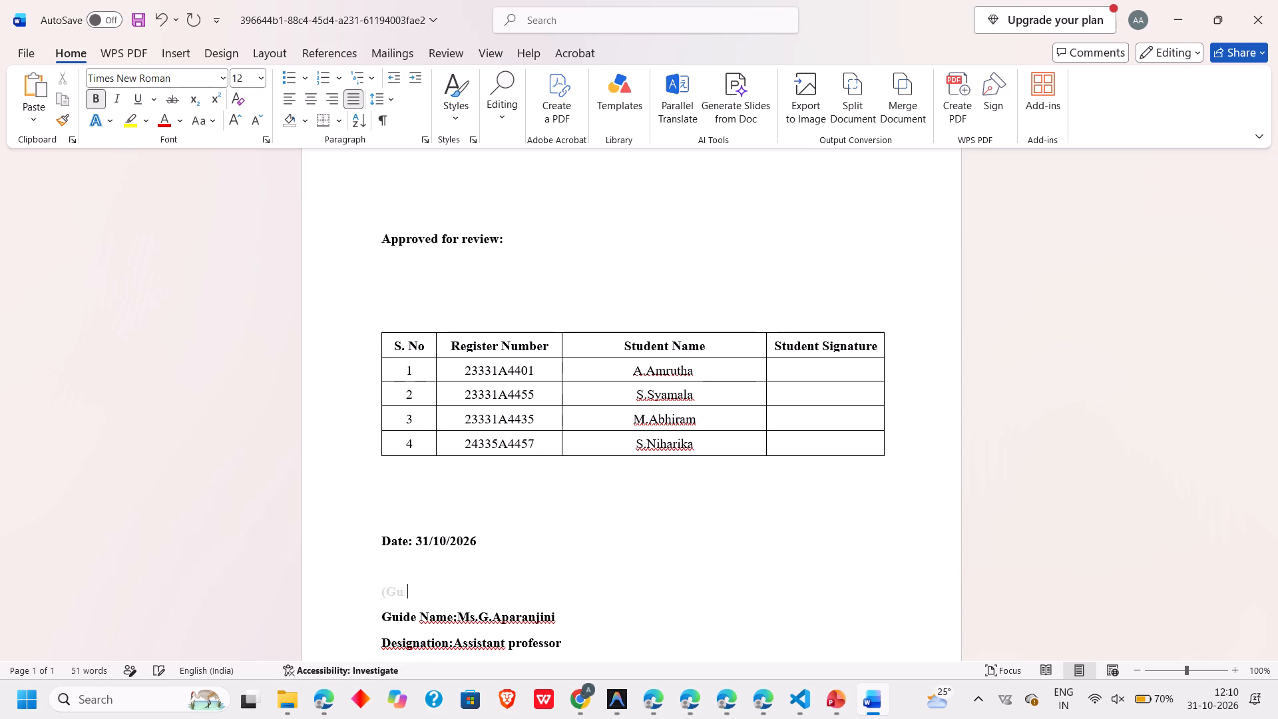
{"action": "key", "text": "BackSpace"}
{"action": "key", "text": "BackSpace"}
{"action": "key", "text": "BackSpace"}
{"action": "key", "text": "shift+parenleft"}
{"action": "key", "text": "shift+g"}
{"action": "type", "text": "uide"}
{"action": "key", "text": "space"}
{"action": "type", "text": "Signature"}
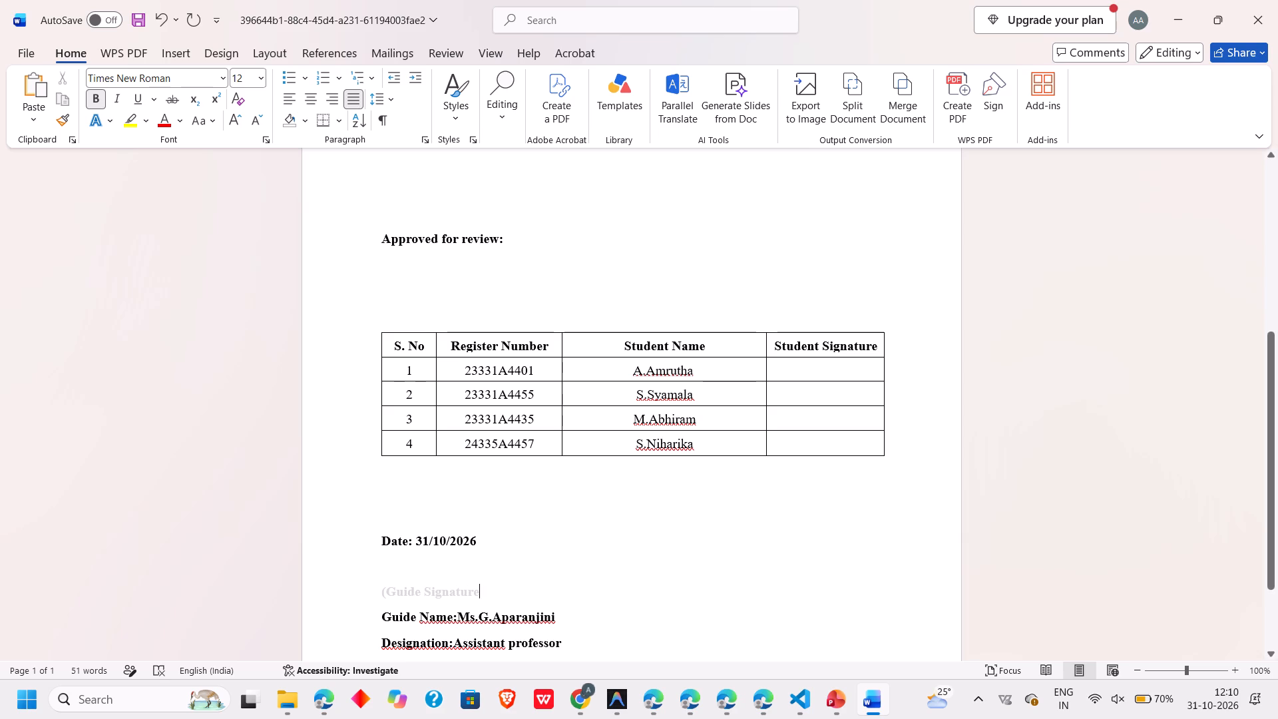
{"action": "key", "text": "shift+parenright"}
Change the font colour of the "(Guide Signature)" line to black.
{"action": "left_click_drag", "start_coordinate": [379, 588], "coordinate": [501, 580]}
{"action": "left_click_drag", "start_coordinate": [373, 589], "coordinate": [469, 593]}
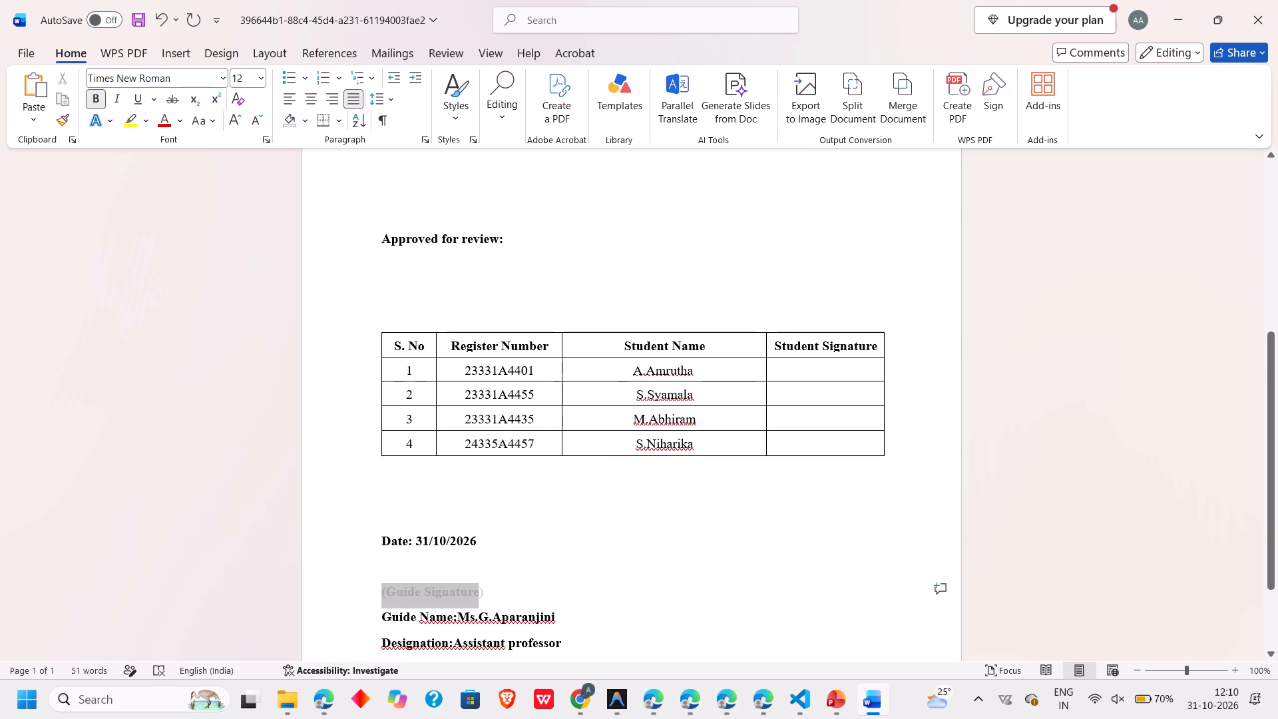
{"action": "left_click_drag", "start_coordinate": [469, 593], "coordinate": [521, 589]}
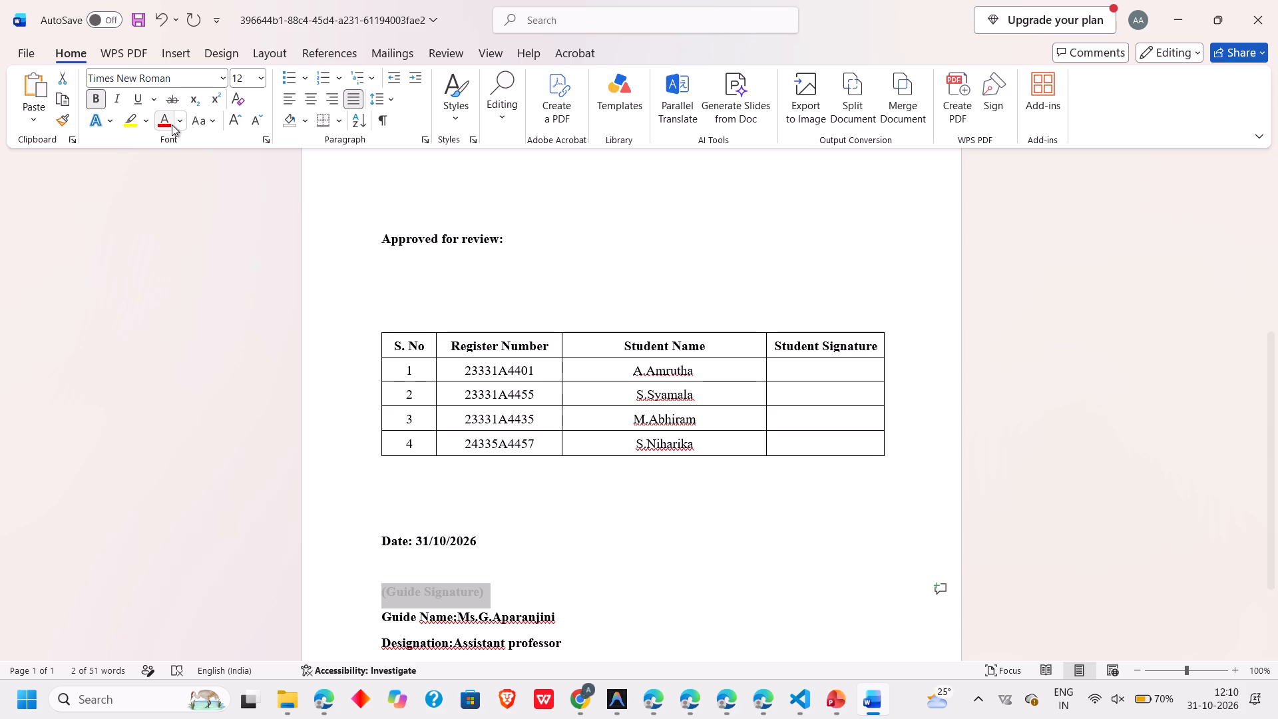
{"action": "left_click", "coordinate": [179, 124]}
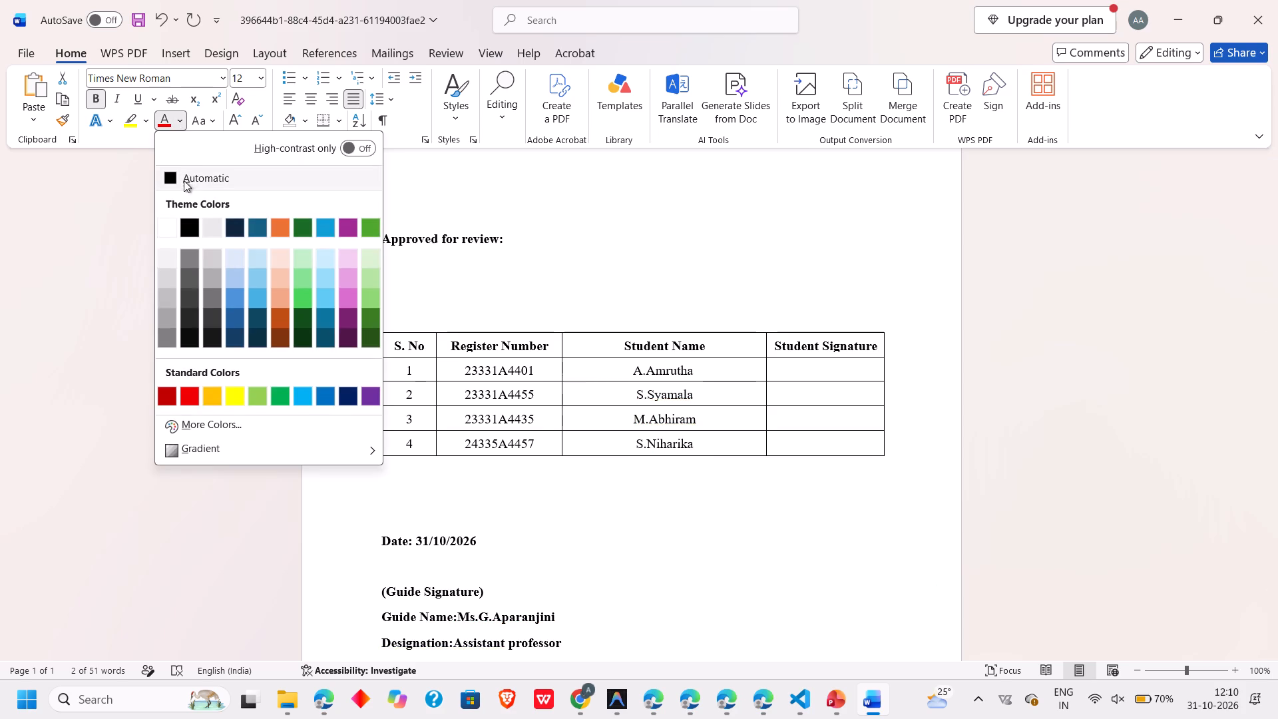
{"action": "left_click", "coordinate": [191, 227]}
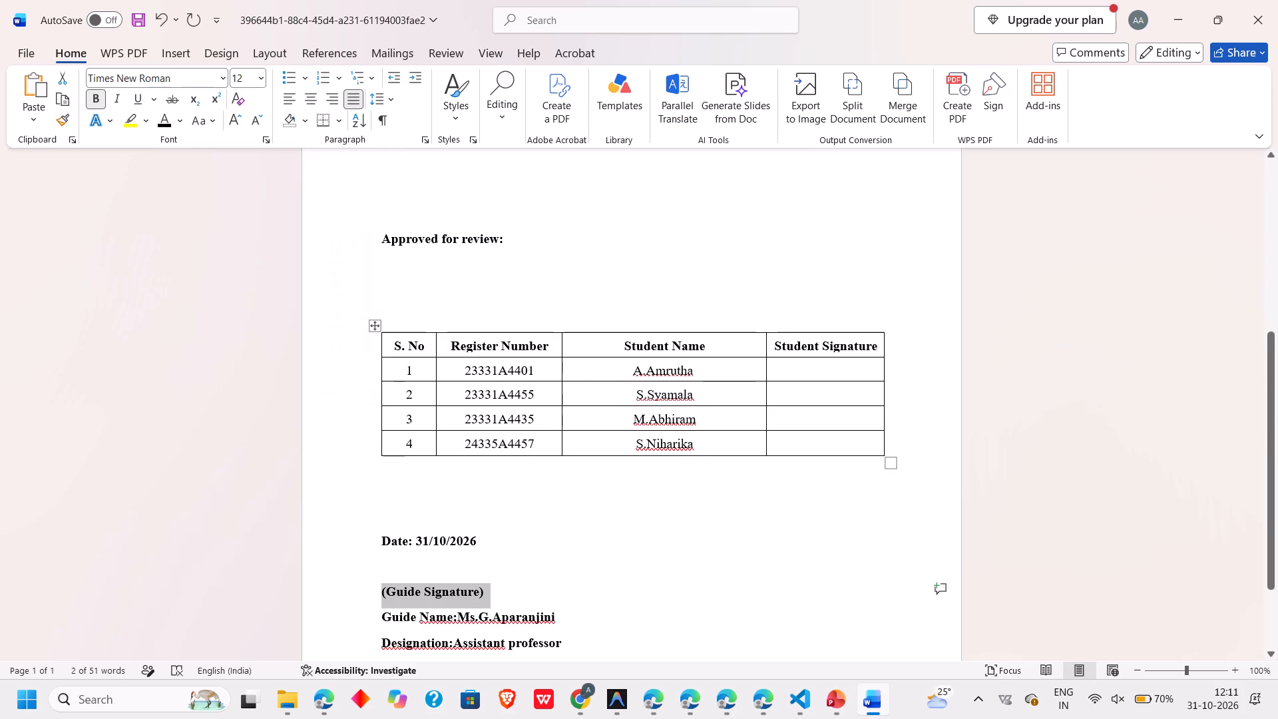
Delete the existing guide's name below the guide signature line, leaving the label "Guide Name:".
{"action": "left_click", "coordinate": [593, 609]}
{"action": "key", "text": "BackSpace"}
{"action": "key", "text": "BackSpace"}
{"action": "key", "text": "BackSpace"}
{"action": "key", "text": "BackSpace"}
{"action": "key", "text": "BackSpace"}
{"action": "key", "text": "BackSpace"}
{"action": "key", "text": "BackSpace"}
{"action": "key", "text": "BackSpace"}
{"action": "key", "text": "BackSpace"}
{"action": "key", "text": "BackSpace"}
{"action": "key", "text": "BackSpace"}
{"action": "key", "text": "BackSpace"}
{"action": "key", "text": "BackSpace"}
{"action": "key", "text": "BackSpace"}
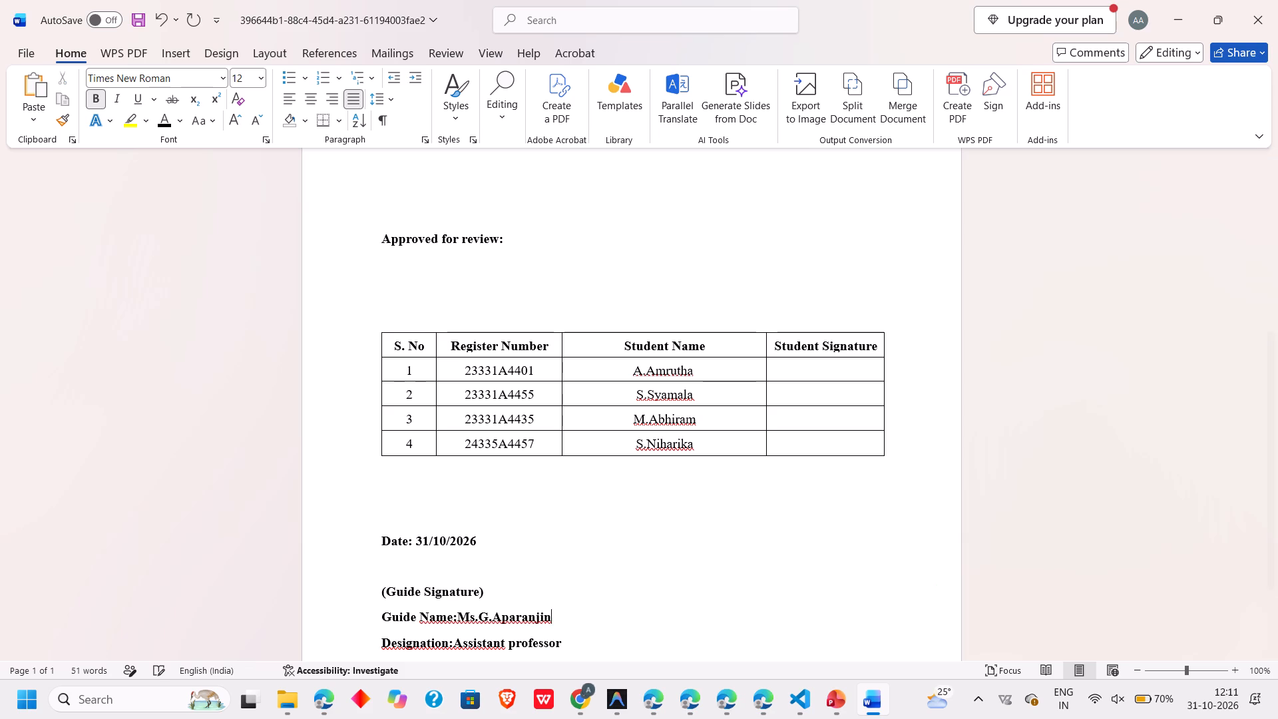
{"action": "key", "text": "BackSpace"}
{"action": "key", "text": "BackSpace"}
{"action": "key", "text": "BackSpace"}
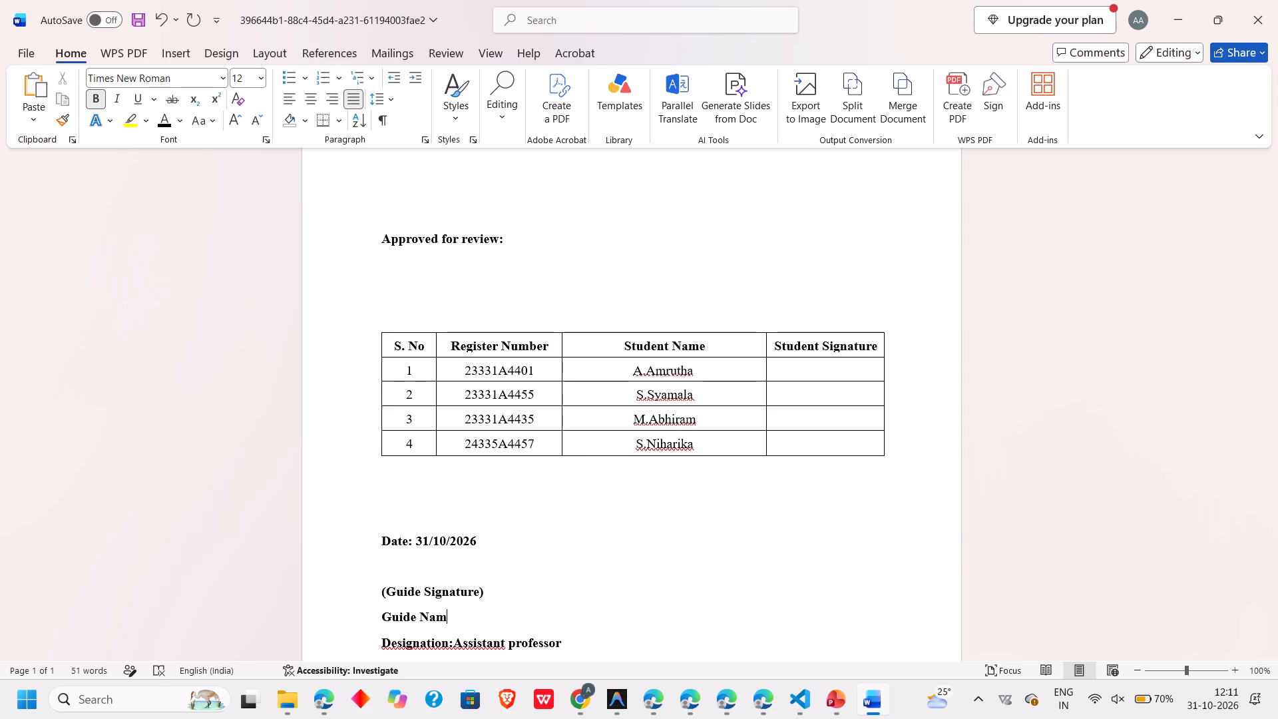
{"action": "key", "text": "e"}
{"action": "key", "text": "shift+colon"}
Copy the guide's name with title from the first slide of the PowerPoint presentation and paste it after "Guide Name:" in the Word letter.
{"action": "left_click", "coordinate": [843, 707]}
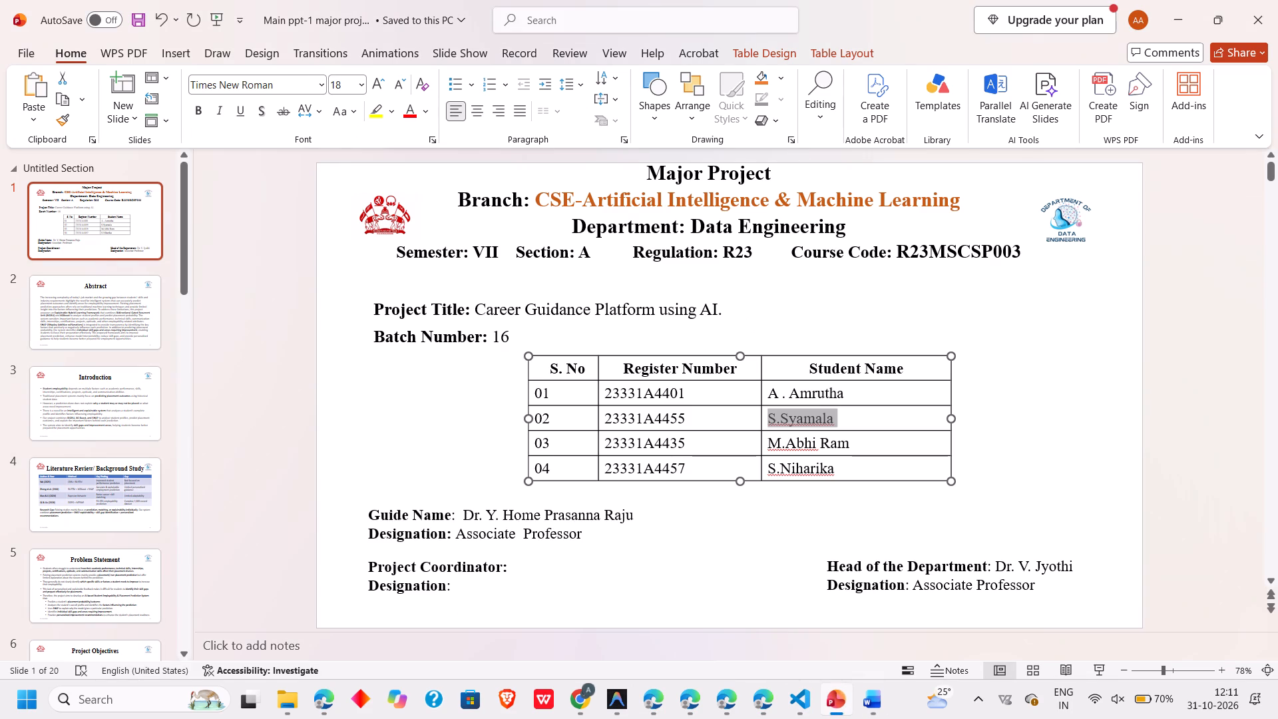
{"action": "left_click_drag", "start_coordinate": [465, 515], "coordinate": [583, 517]}
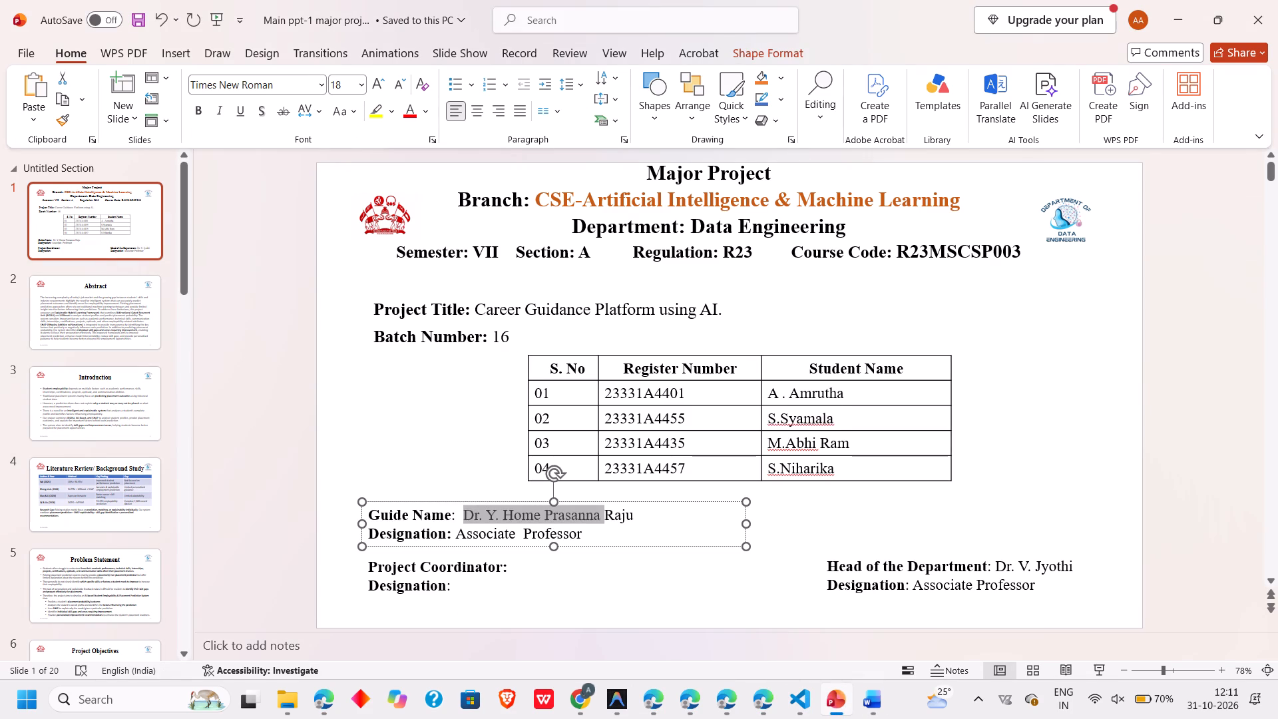
{"action": "left_click_drag", "start_coordinate": [583, 517], "coordinate": [631, 519]}
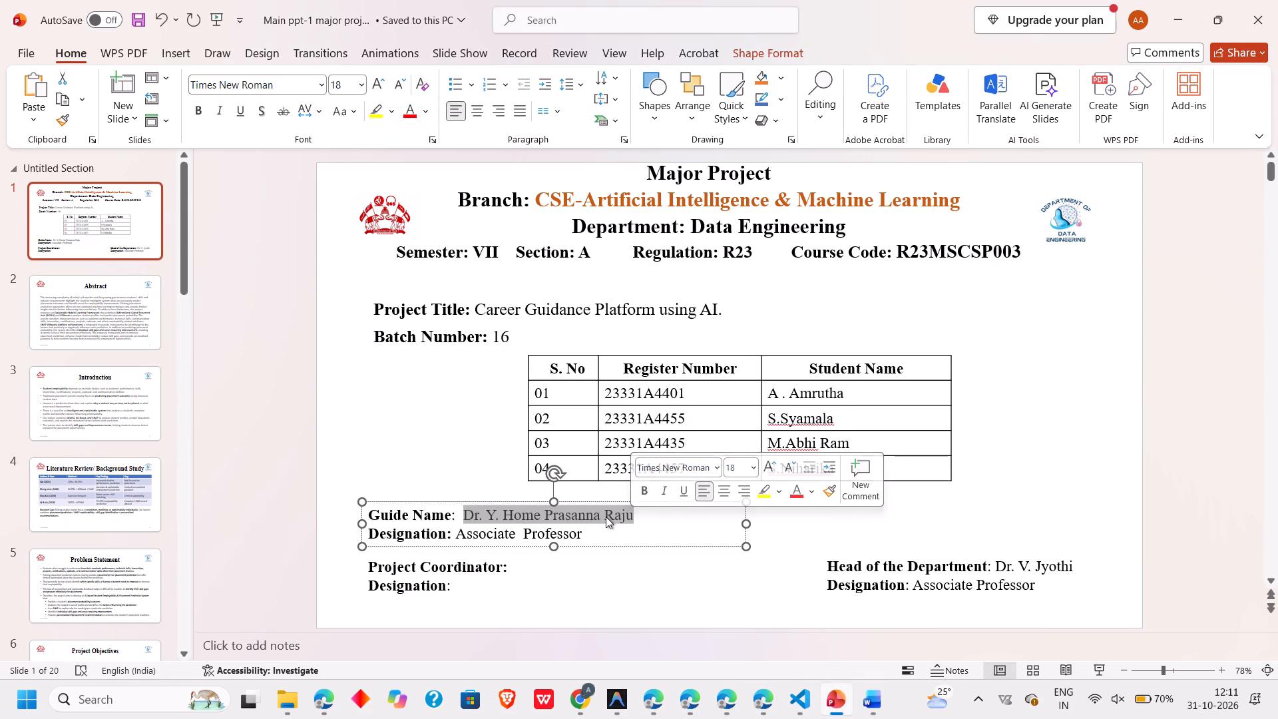
{"action": "right_click", "coordinate": [606, 517]}
{"action": "left_click", "coordinate": [639, 126]}
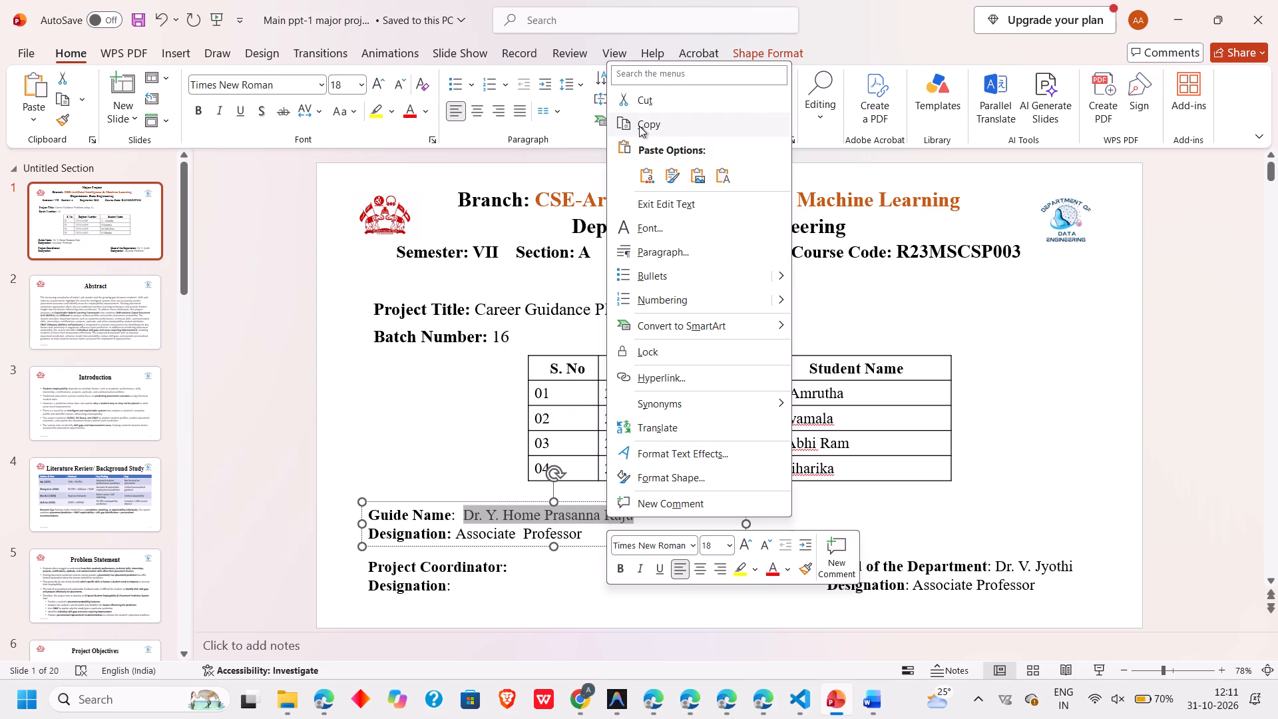
{"action": "left_click", "coordinate": [879, 702]}
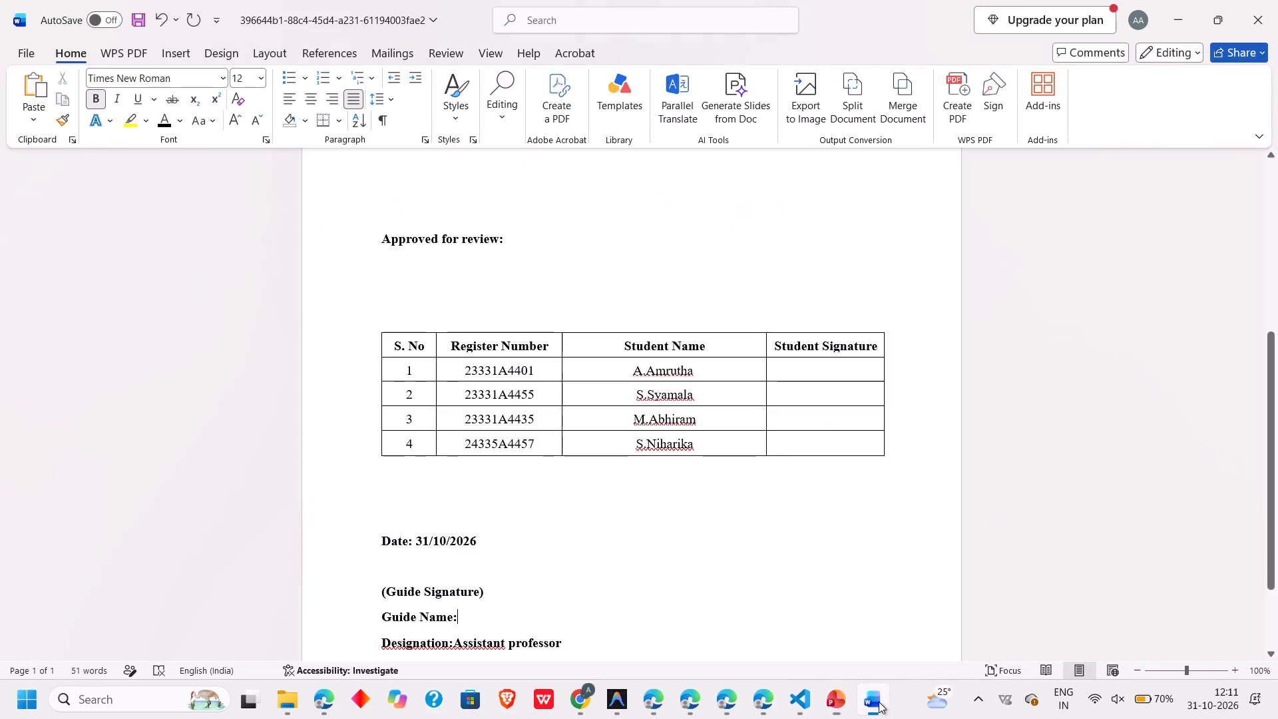
{"action": "key", "text": "ctrl+v"}
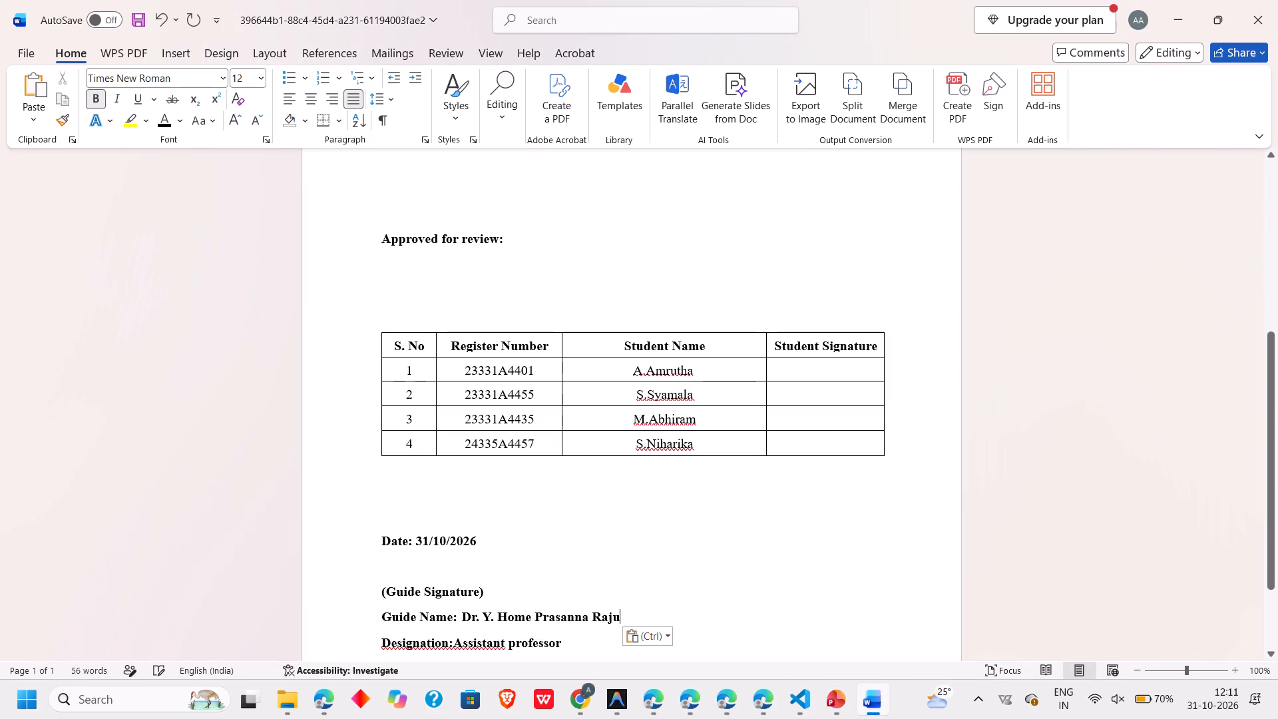
Insert a space between "Designation:" and "Assistant professor" in the line below the guide name.
{"action": "left_click", "coordinate": [457, 640]}
{"action": "key", "text": "space"}
{"action": "scroll", "coordinate": [561, 567], "scroll_direction": "down", "scroll_amount": 2}
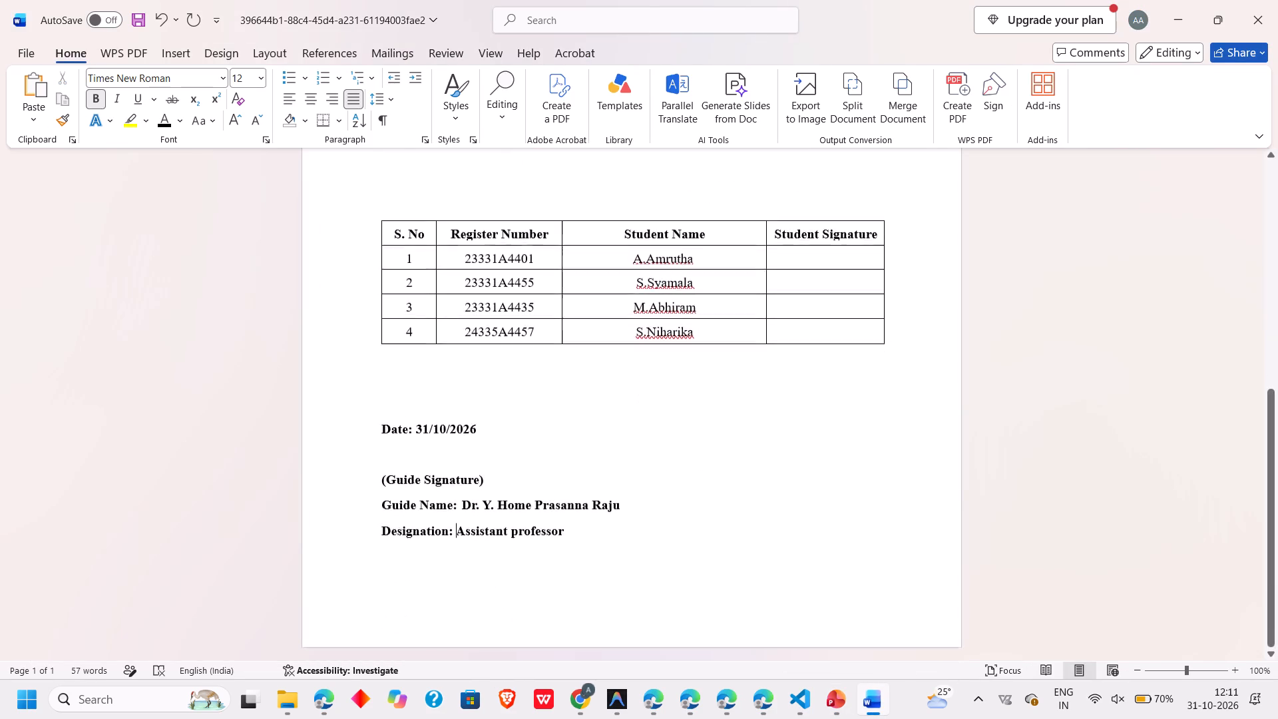
{"action": "scroll", "coordinate": [561, 567], "scroll_direction": "down", "scroll_amount": 3}
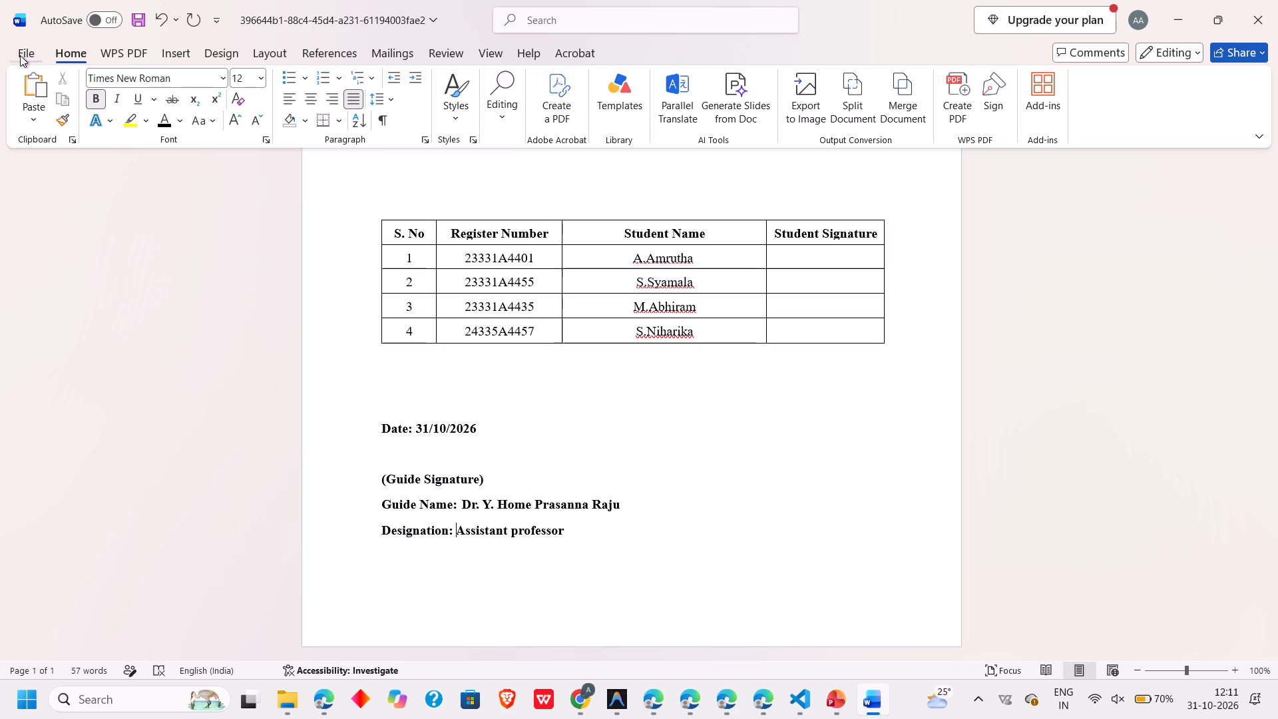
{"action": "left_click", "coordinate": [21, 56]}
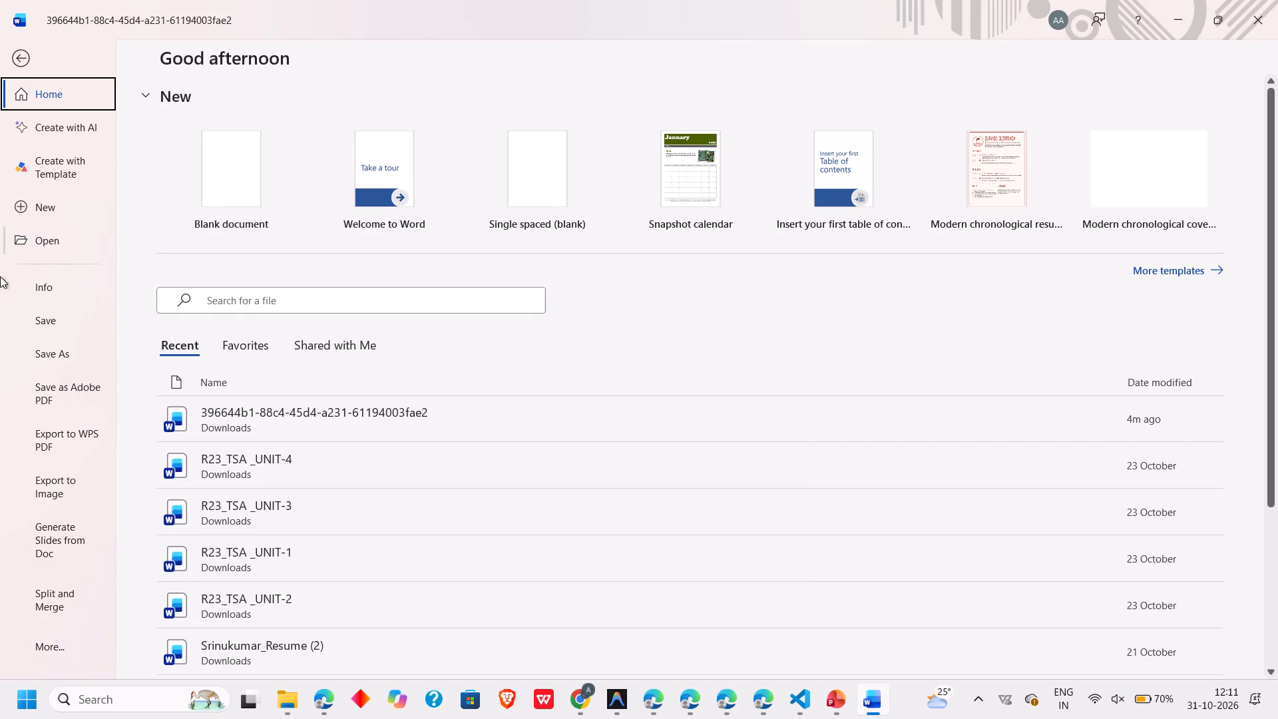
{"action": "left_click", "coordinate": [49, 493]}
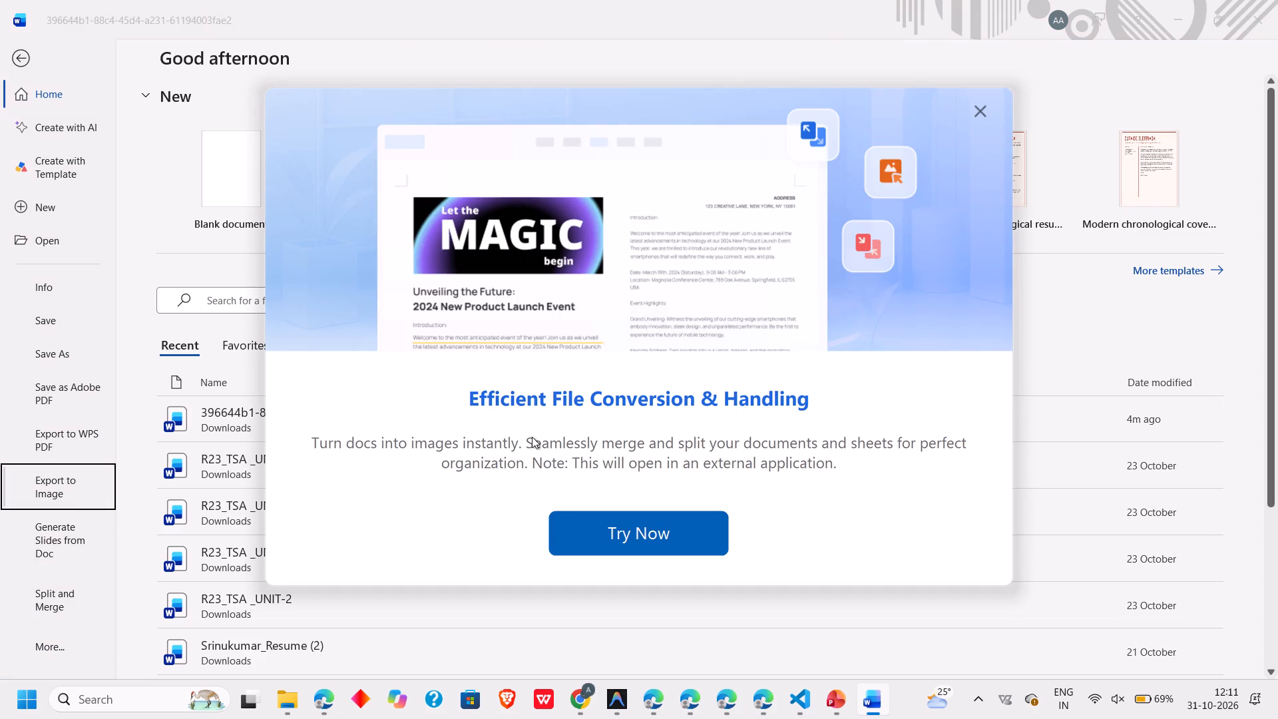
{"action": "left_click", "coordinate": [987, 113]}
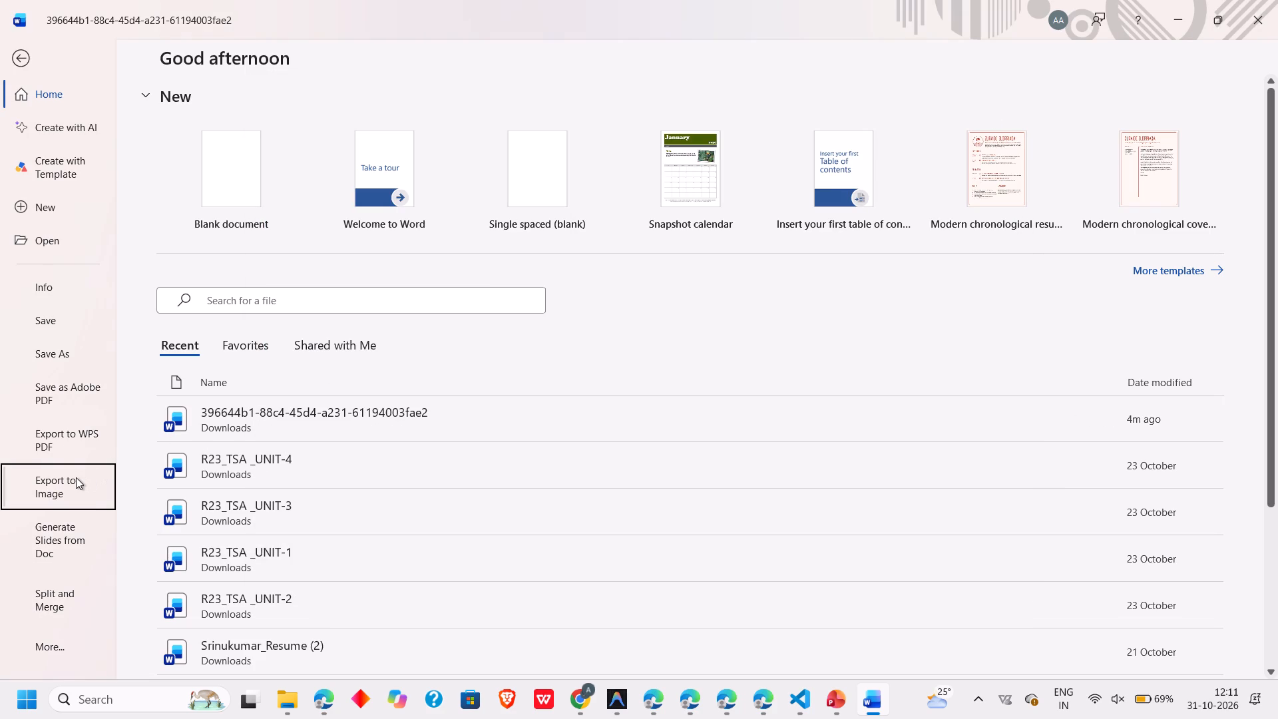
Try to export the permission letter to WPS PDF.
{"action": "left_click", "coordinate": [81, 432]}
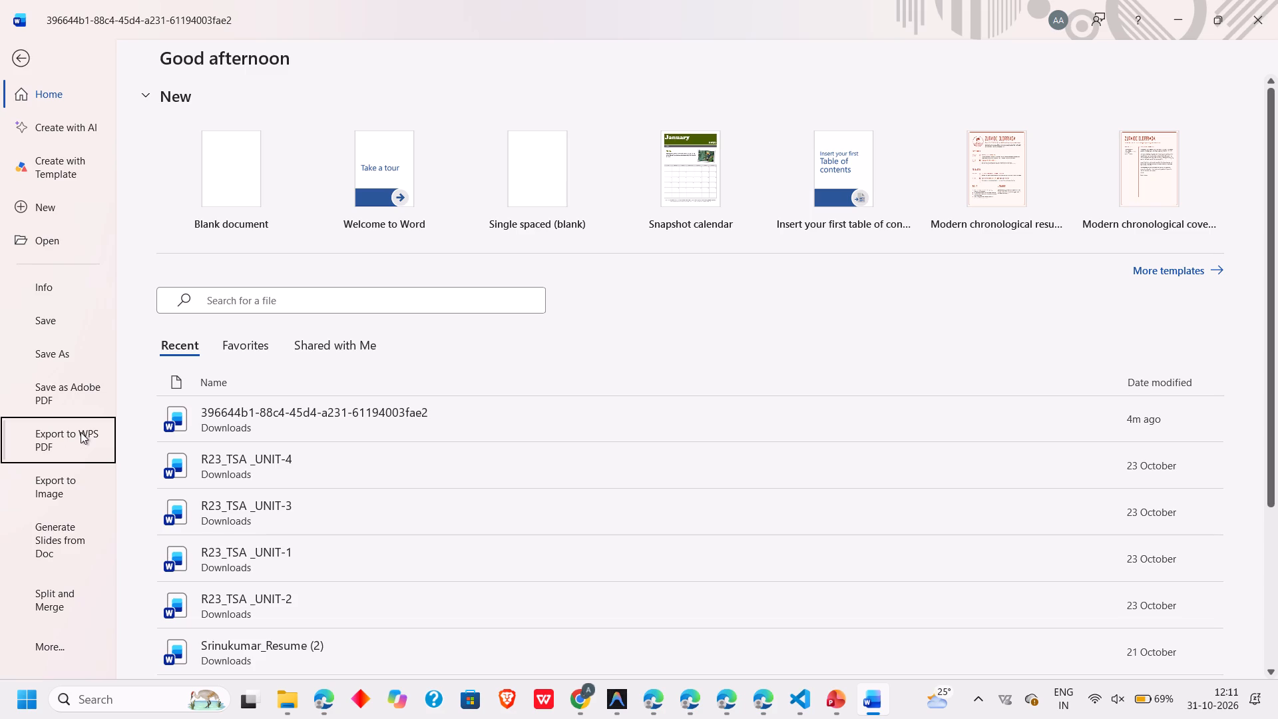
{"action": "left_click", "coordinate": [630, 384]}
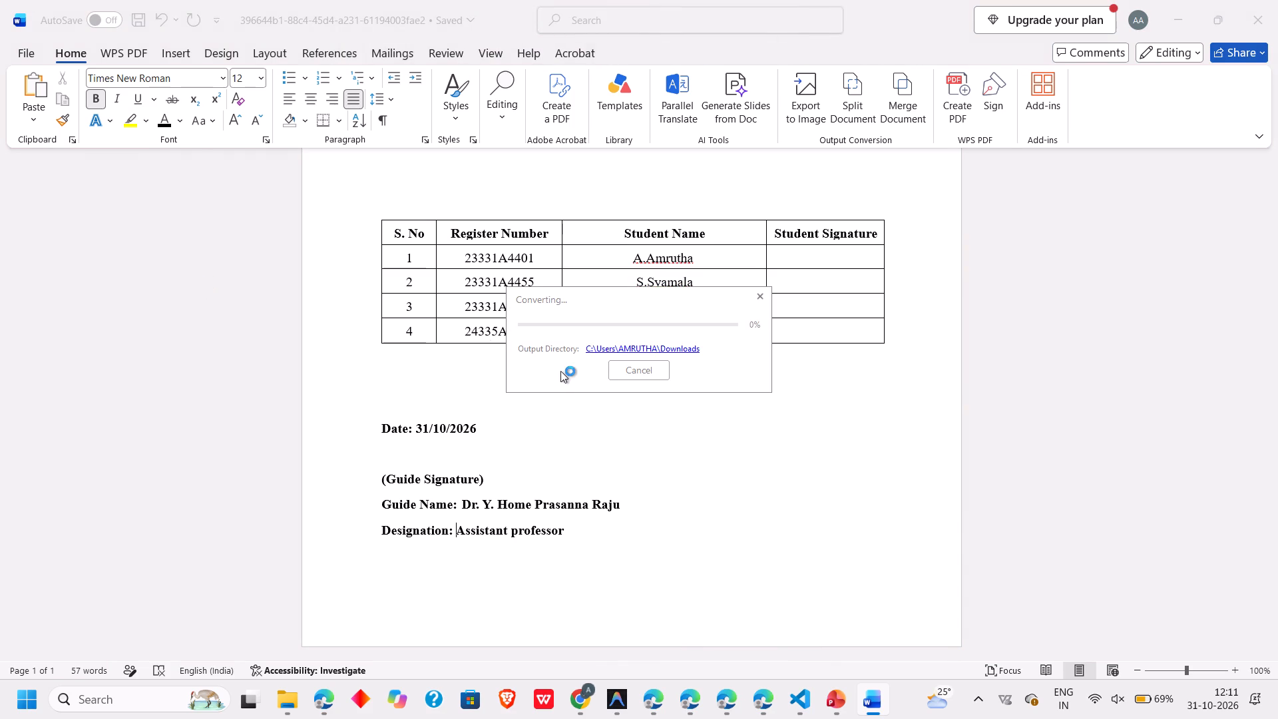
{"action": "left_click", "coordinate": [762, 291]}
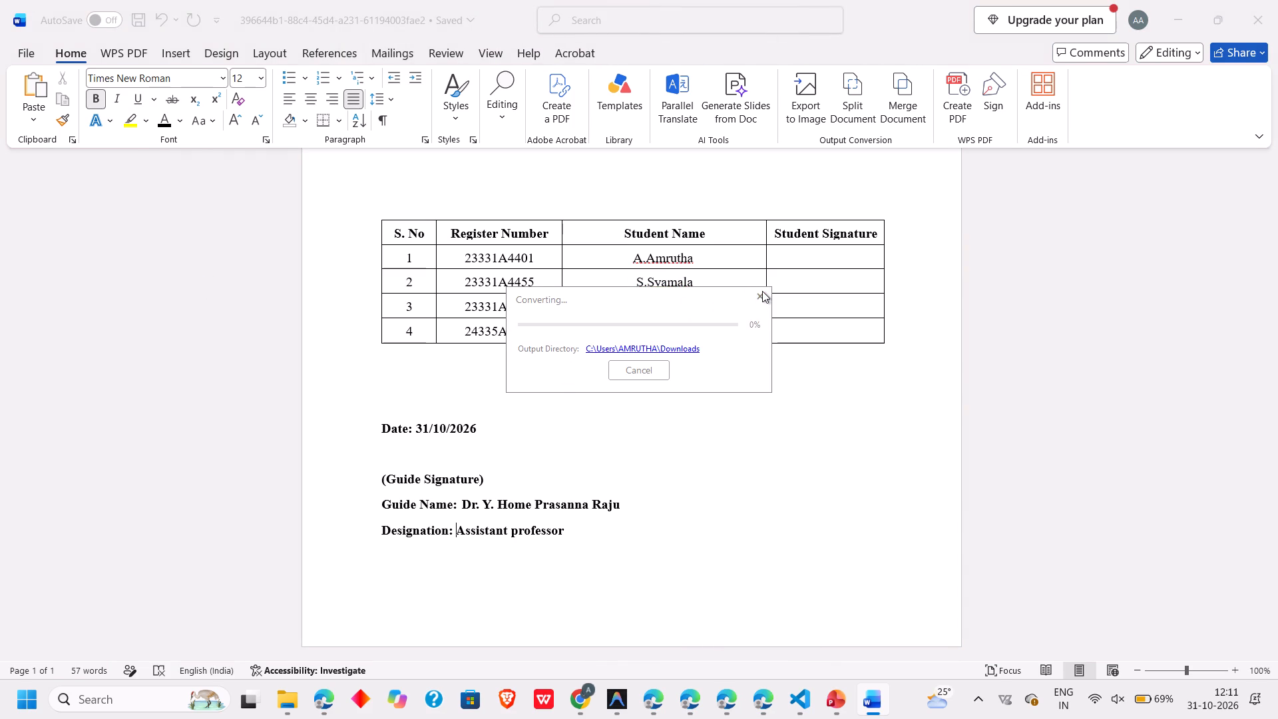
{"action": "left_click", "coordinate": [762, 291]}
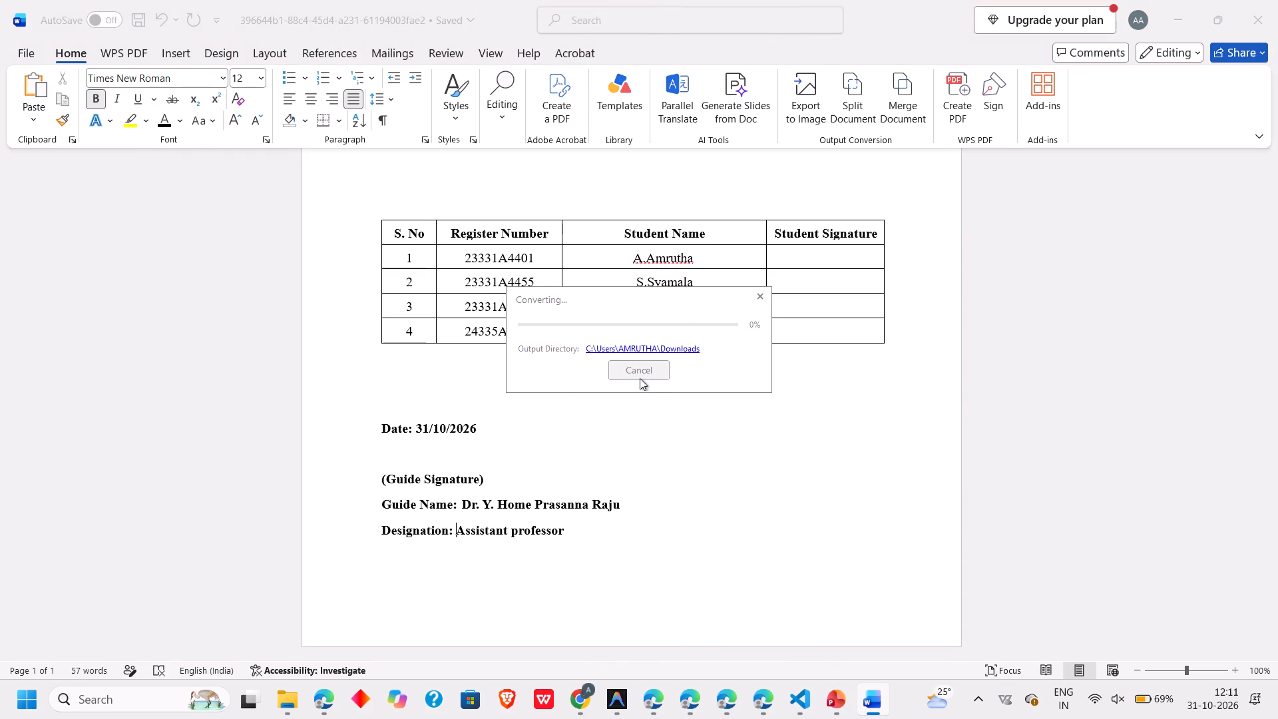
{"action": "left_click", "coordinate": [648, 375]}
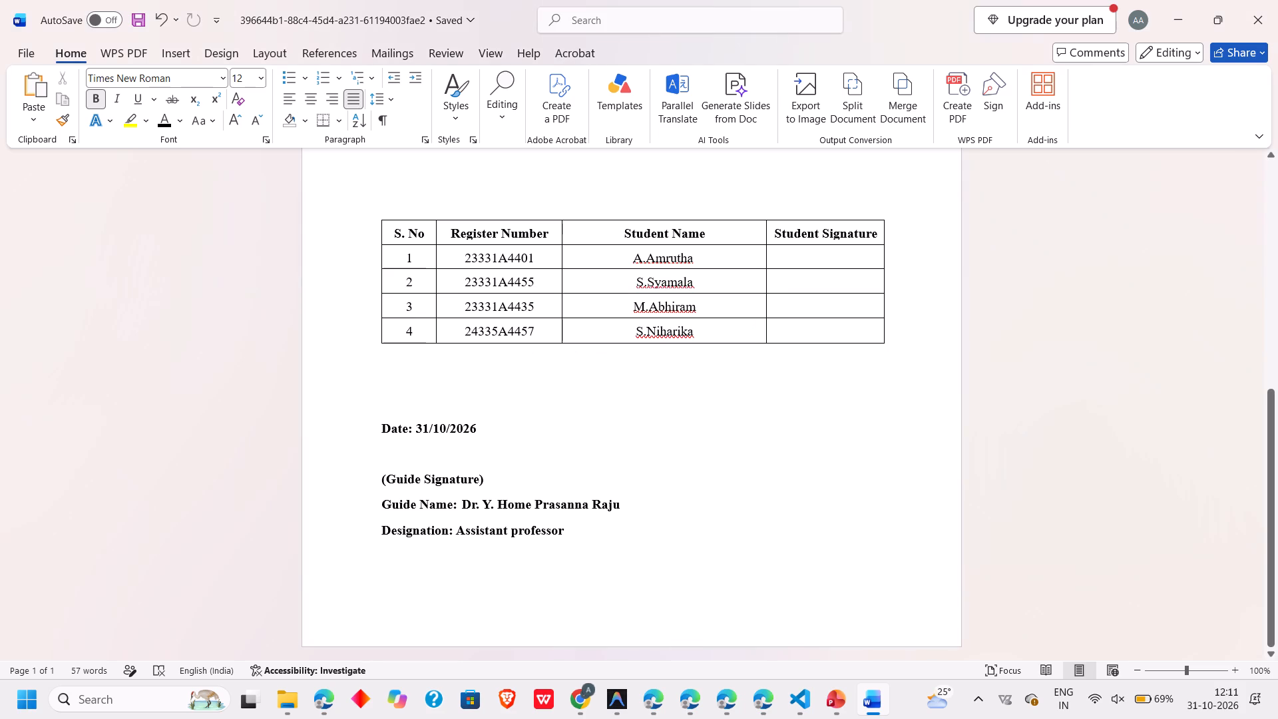
Open the save and export options for the permission letter.
{"action": "left_click", "coordinate": [11, 58]}
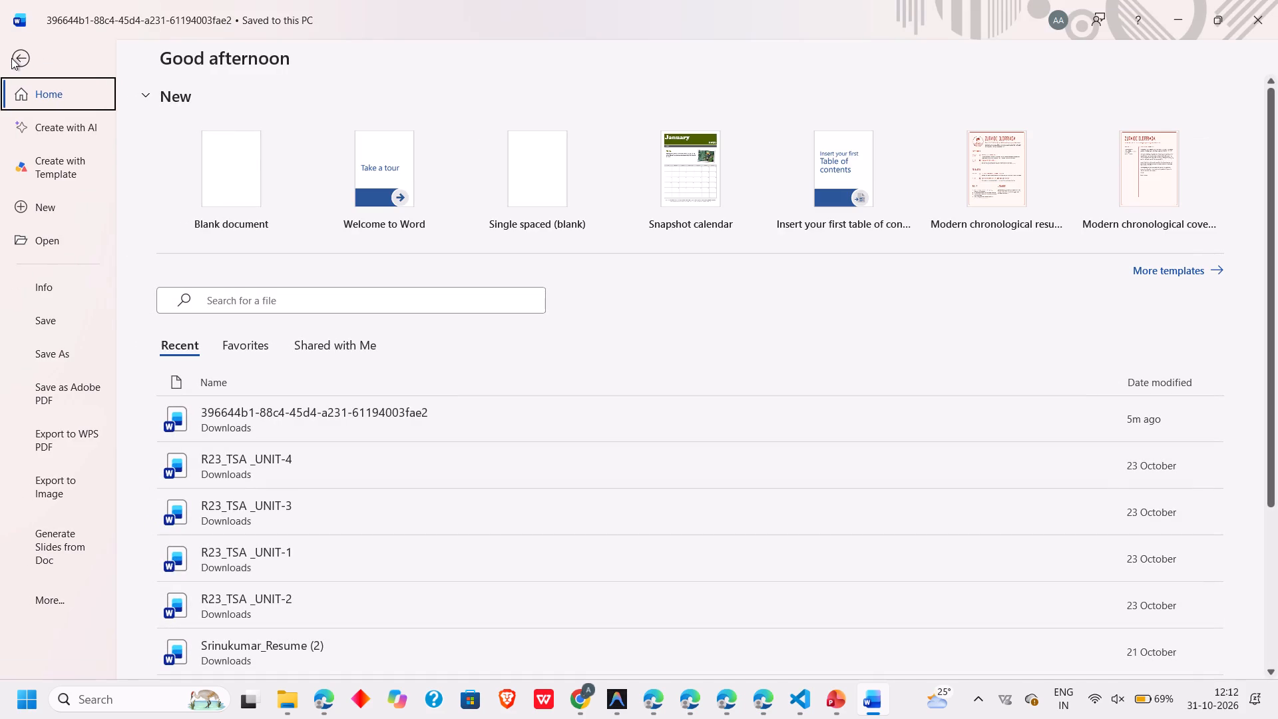